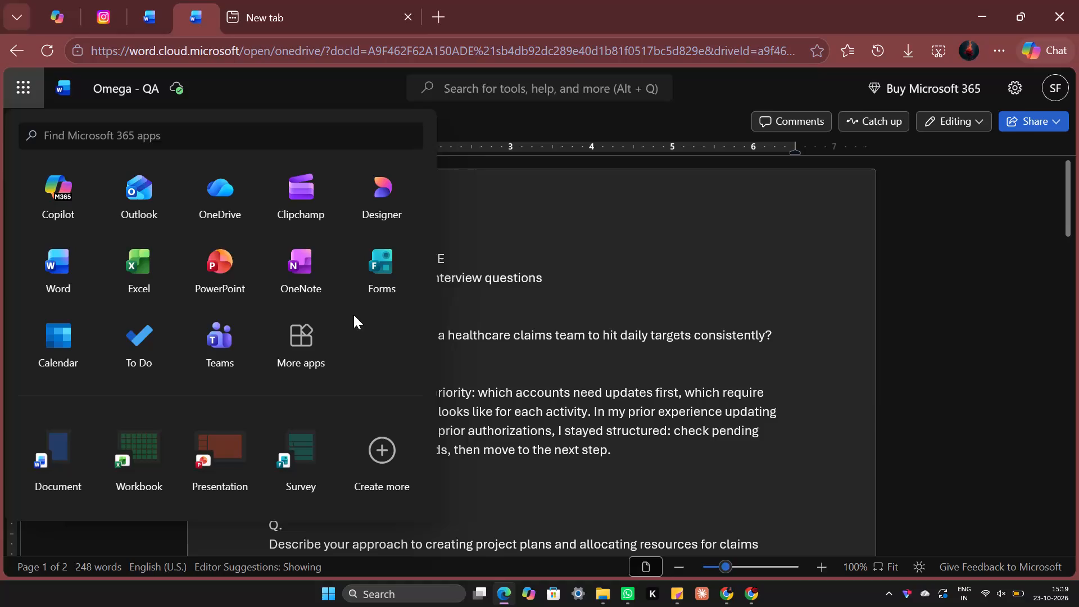
# Leave the Omega - QA document and go to the Word home page.
pyautogui.scroll(-3, 26, 348)
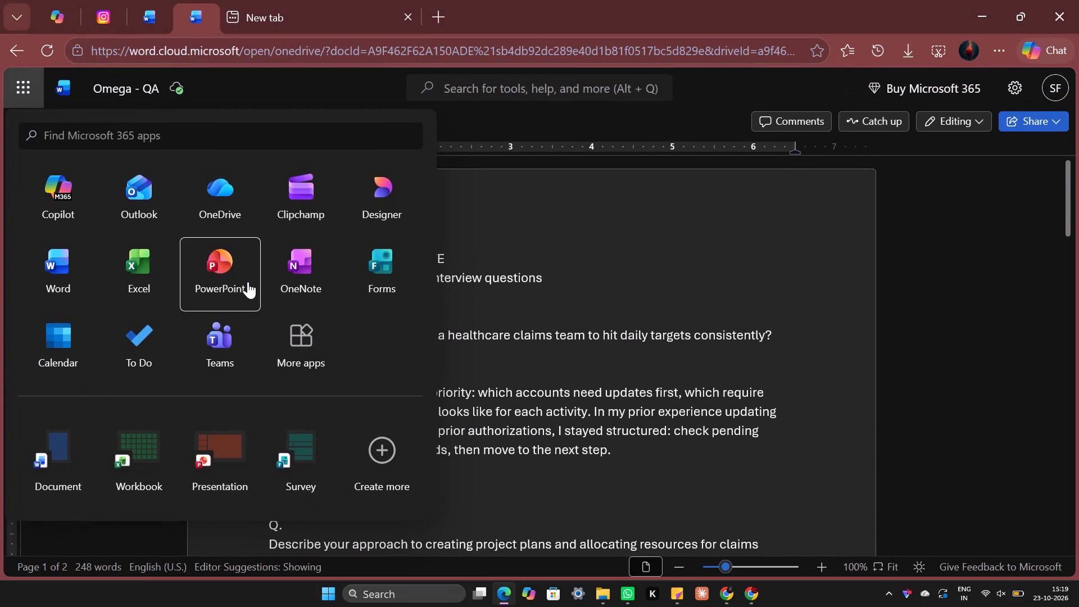
pyautogui.scroll(5, 248, 282)
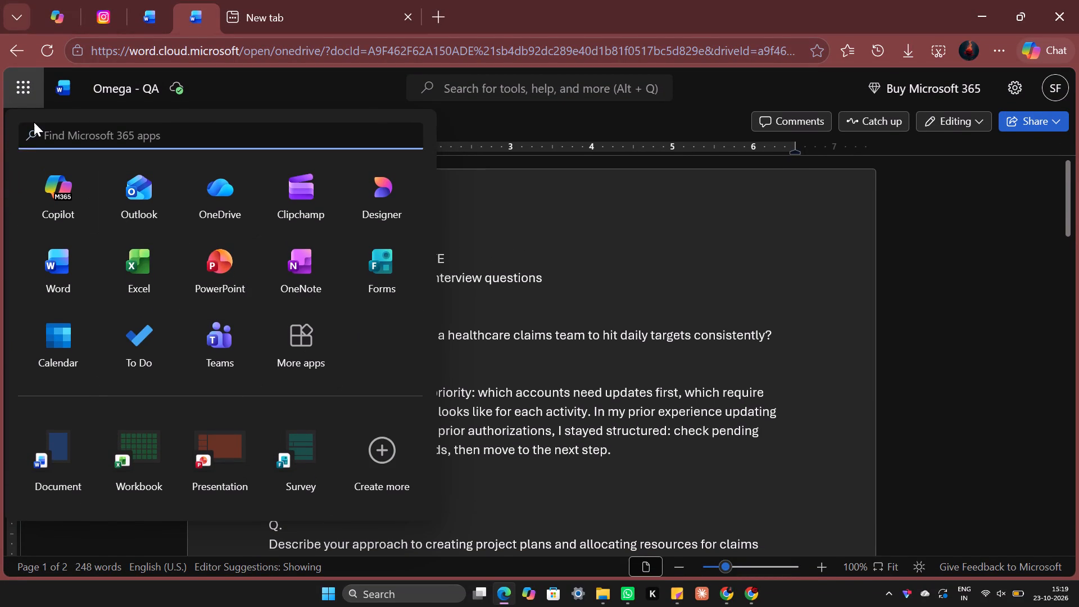
pyautogui.hscroll(1, 30, 93)
pyautogui.click(61, 84)
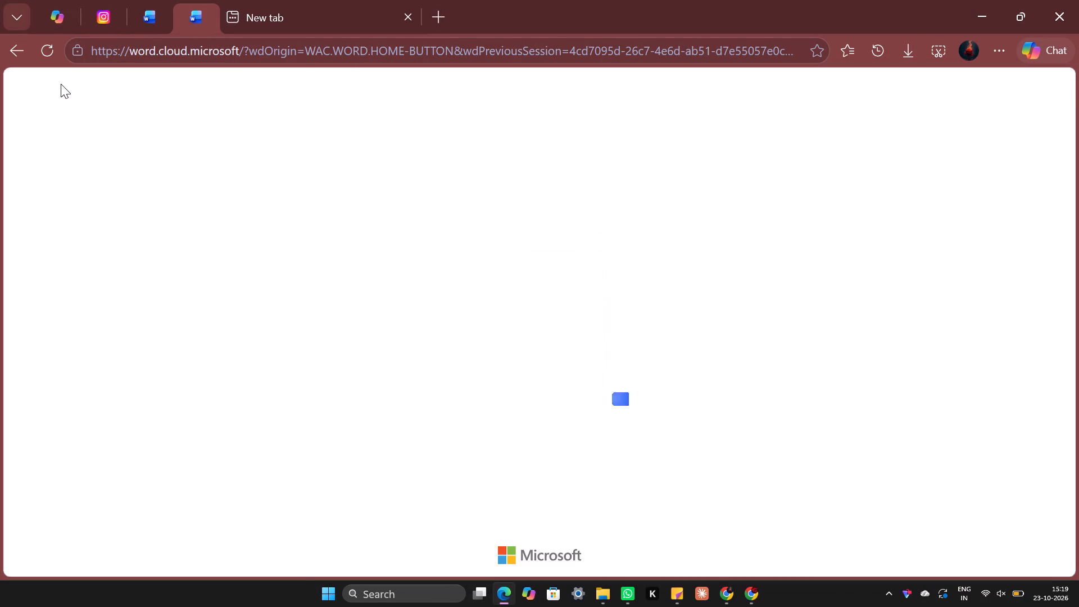
# Upload and open the HR Checklist1 document from the Omega Uploaded Doc folder.
pyautogui.scroll(-1, 247, 366)
pyautogui.click(300, 193)
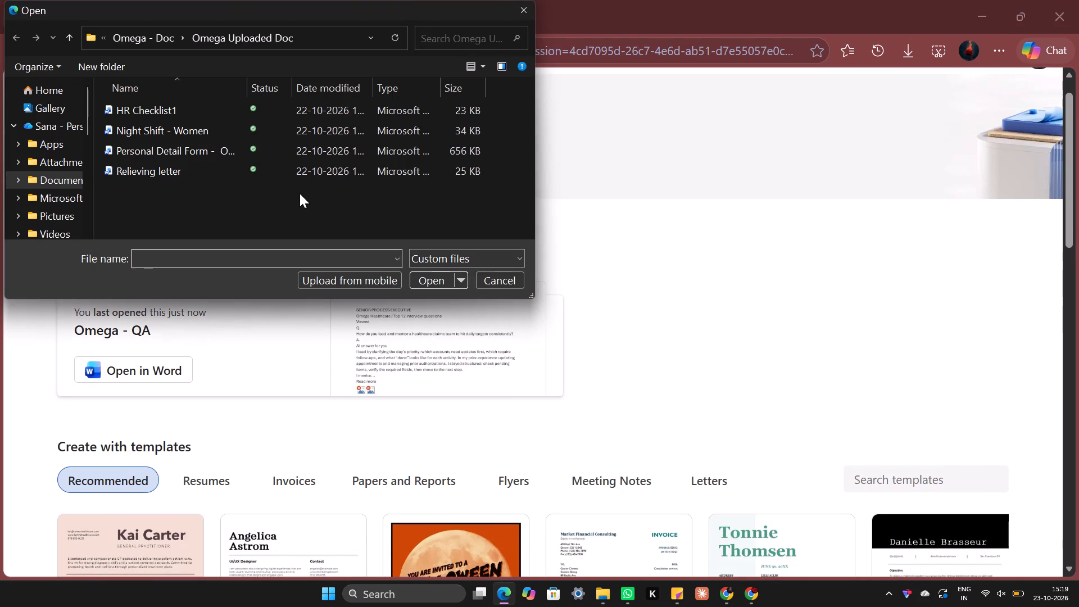
pyautogui.click(75, 34)
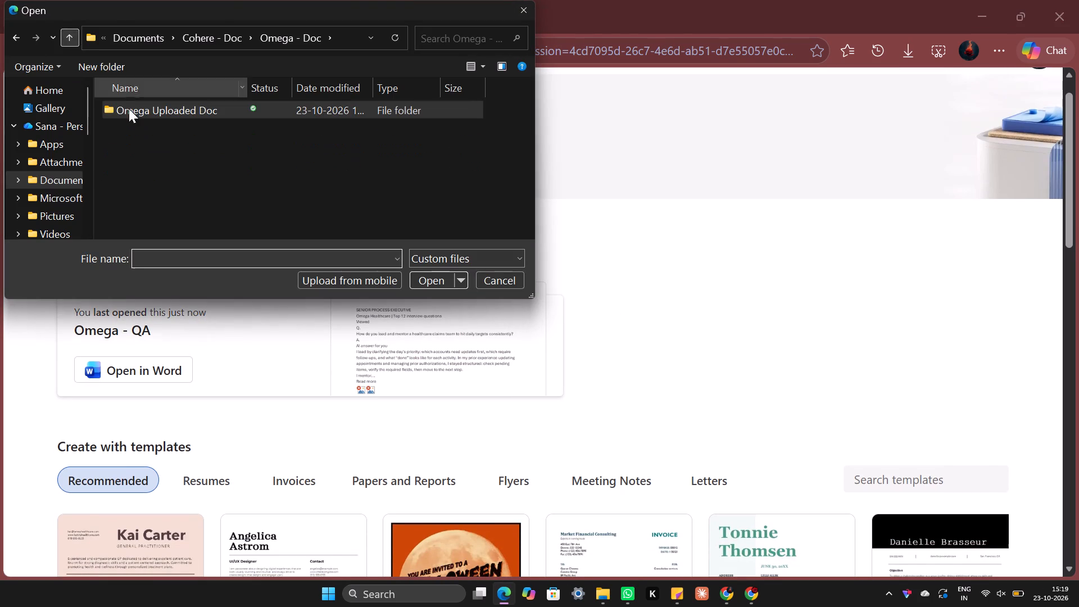
pyautogui.click(152, 107)
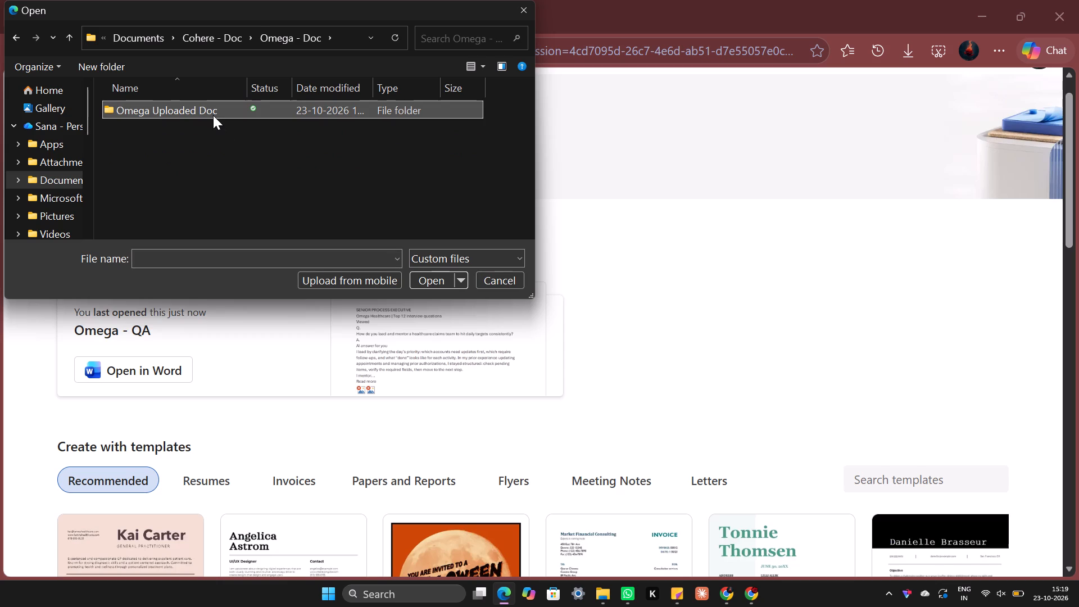
pyautogui.doubleClick(213, 115)
pyautogui.doubleClick(212, 109)
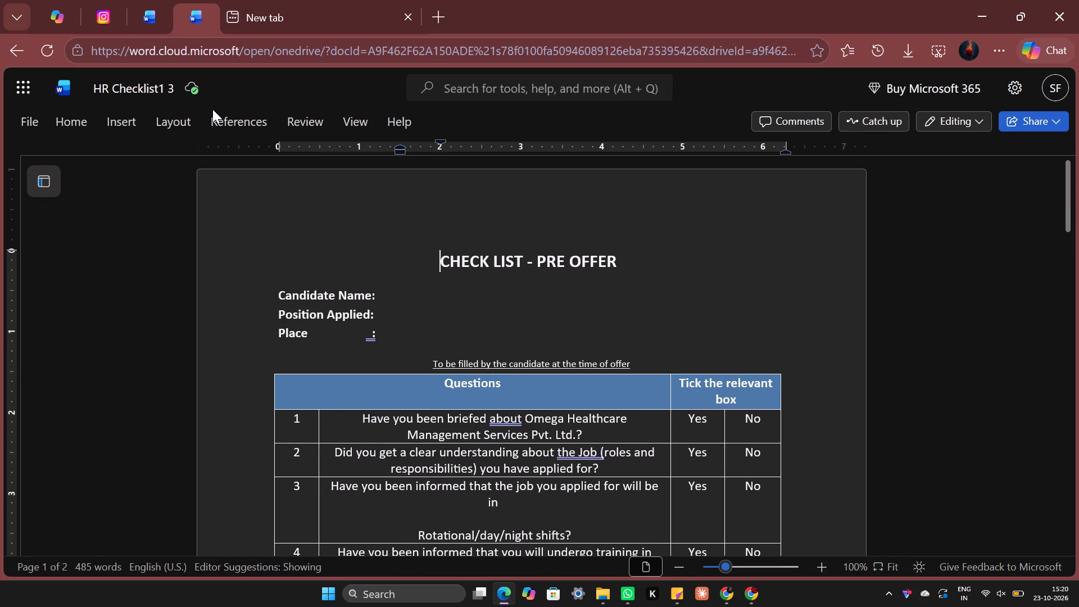
# Fill in the candidate's full name after the Candidate Name label in the pre-offer checklist.
pyautogui.scroll(-4, 212, 109)
pyautogui.click(428, 286)
pyautogui.click(423, 287)
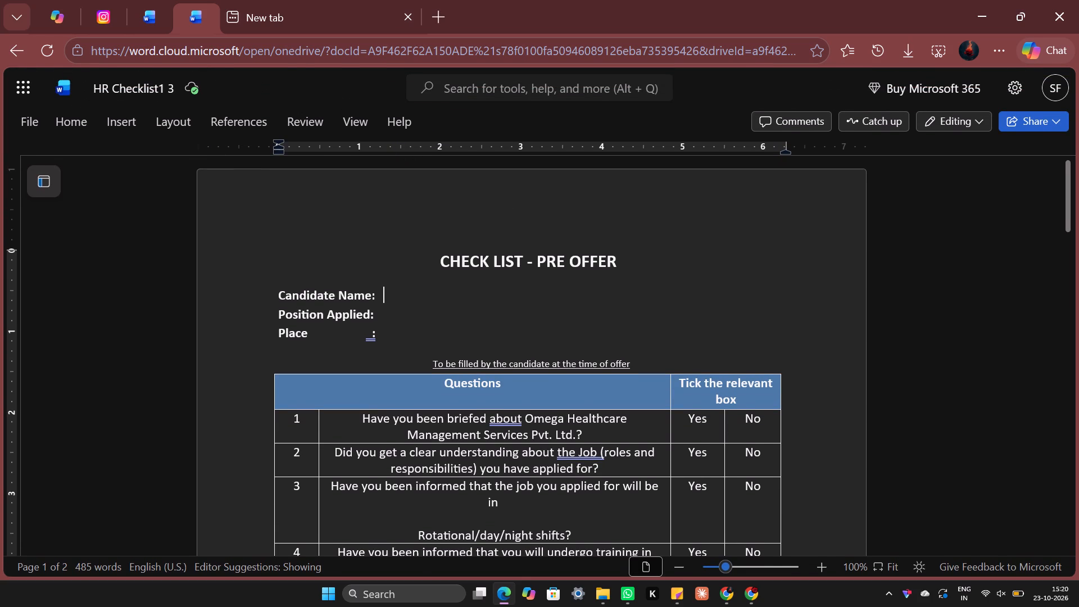
pyautogui.click(613, 266)
pyautogui.click(512, 295)
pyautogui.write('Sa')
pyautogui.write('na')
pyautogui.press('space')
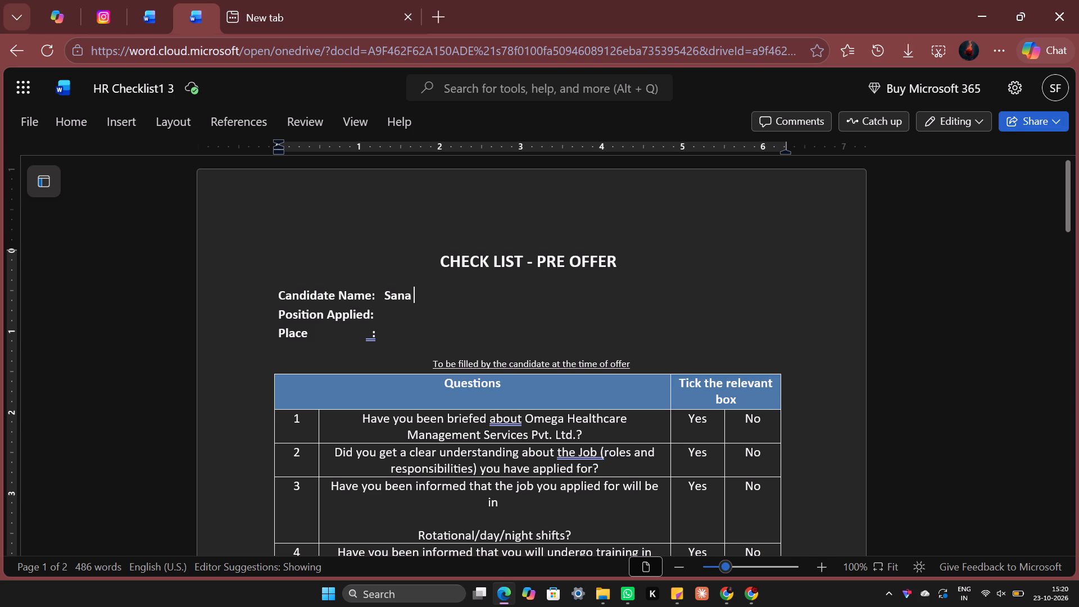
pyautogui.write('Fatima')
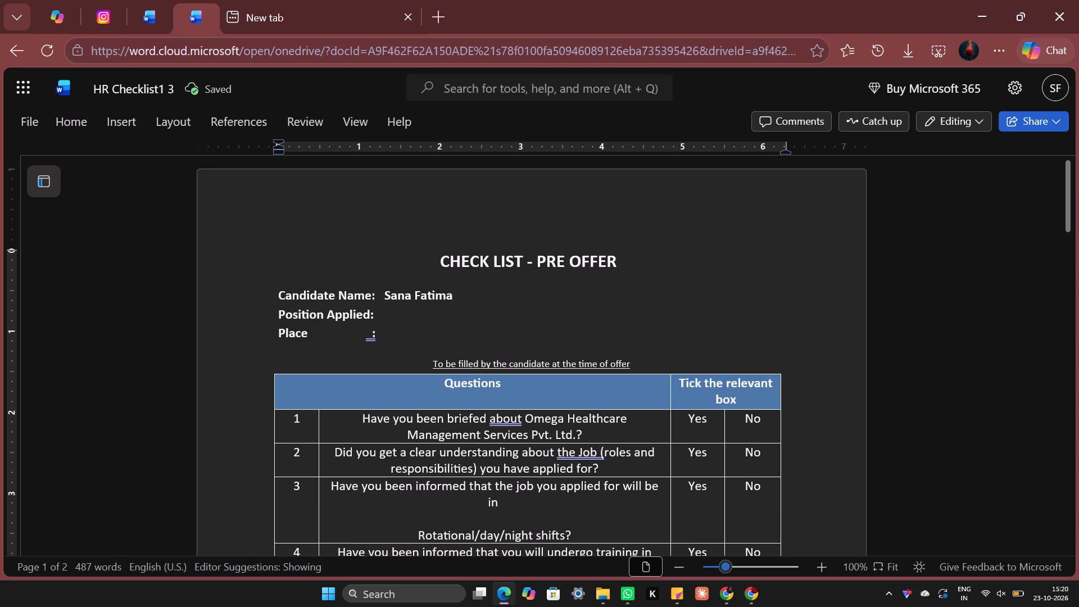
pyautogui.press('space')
# Enter the position beginning with "Senior" after the Position Applied label.
pyautogui.click(451, 320)
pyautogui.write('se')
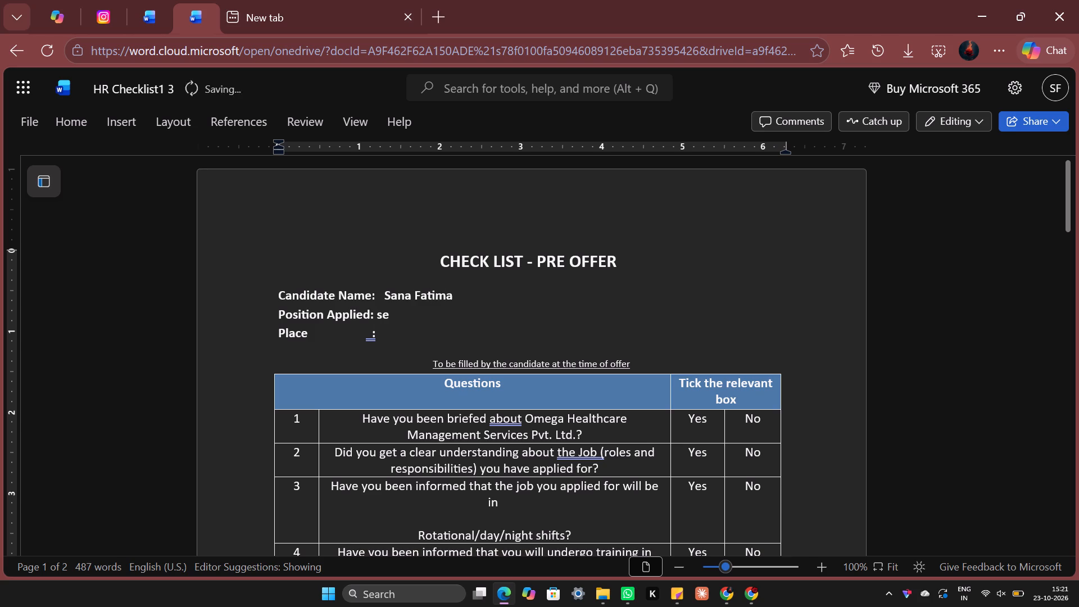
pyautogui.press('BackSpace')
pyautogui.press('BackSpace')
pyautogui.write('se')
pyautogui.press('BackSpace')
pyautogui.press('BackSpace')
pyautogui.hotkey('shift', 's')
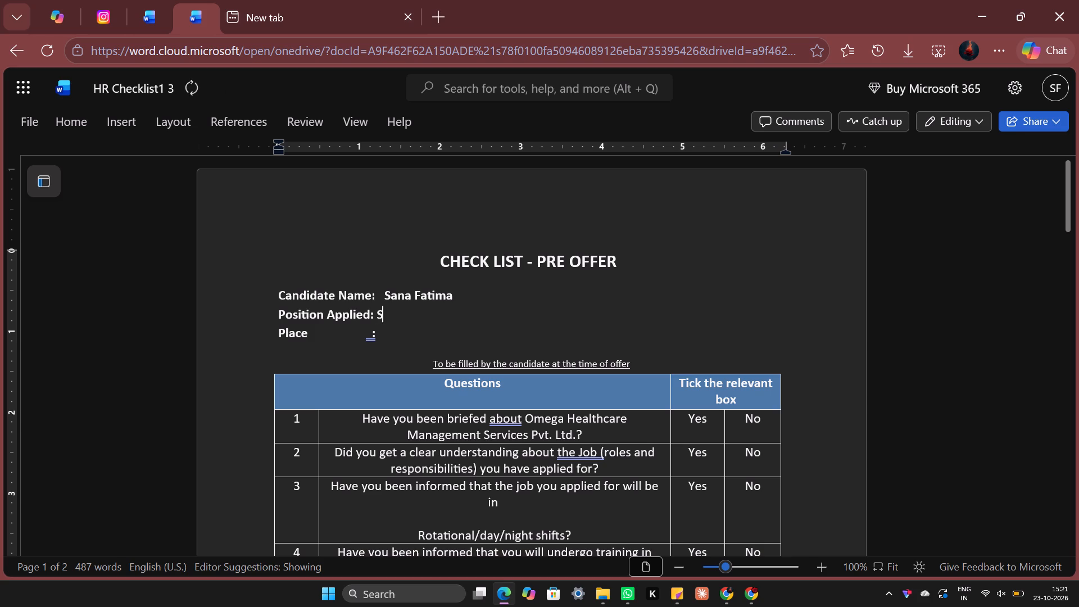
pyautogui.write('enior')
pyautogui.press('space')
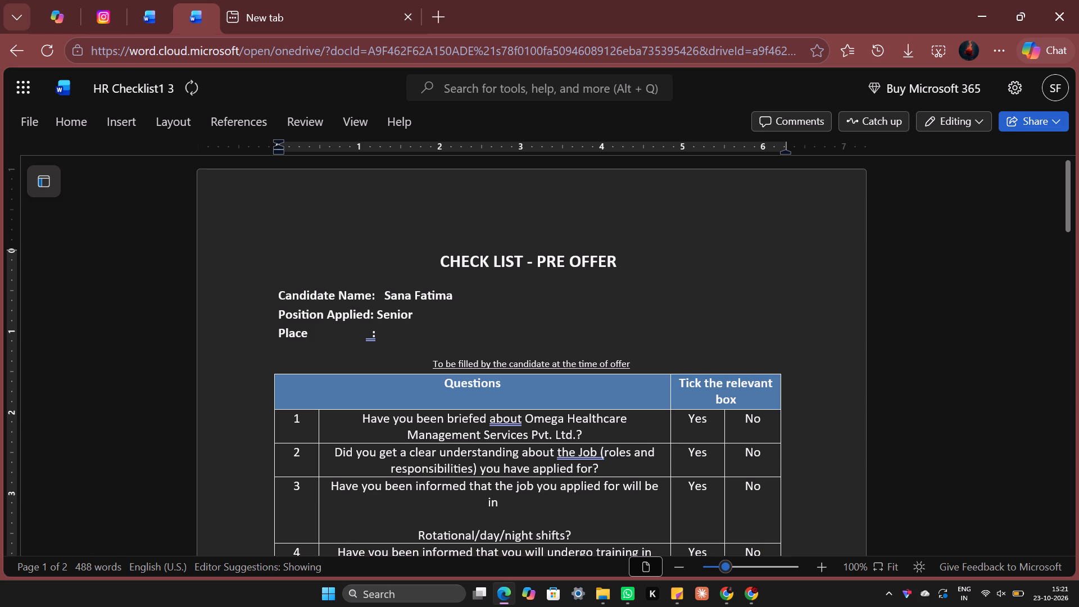
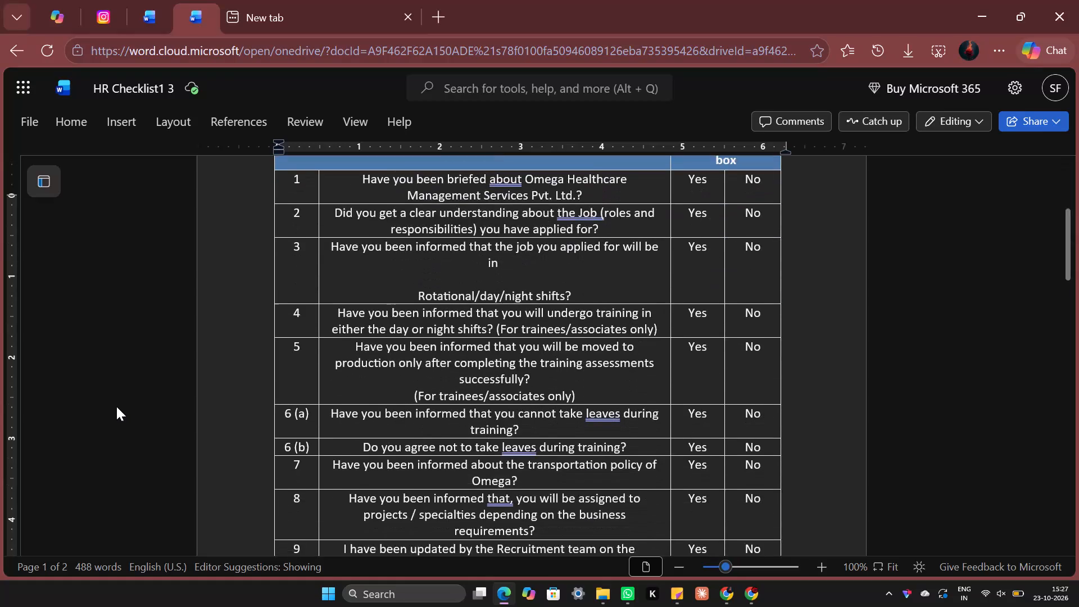
# Review the pre-offer checklist from the candidate details through the numbered questions to the date, place and signature section.
pyautogui.scroll(-7, 116, 406)
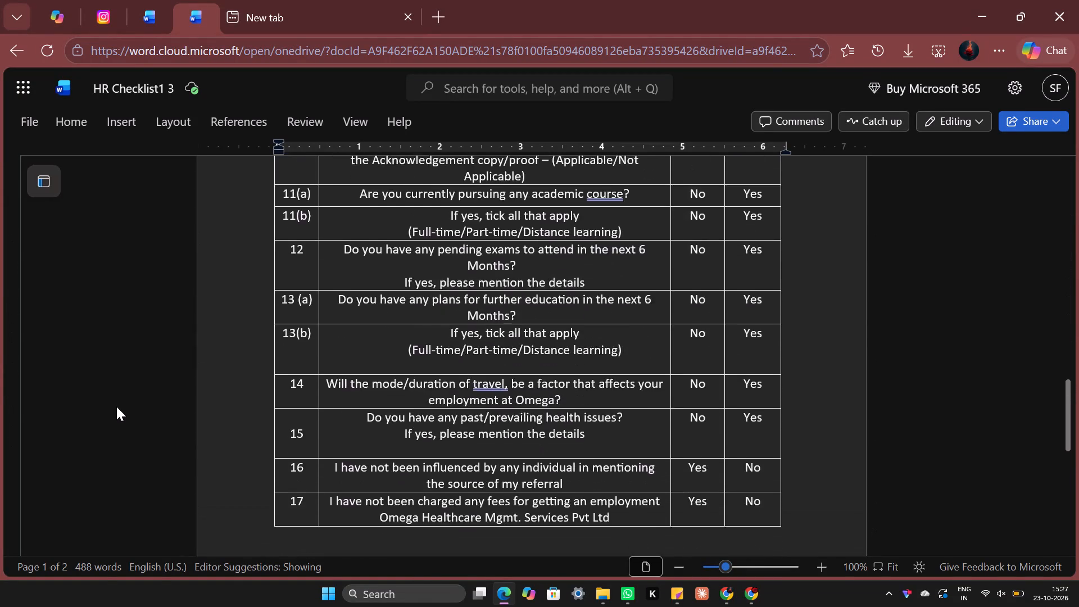
pyautogui.scroll(-3, 116, 406)
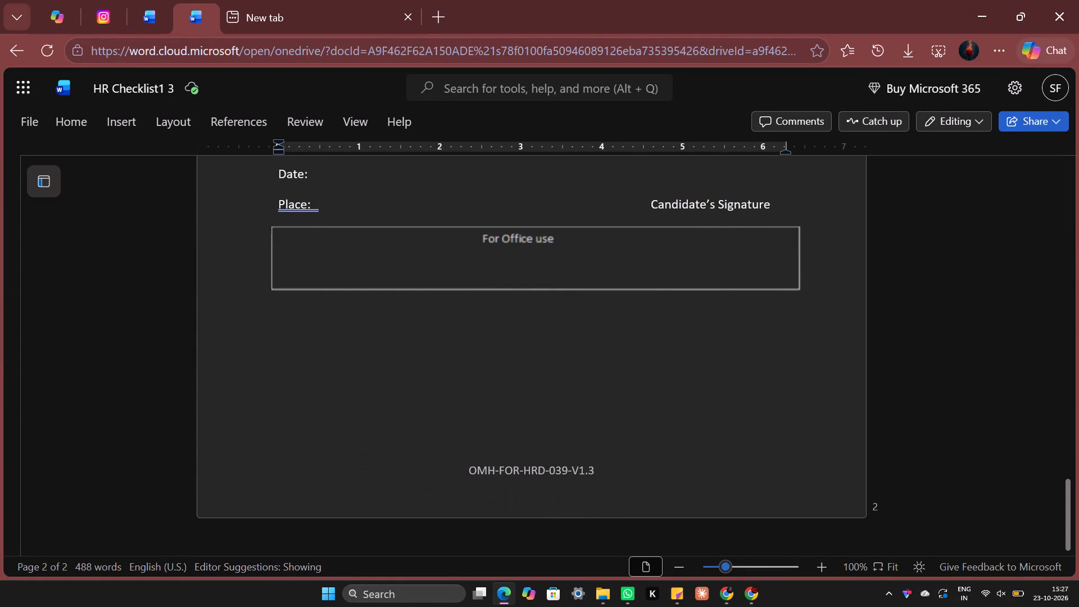
pyautogui.scroll(8, 541, 395)
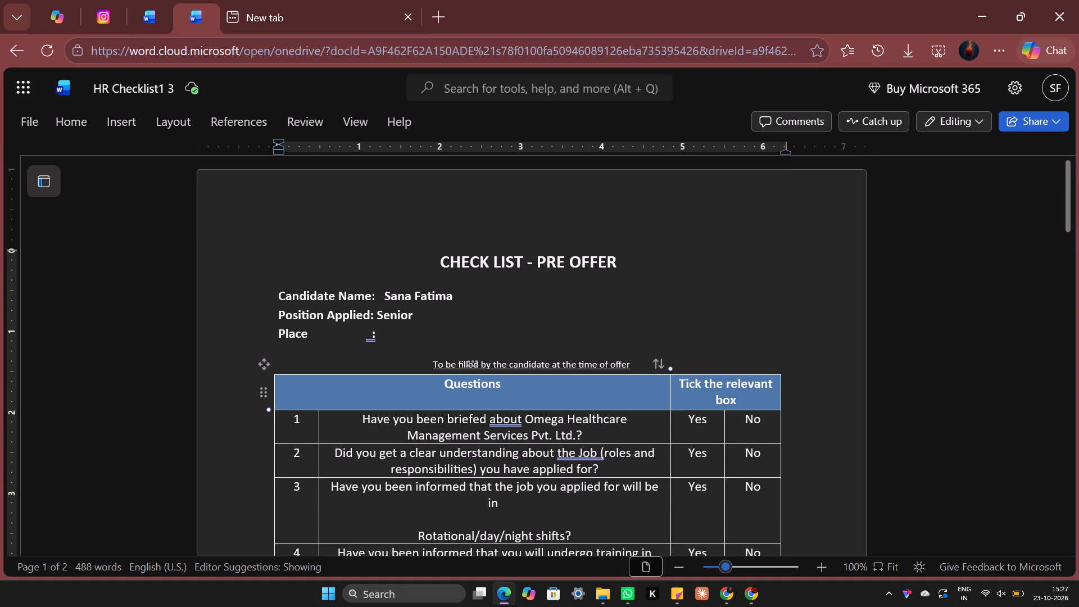
pyautogui.scroll(-5, 541, 395)
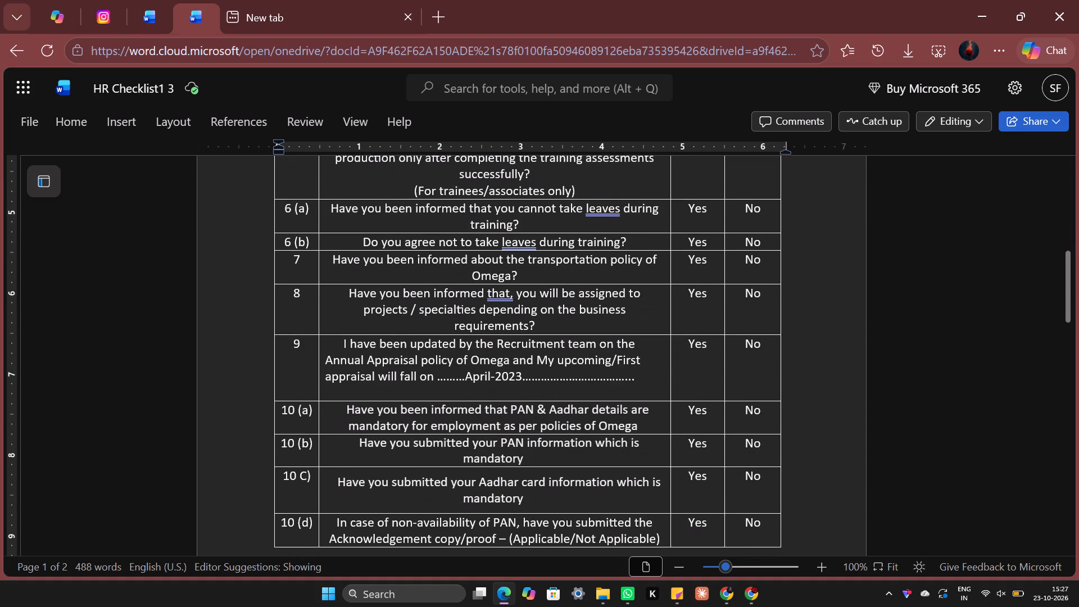
pyautogui.scroll(3, 541, 395)
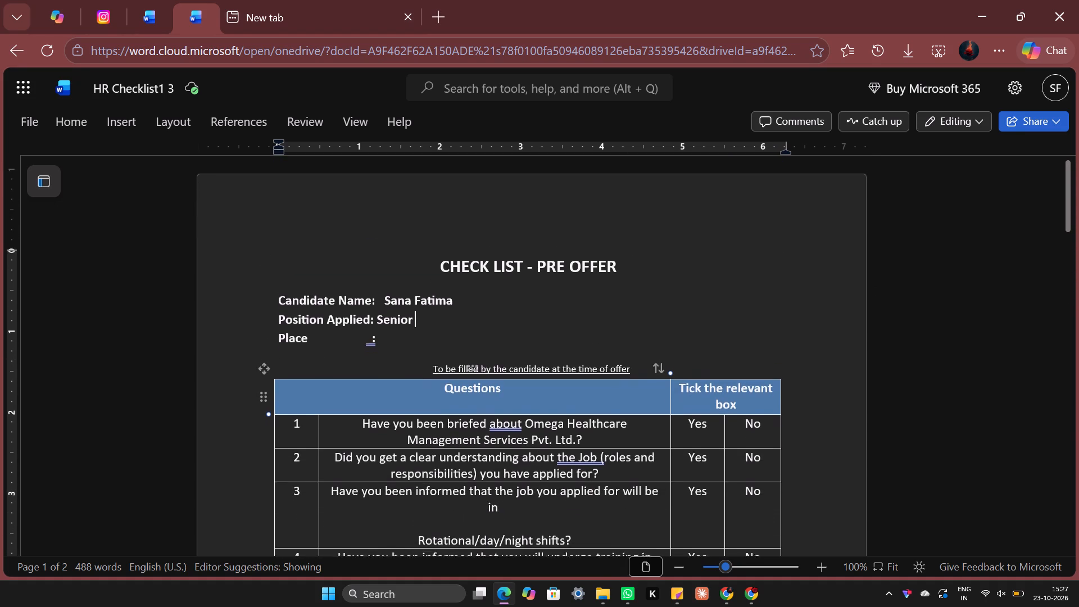
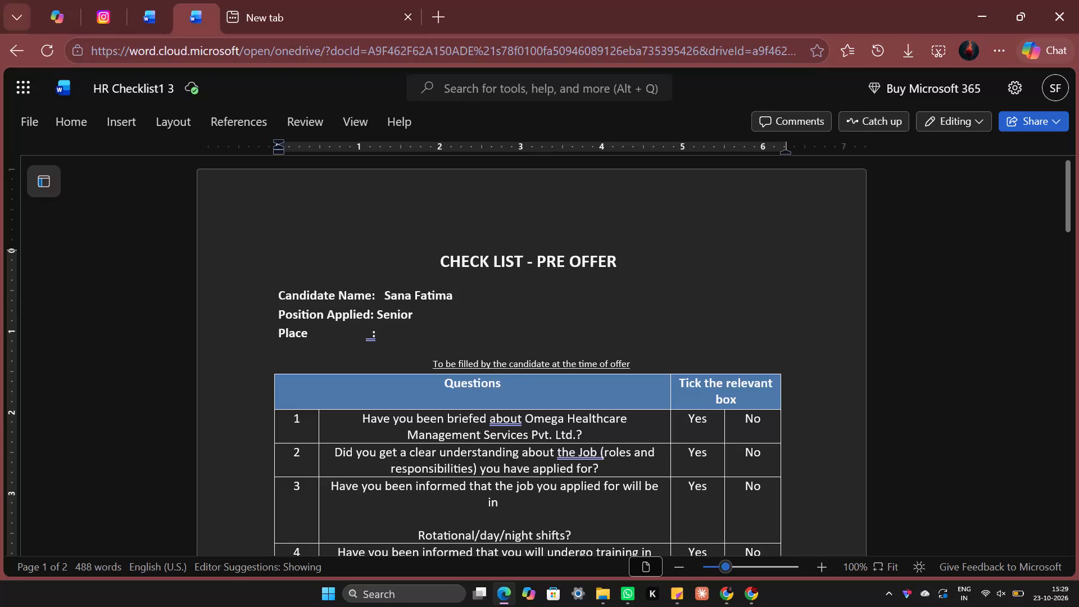
# Search the web for "facuilty" to check the spelling of the word missing from the Position Applied line.
pyautogui.click(518, 300)
pyautogui.click(509, 312)
pyautogui.click(401, 0)
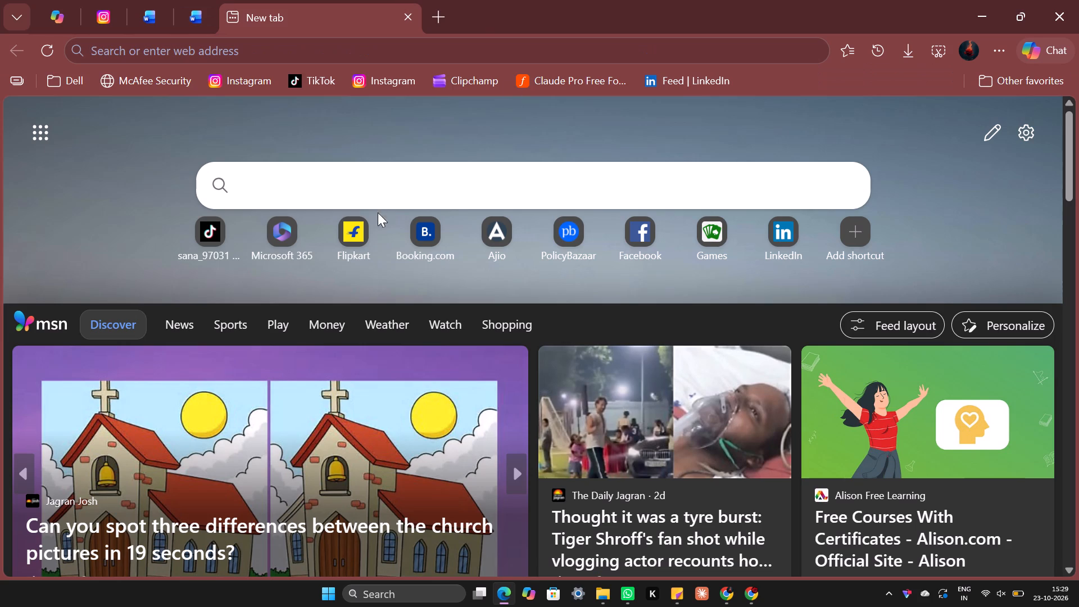
pyautogui.click(430, 185)
pyautogui.press('e')
pyautogui.write('\\aculity')
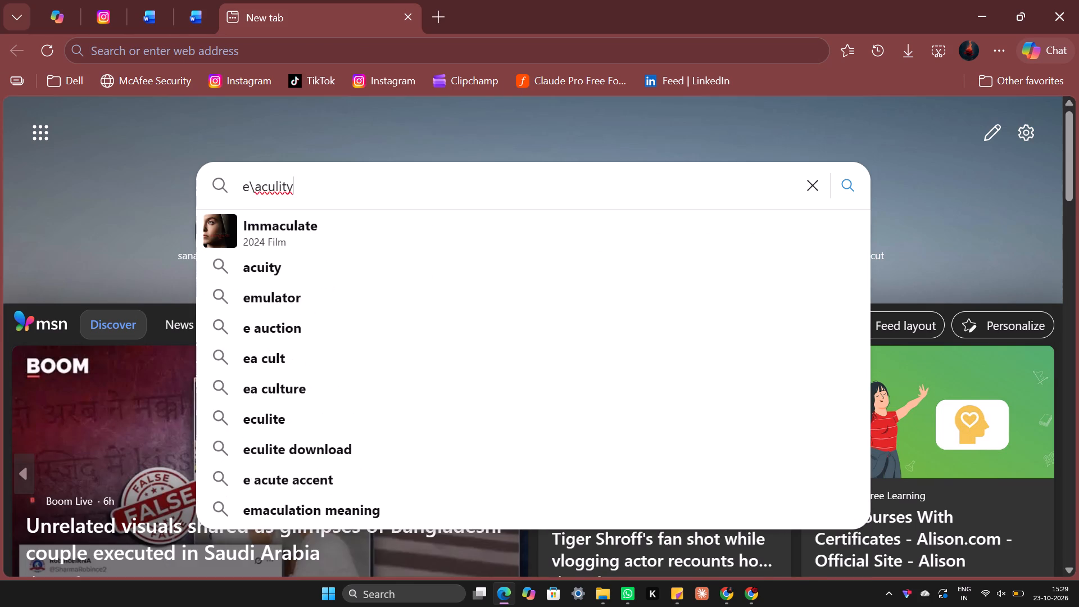
pyautogui.press('BackSpace')
pyautogui.press('BackSpace')
pyautogui.press('BackSpace')
pyautogui.press('BackSpace')
pyautogui.press('BackSpace')
pyautogui.press('BackSpace')
pyautogui.press('BackSpace')
pyautogui.press('BackSpace')
pyautogui.press('BackSpace')
pyautogui.press('BackSpace')
pyautogui.press('BackSpace')
pyautogui.press('BackSpace')
pyautogui.press('BackSpace')
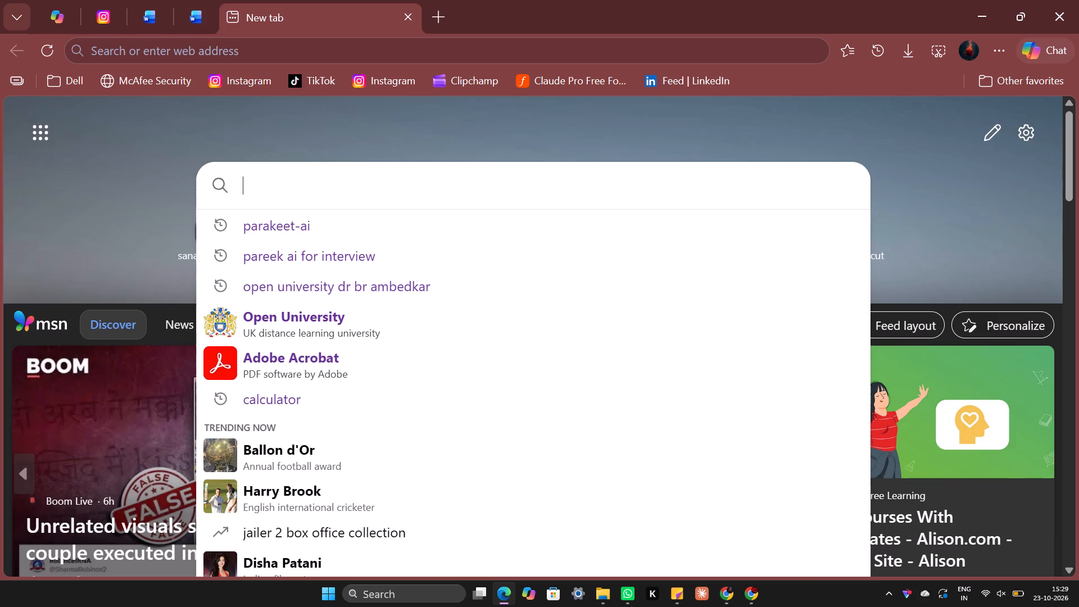
pyautogui.write('facuilty')
pyautogui.press('space')
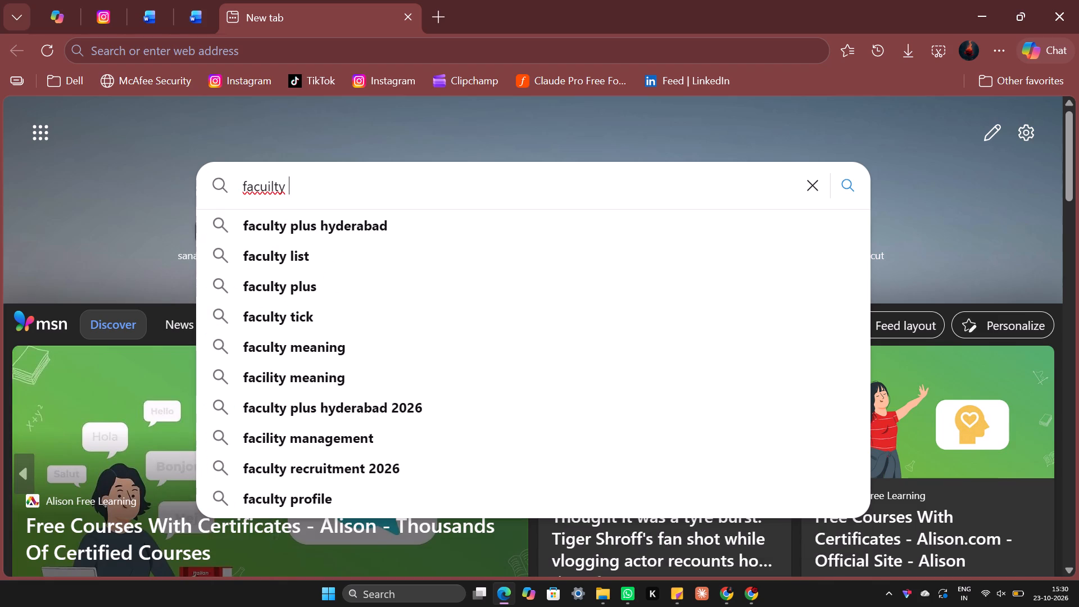
pyautogui.press('Return')
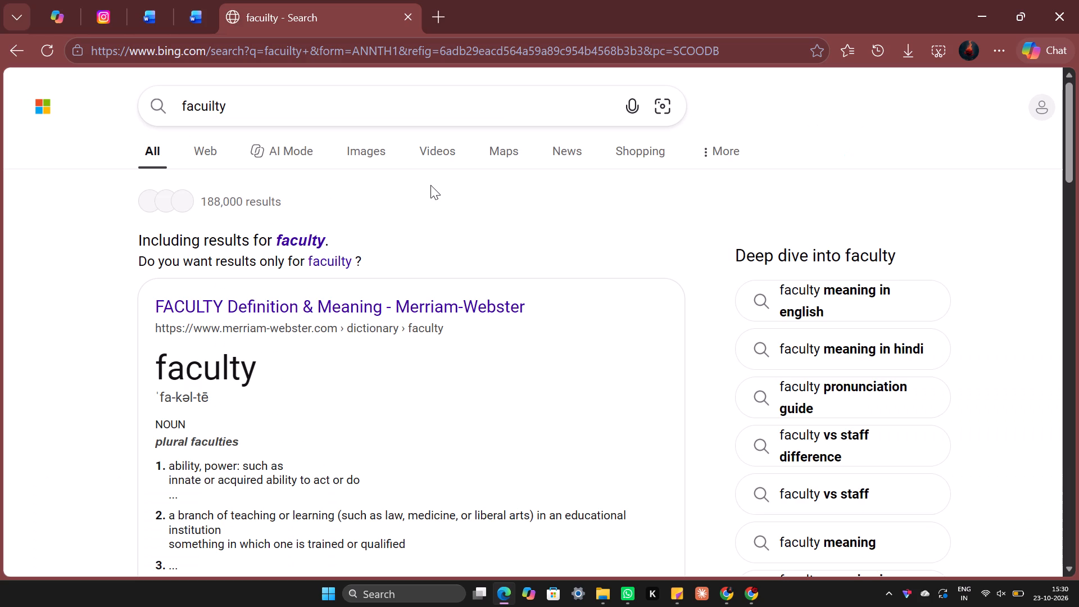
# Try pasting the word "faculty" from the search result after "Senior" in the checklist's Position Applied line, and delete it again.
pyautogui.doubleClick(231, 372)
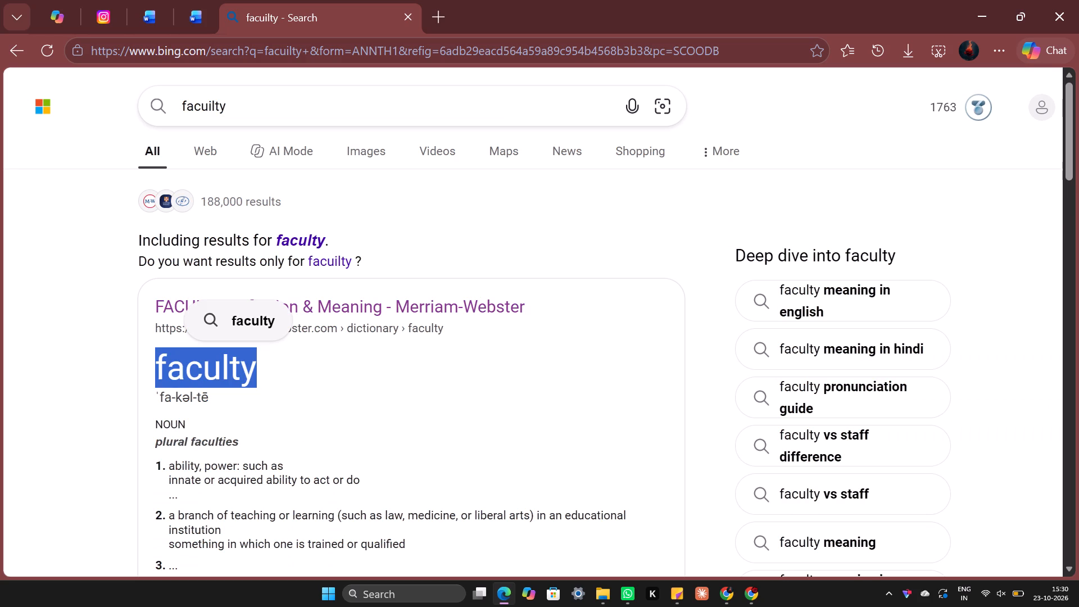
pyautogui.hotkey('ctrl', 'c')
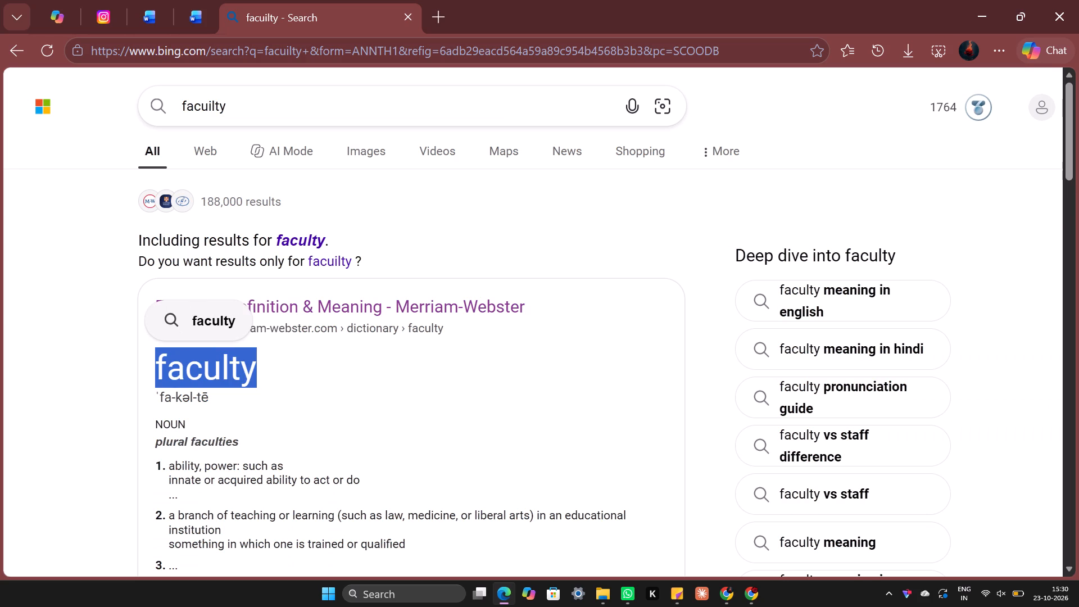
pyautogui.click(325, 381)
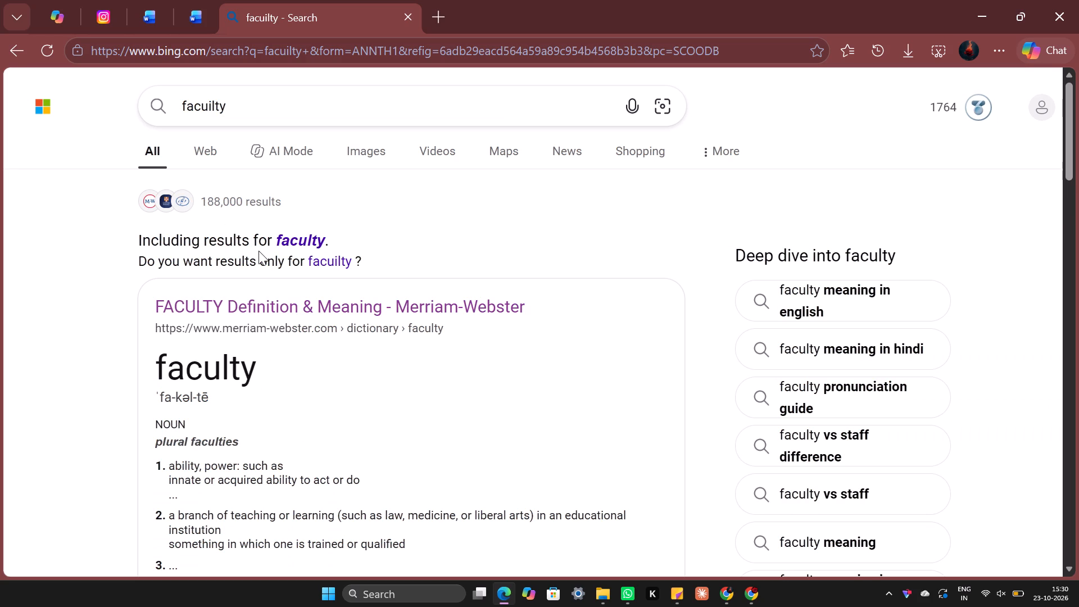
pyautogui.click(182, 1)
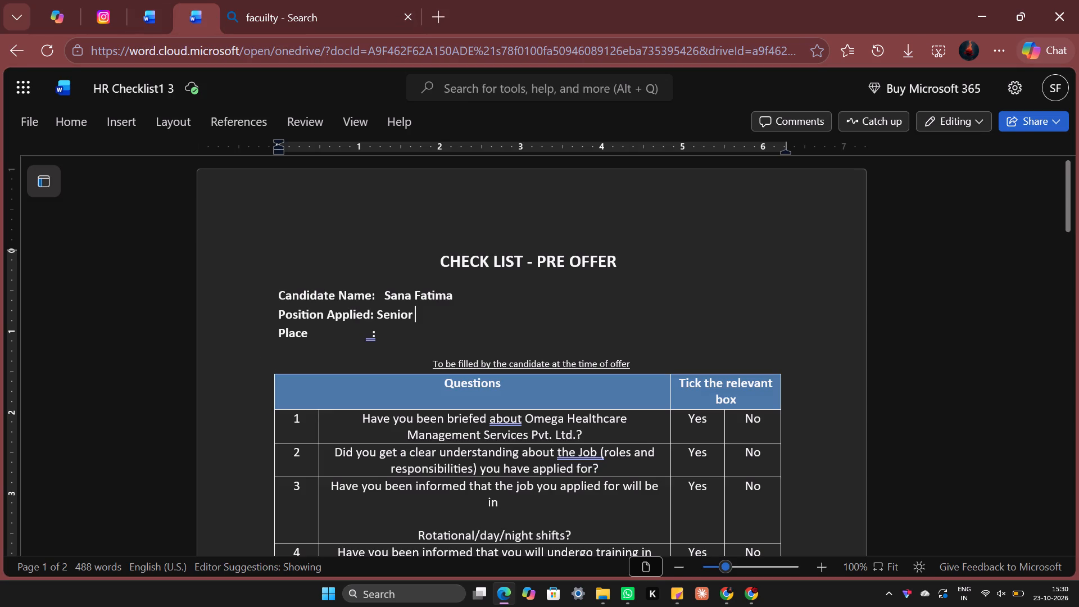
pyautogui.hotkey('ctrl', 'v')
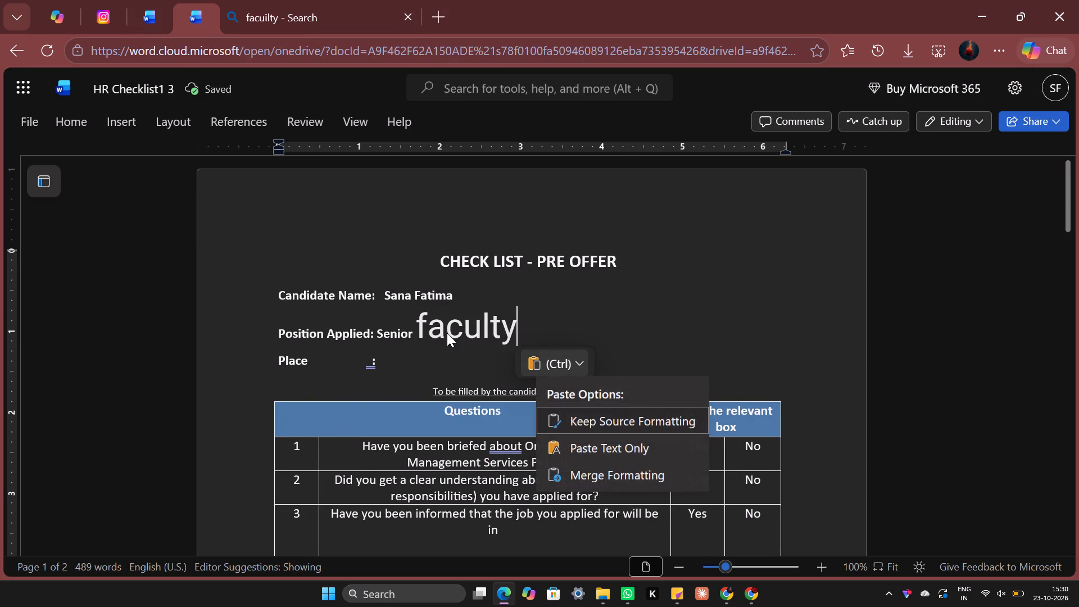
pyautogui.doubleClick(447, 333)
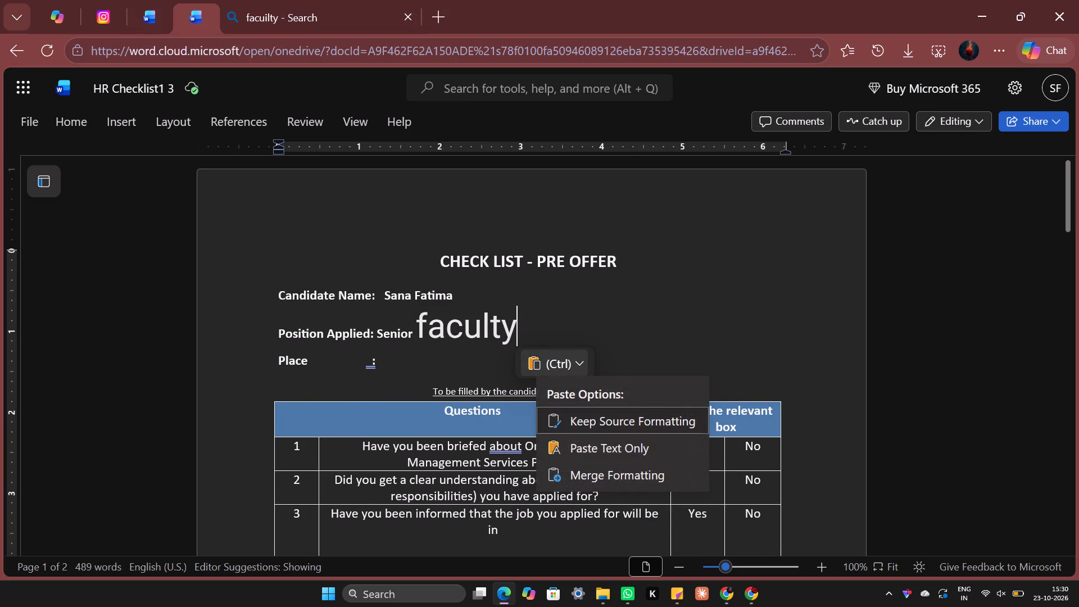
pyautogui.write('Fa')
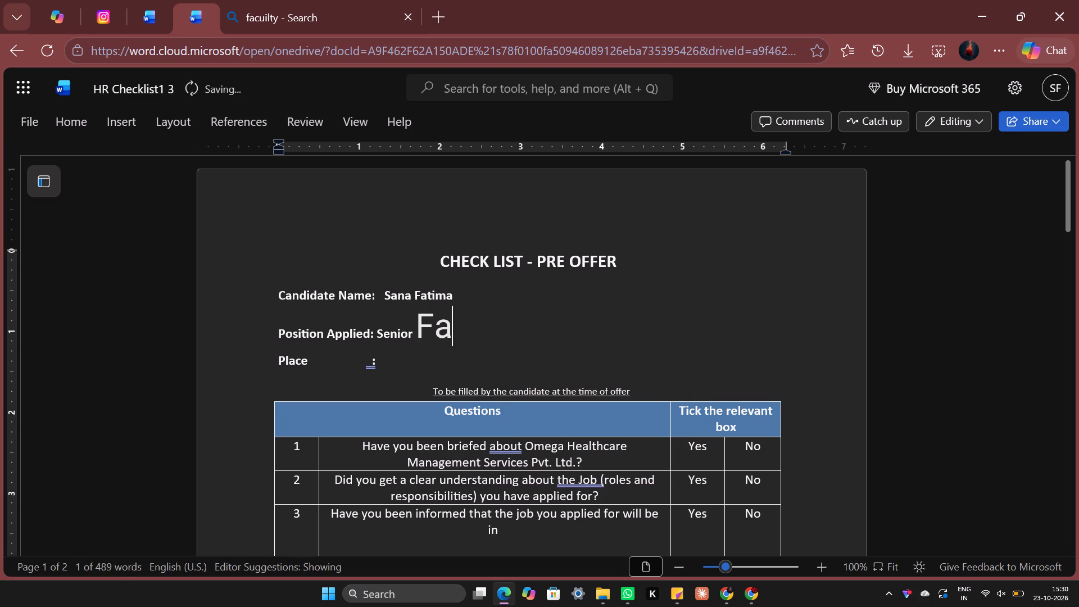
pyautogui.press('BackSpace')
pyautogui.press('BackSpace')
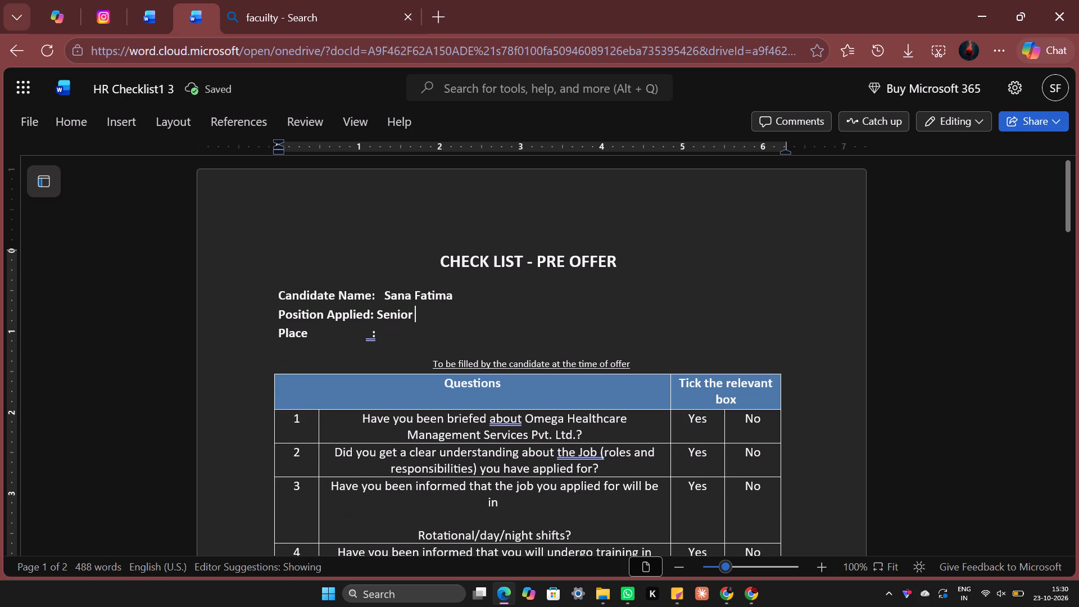
# Add "faculty" after "Senior" in the Position Applied line.
pyautogui.write('fac')
pyautogui.write('ulty')
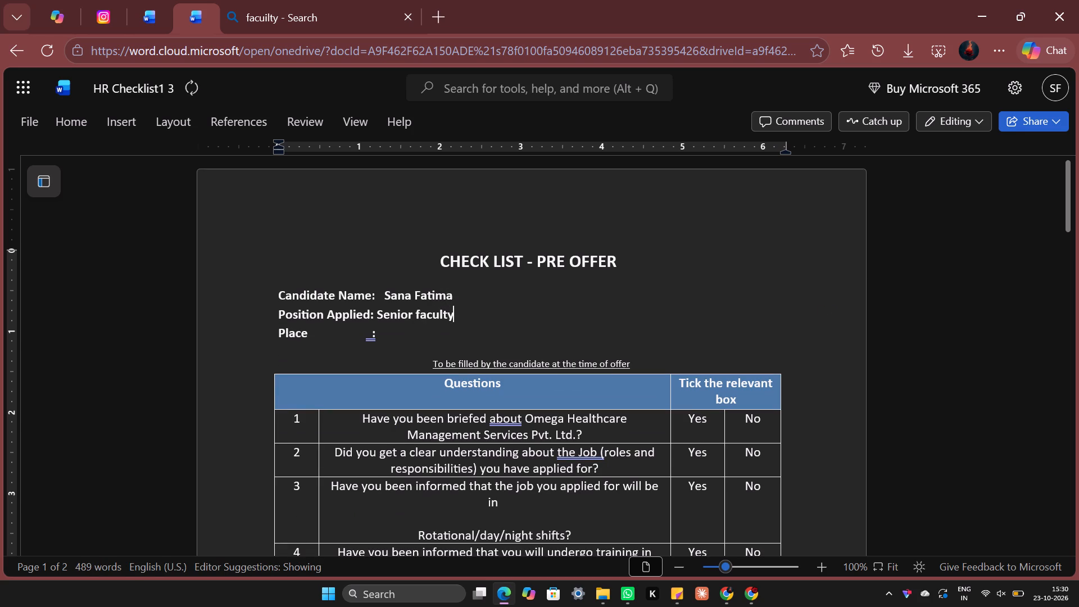
# Enter "Hyderabad -" after the colon in the Place line.
pyautogui.click(430, 341)
pyautogui.press('space')
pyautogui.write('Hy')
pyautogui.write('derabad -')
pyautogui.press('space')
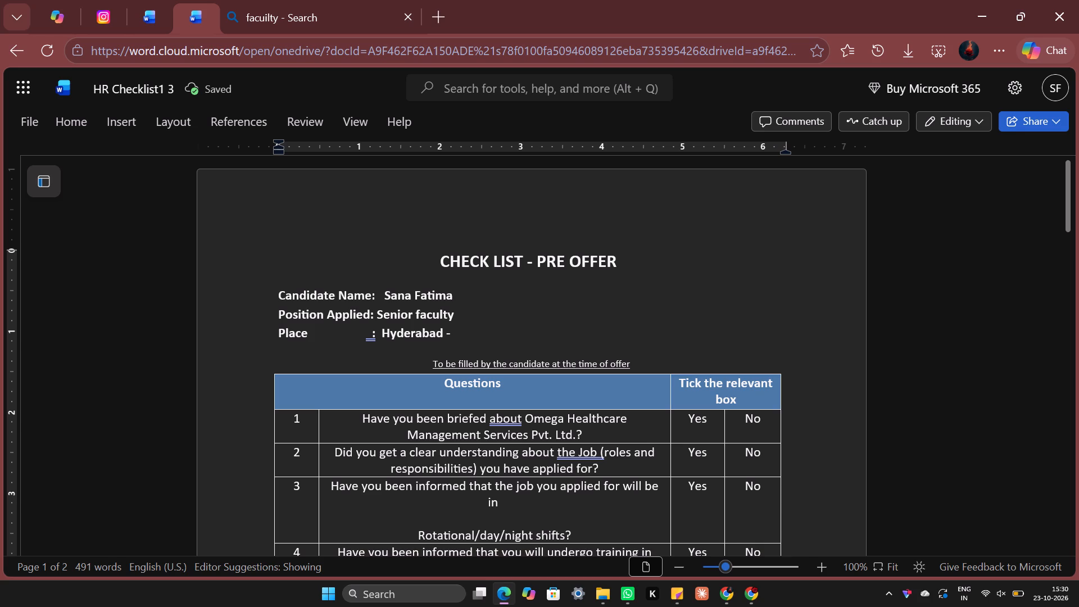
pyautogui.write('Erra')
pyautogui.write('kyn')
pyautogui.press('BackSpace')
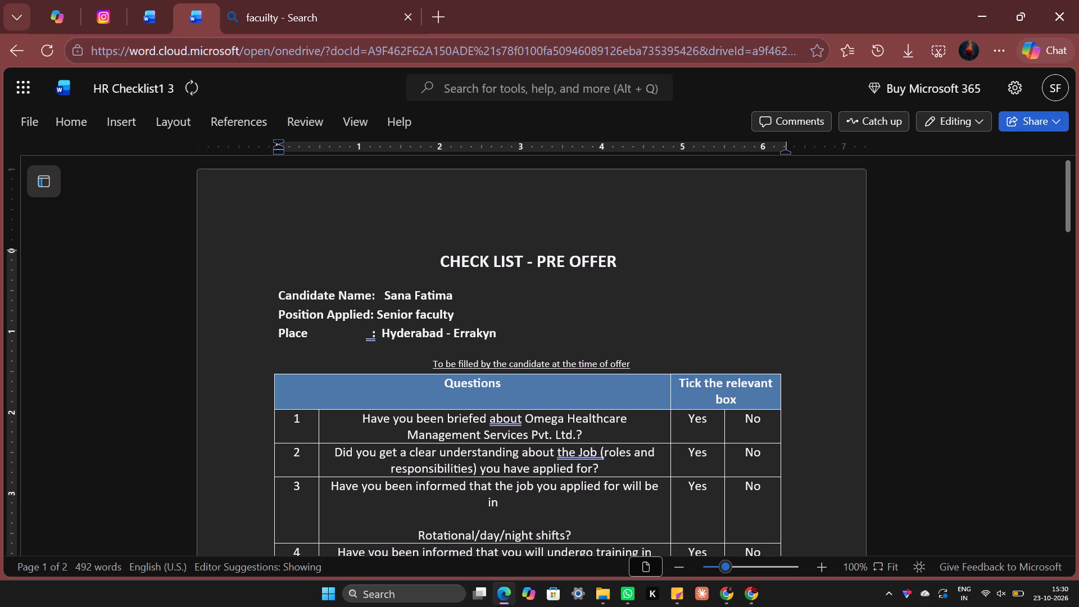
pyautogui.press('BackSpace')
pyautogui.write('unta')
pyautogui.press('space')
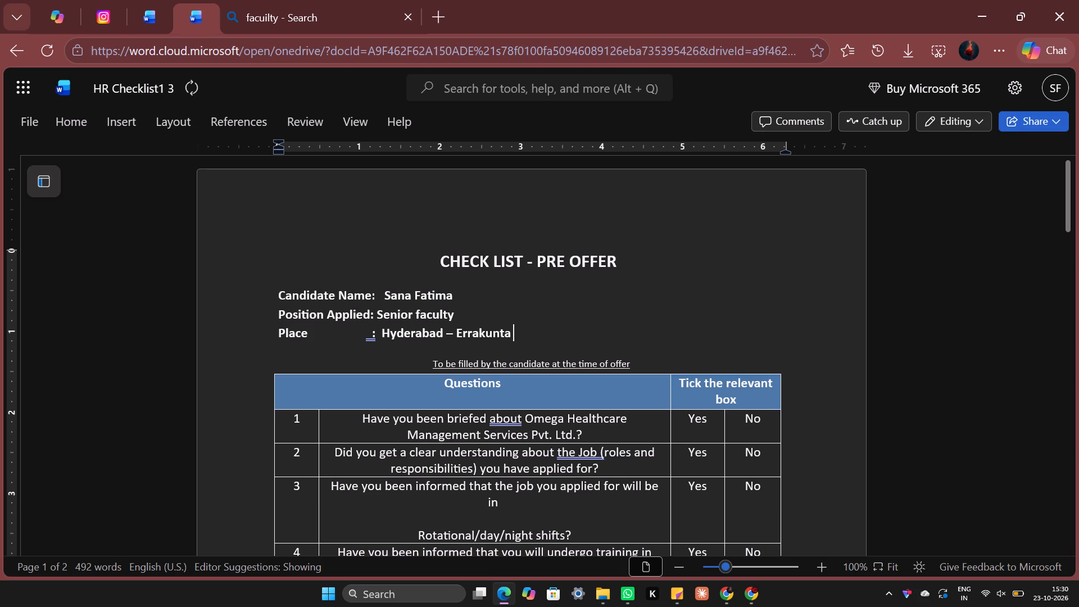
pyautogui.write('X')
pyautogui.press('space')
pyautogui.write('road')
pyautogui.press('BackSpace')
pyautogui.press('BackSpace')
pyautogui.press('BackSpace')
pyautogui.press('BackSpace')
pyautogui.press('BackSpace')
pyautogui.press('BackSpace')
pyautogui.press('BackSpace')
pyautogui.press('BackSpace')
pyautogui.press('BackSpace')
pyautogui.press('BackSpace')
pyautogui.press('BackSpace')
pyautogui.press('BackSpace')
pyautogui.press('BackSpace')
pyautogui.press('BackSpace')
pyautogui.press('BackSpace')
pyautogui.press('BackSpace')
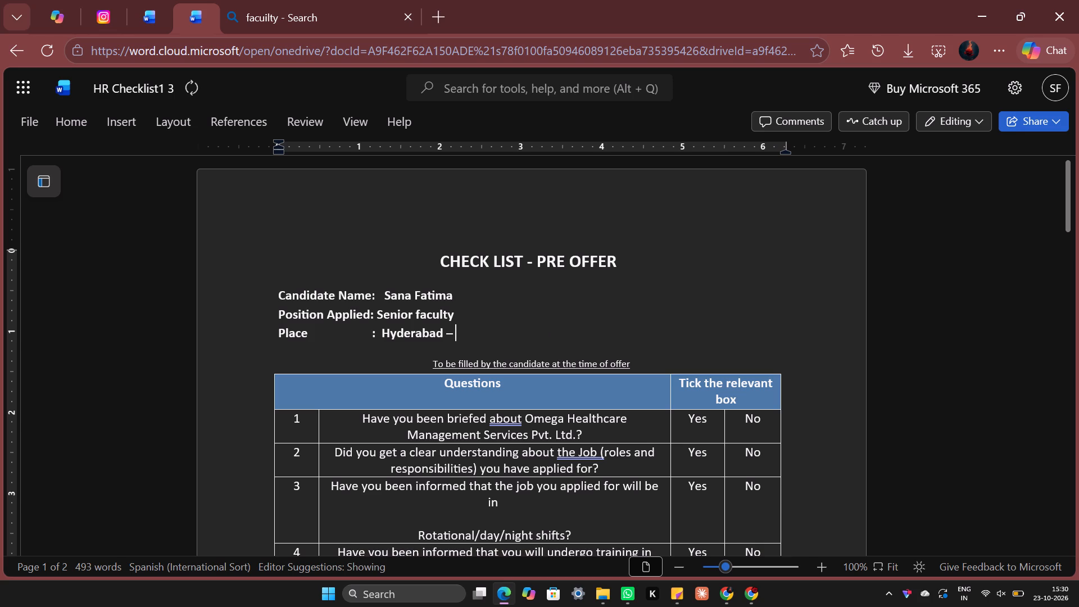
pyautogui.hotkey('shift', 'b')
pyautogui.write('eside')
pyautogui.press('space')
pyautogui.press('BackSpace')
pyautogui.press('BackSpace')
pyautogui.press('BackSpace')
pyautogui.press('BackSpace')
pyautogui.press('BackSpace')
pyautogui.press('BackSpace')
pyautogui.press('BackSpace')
# Complete the Place line after "Hyderabad –" with the rest of the address: the "Opp :" landmark and the road, ending with a period.
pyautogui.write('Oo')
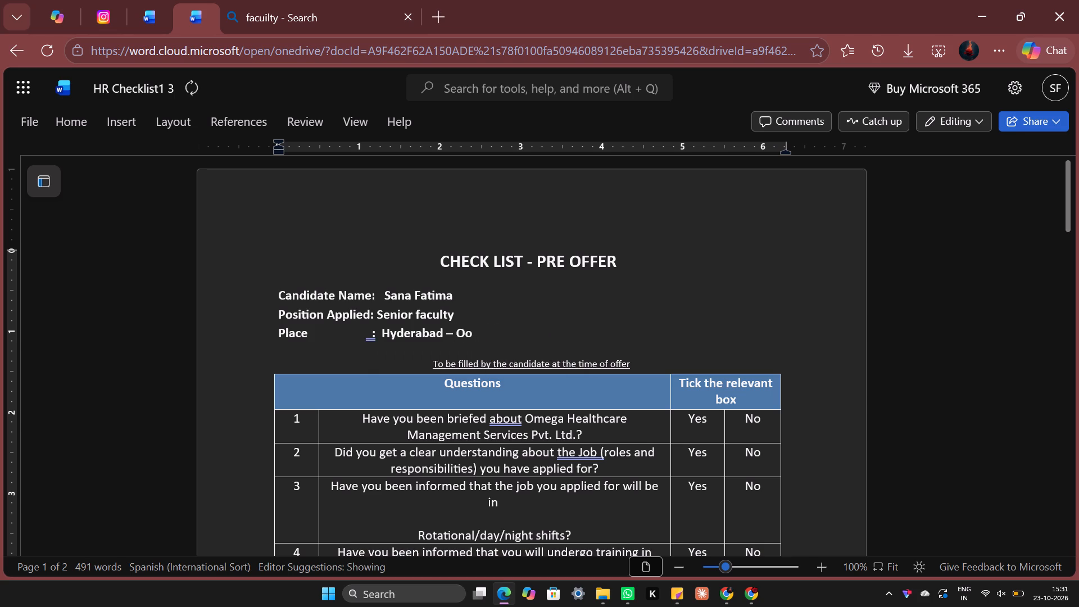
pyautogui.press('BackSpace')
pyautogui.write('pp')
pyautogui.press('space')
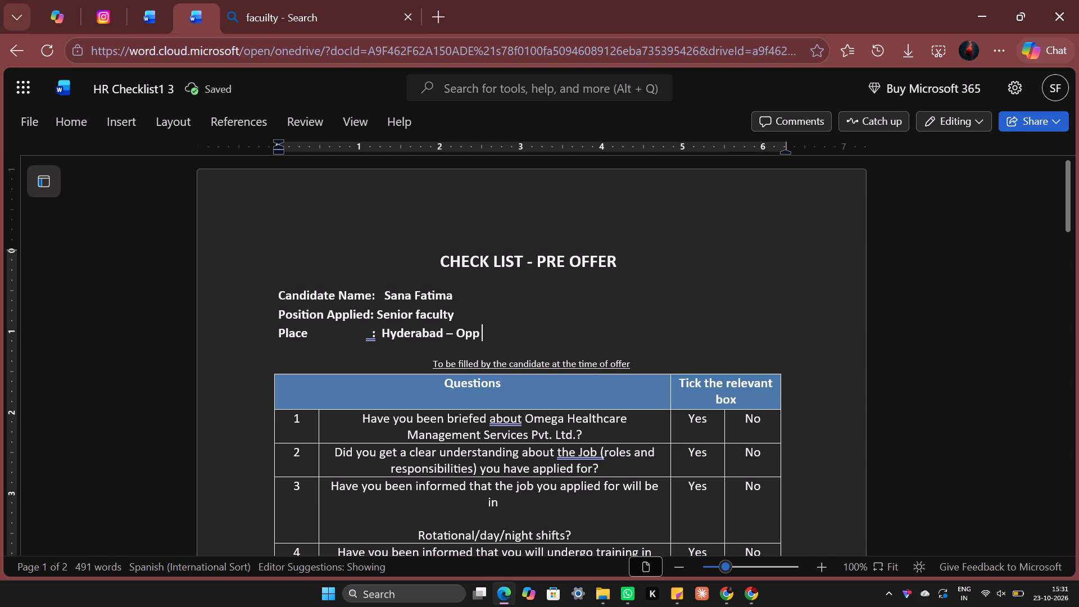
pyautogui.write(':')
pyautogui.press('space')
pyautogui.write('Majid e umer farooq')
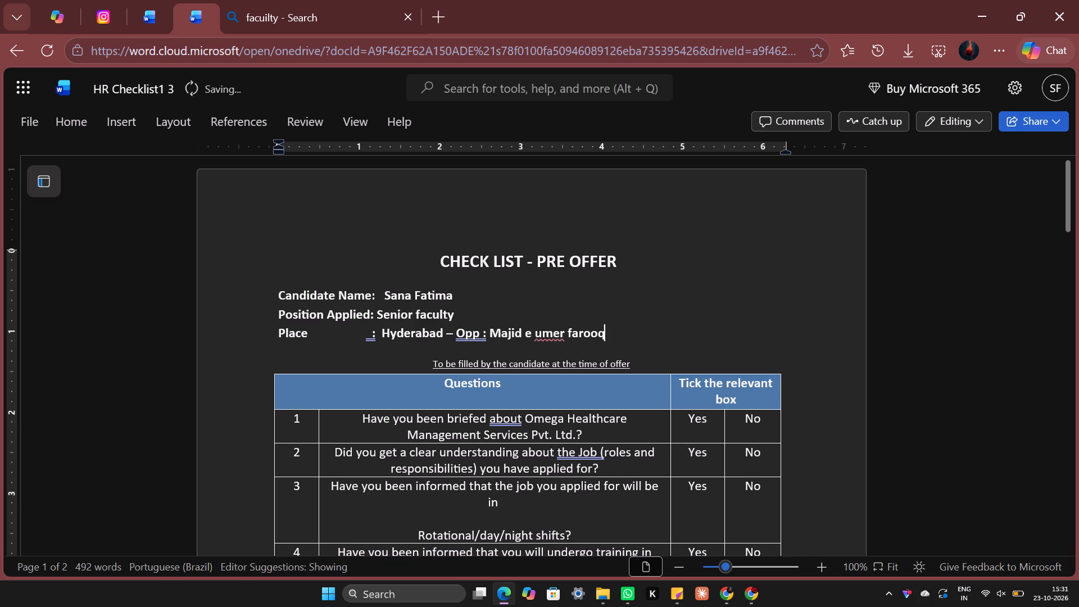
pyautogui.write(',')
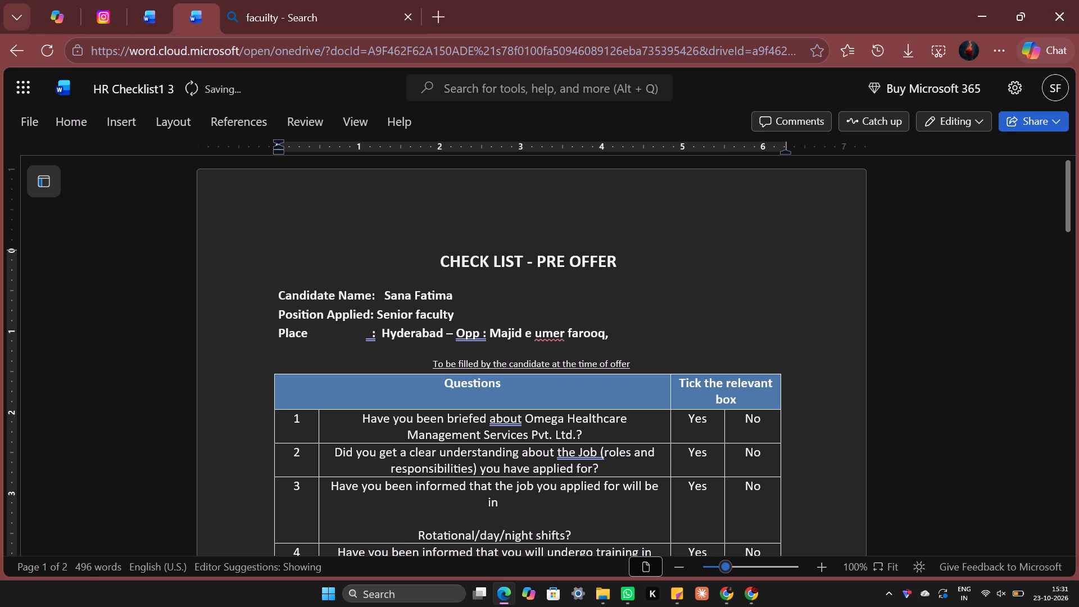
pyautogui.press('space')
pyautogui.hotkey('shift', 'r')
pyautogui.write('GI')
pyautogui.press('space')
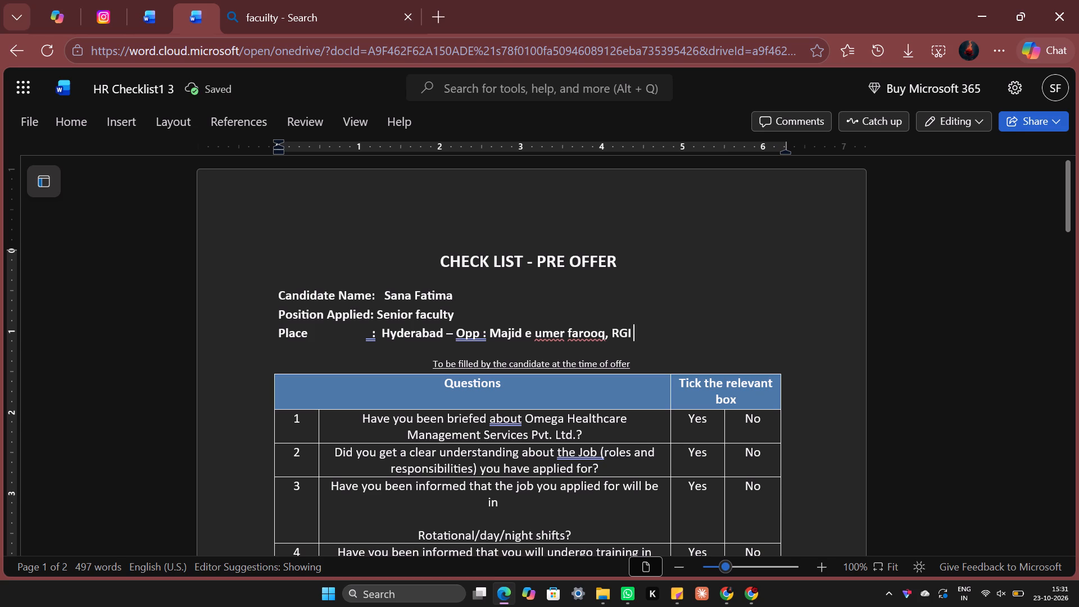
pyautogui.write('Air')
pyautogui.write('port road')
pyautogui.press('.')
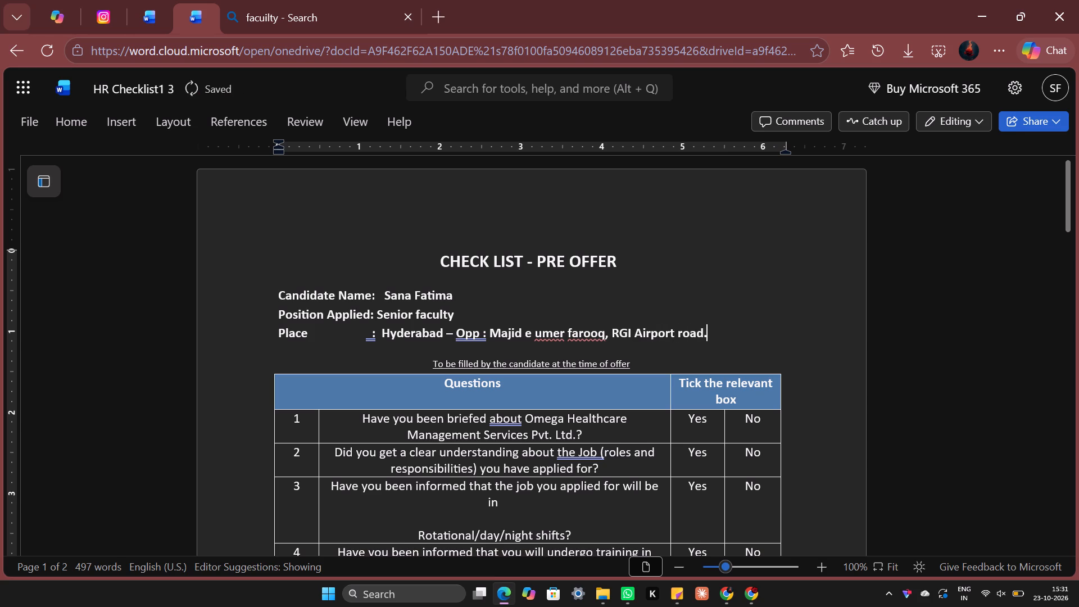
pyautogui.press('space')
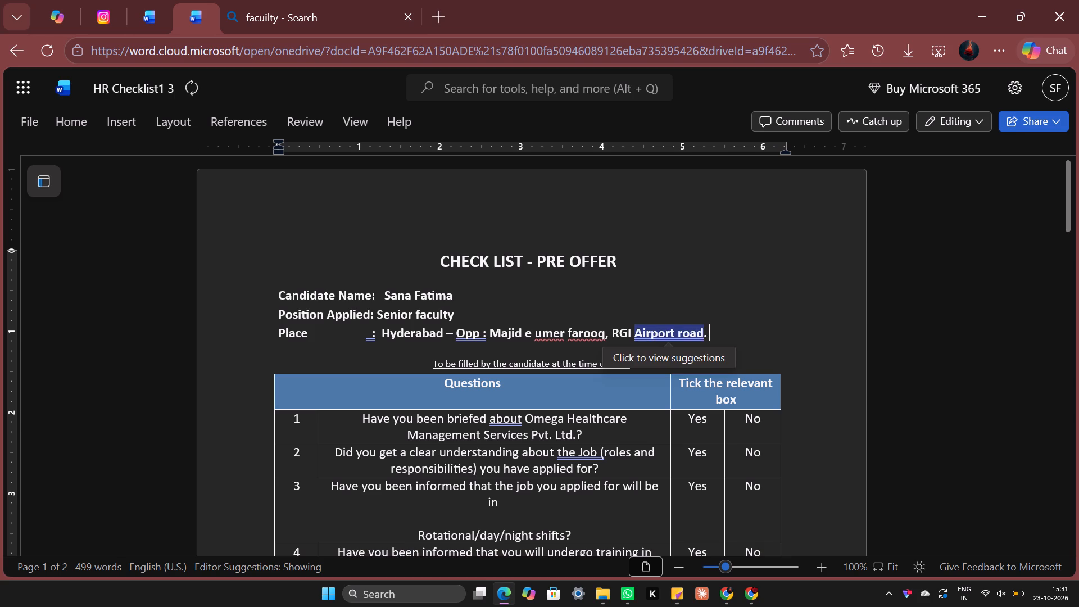
# Accept the suggested capitalization of "Road" at the end of the Place line.
pyautogui.click(672, 333)
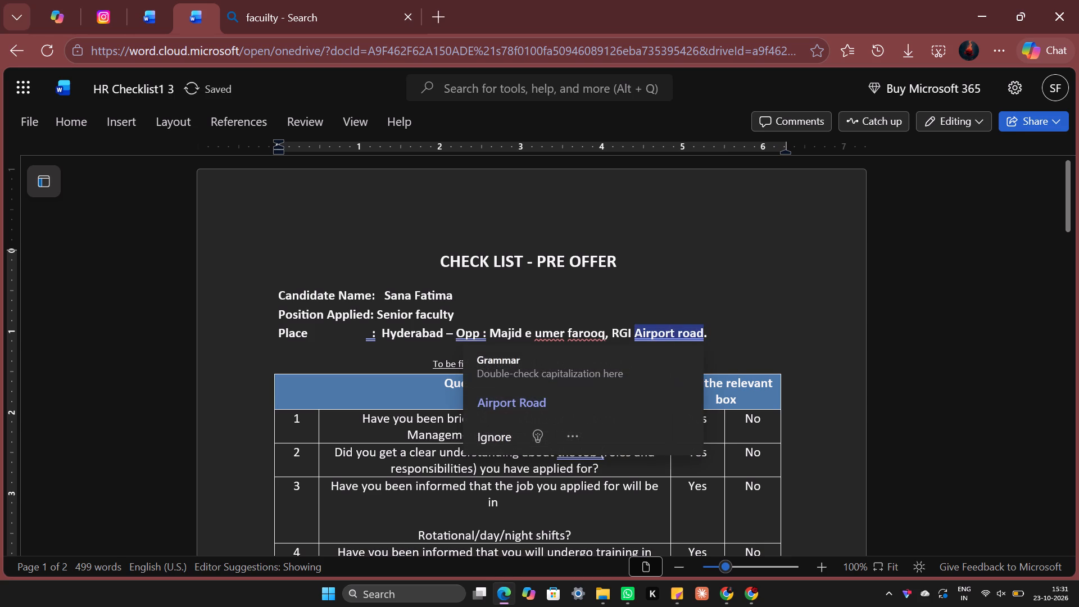
pyautogui.click(599, 401)
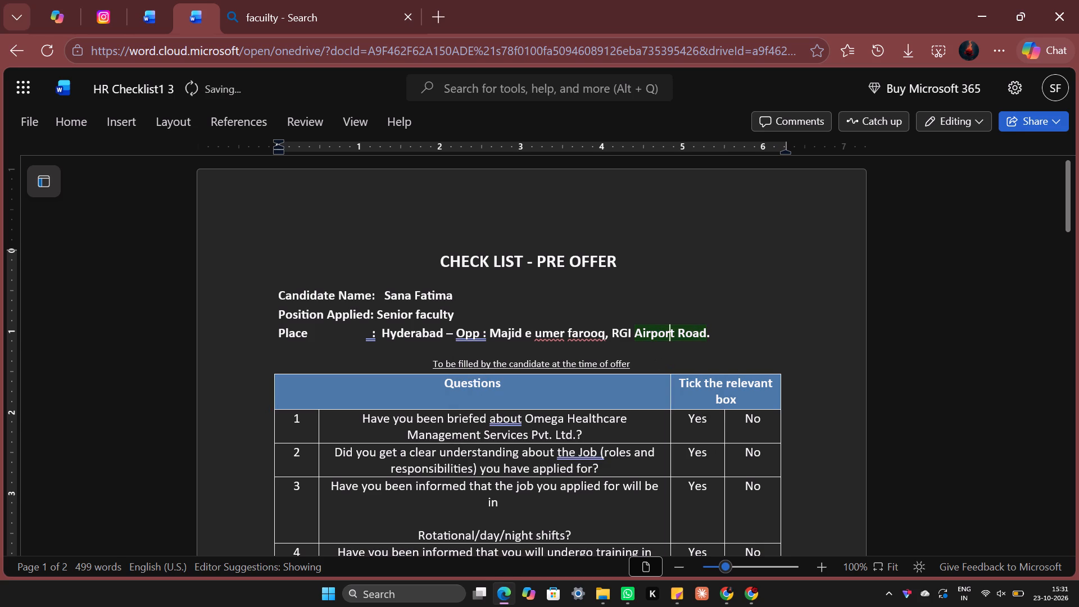
# Copy the whole address in the Place line, from "Hyderabad" through the final period.
pyautogui.click(710, 333)
pyautogui.hotkey('shift', 'Left')
pyautogui.hotkey('shift', 'Left')
pyautogui.hotkey('shift', 'Left')
pyautogui.hotkey('shift', 'Left')
pyautogui.hotkey('shift', 'Left')
pyautogui.hotkey('shift', 'Left')
pyautogui.hotkey('shift', 'Left')
pyautogui.hotkey('shift', 'Left')
pyautogui.hotkey('shift', 'Left')
pyautogui.hotkey('shift', 'Left')
pyautogui.hotkey('shift', 'Left')
pyautogui.hotkey('shift', 'Left')
pyautogui.hotkey('shift', 'Left')
pyautogui.hotkey('shift', 'Left')
pyautogui.hotkey('shift', 'Left')
pyautogui.hotkey('shift', 'Left')
pyautogui.hotkey('shift', 'Left')
pyautogui.hotkey('shift', 'Left')
pyautogui.hotkey('shift', 'Left')
pyautogui.hotkey('shift', 'Left')
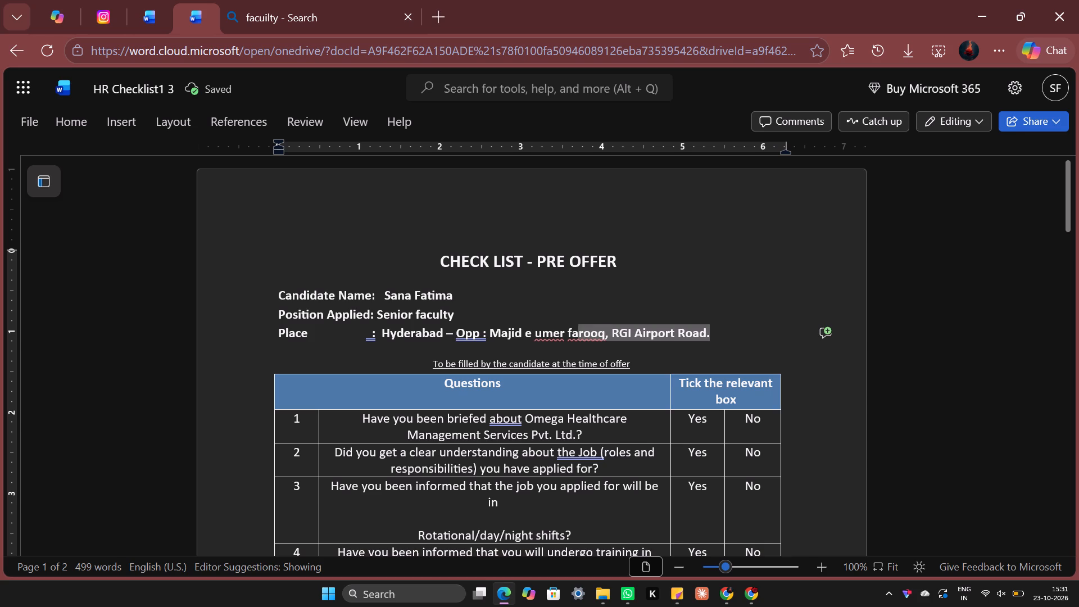
pyautogui.hotkey('shift', 'Left')
pyautogui.hotkey('shift', 'Left')
pyautogui.hotkey('shift', 'Left')
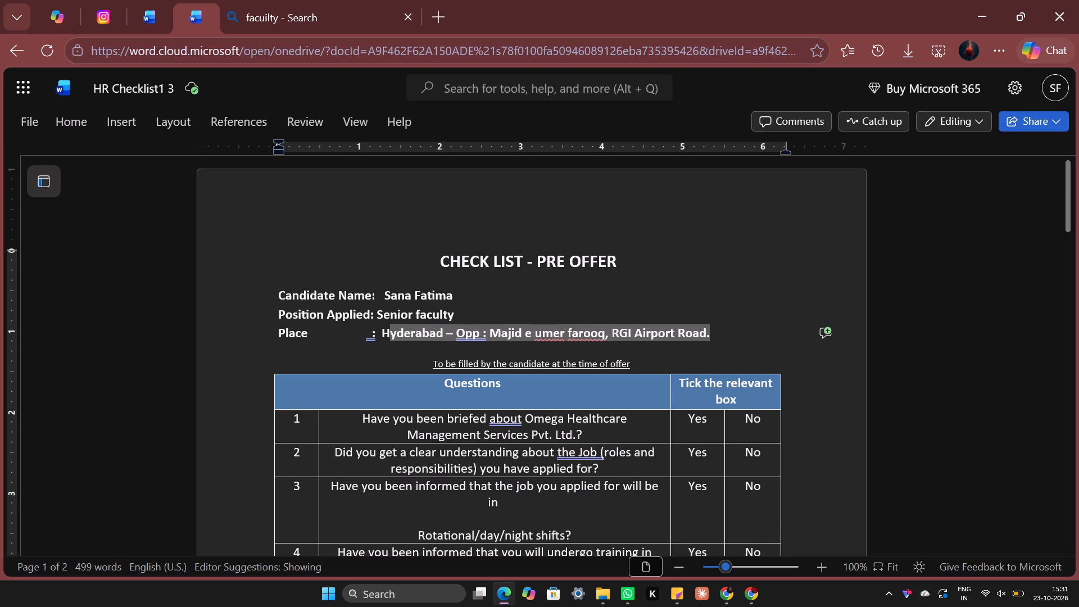
pyautogui.hotkey('shift', 'Left')
pyautogui.hotkey('ctrl', 'c')
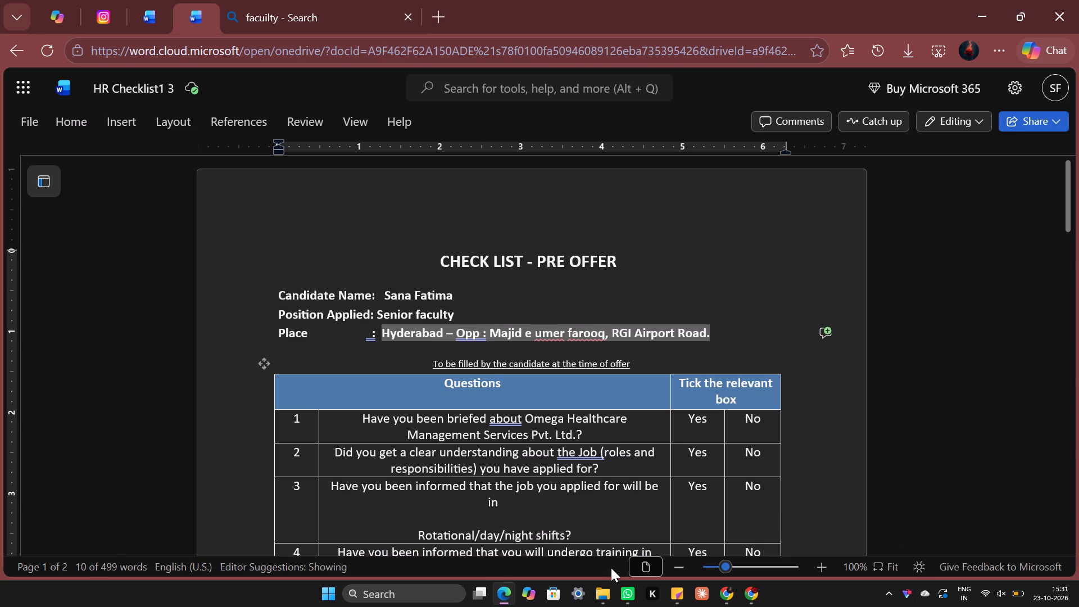
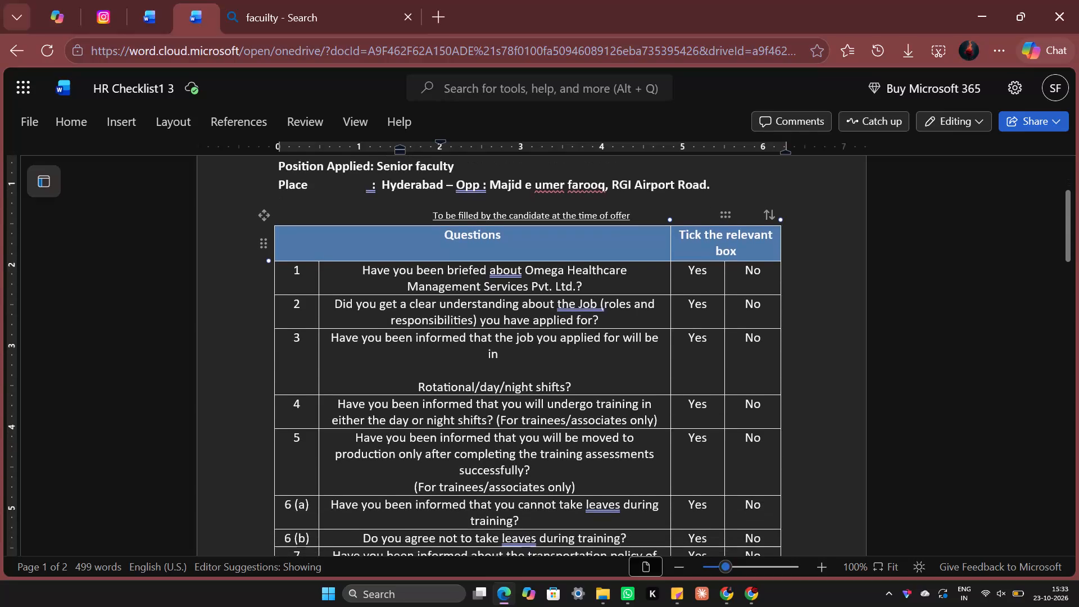
# Close the browser tab holding the faculty web search.
pyautogui.scroll(-1, 711, 246)
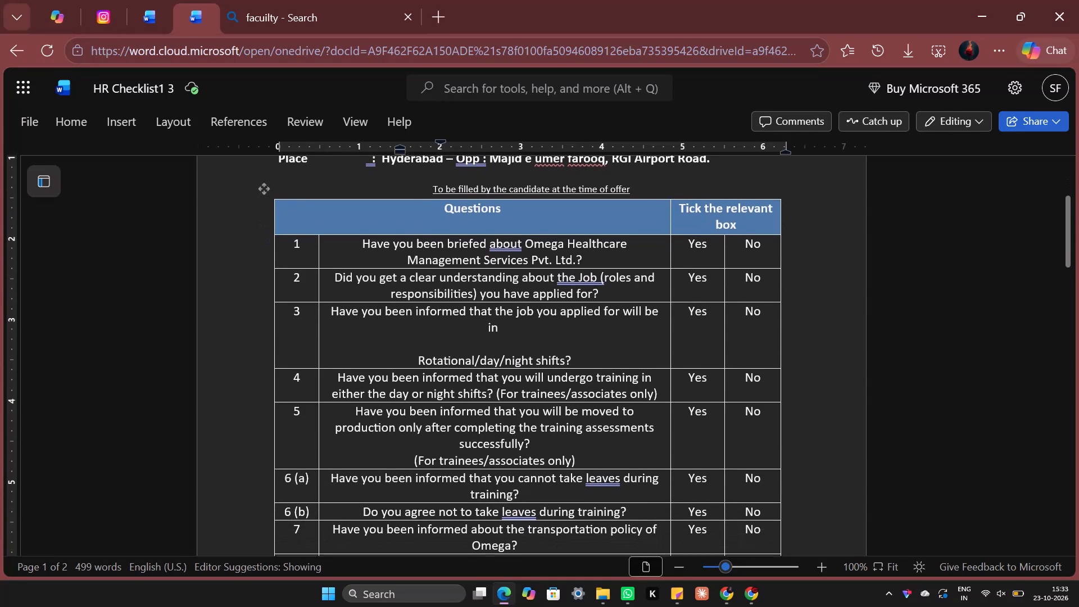
pyautogui.scroll(-1, 711, 246)
pyautogui.click(410, 13)
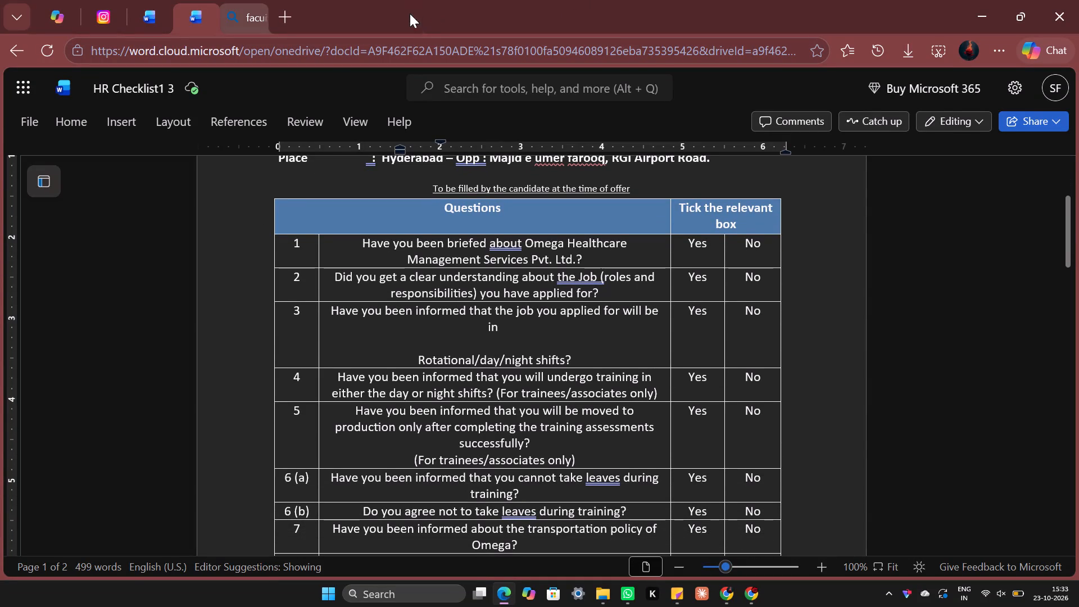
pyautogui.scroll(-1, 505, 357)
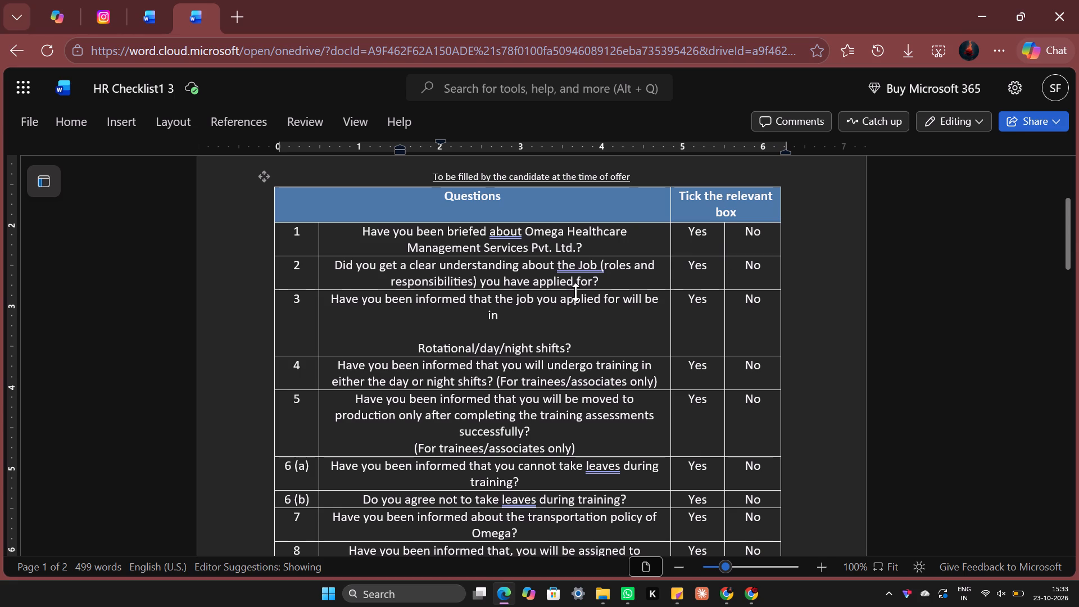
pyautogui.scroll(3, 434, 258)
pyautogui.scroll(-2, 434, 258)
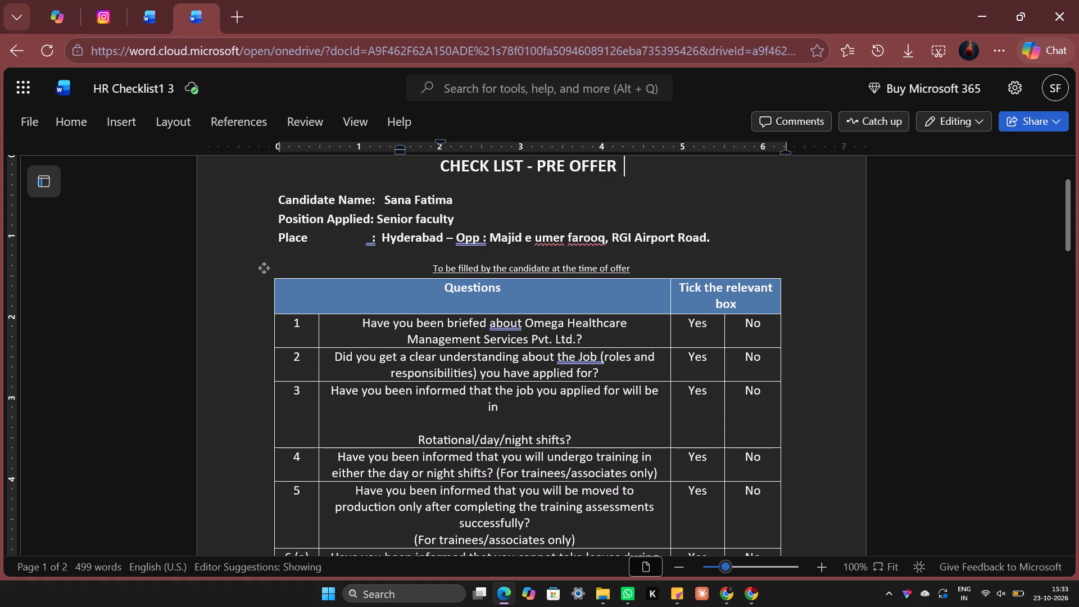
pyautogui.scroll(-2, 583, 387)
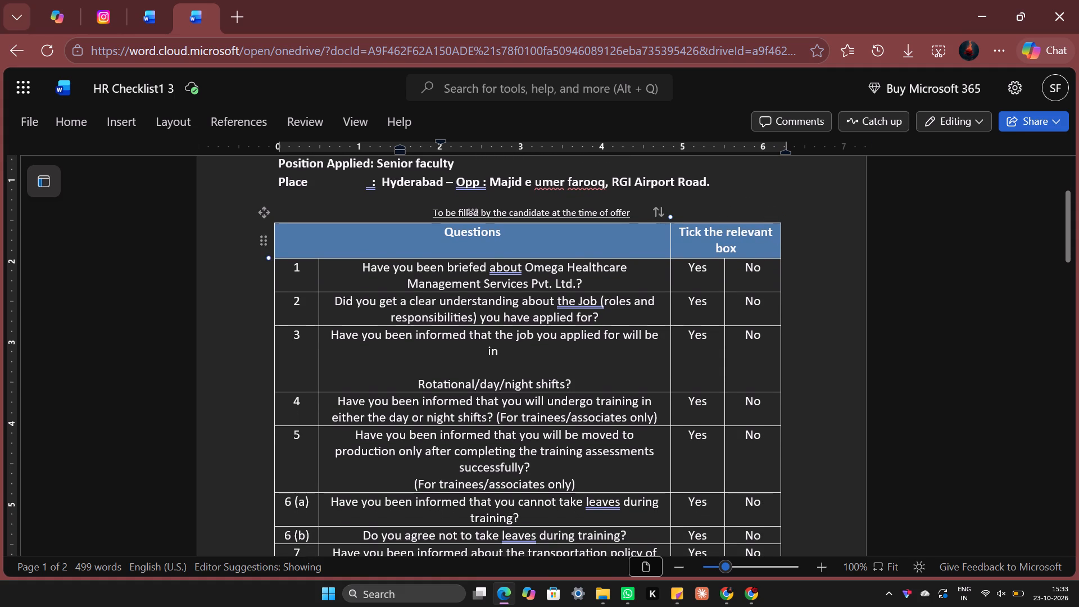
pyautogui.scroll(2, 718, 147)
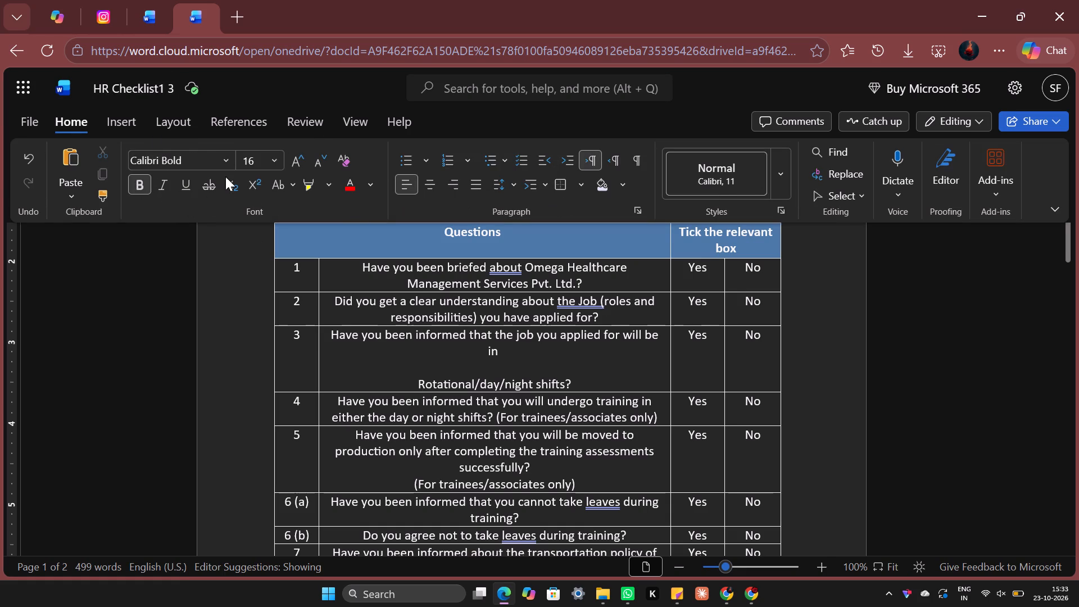
# Highlight the "Yes" answer for question 1 in yellow.
pyautogui.click(622, 185)
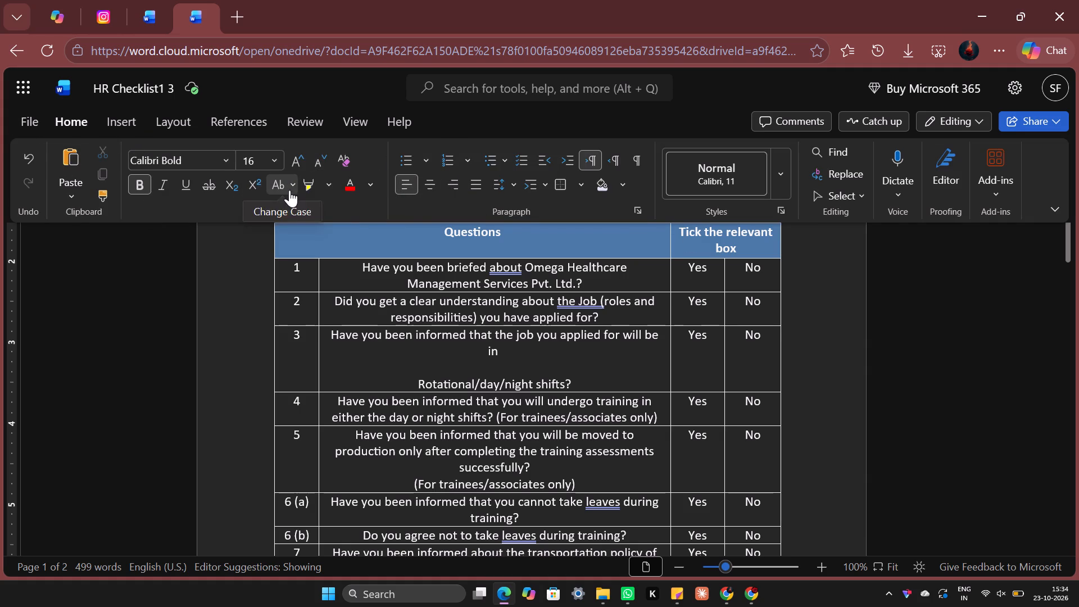
pyautogui.click(305, 185)
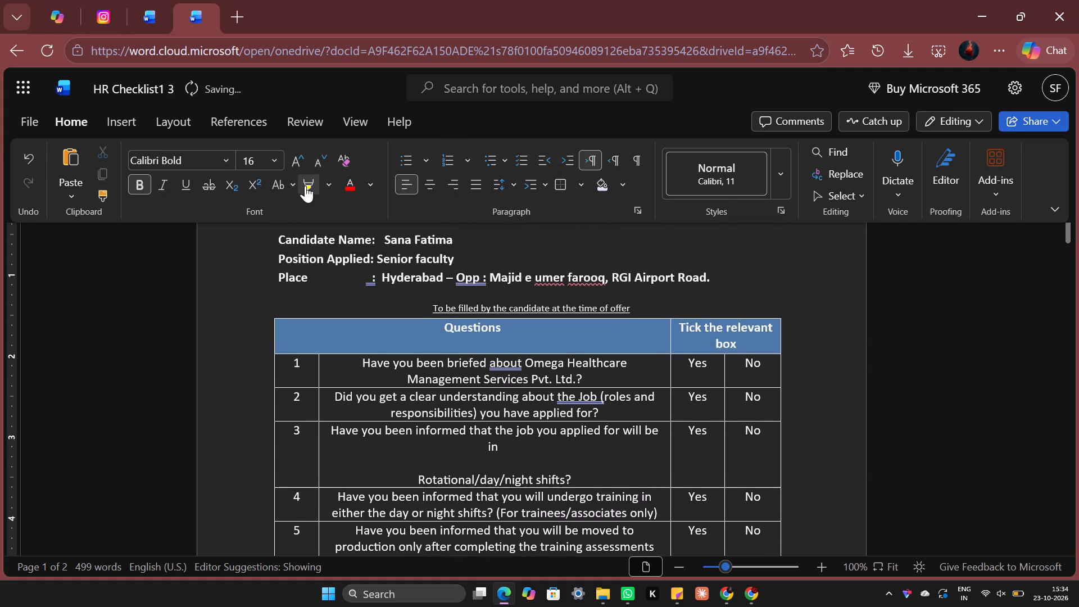
pyautogui.scroll(-1, 537, 319)
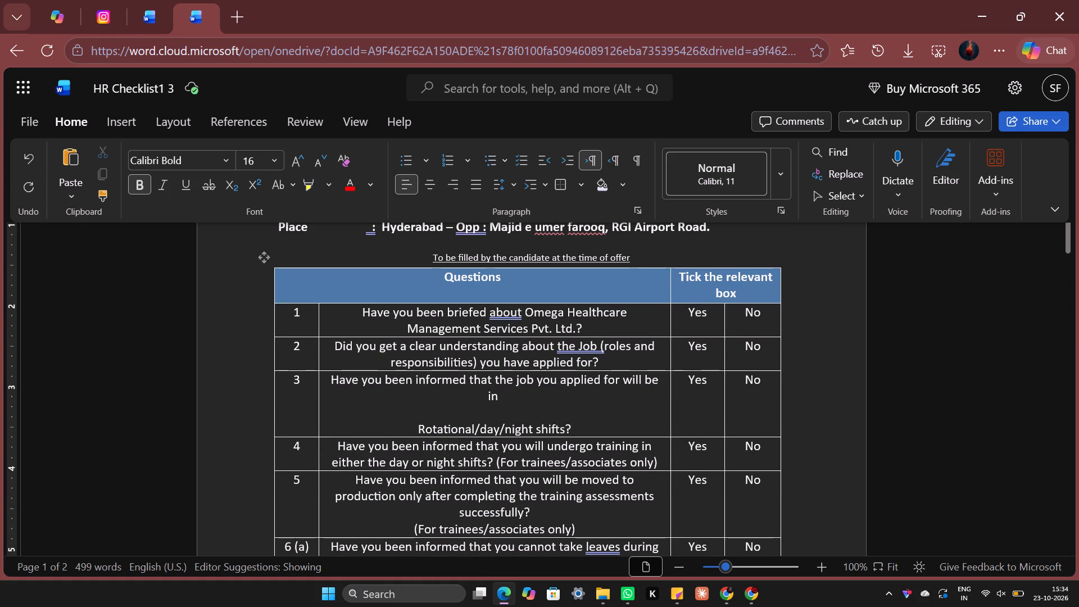
pyautogui.moveTo(686, 315); pyautogui.dragTo(712, 318)
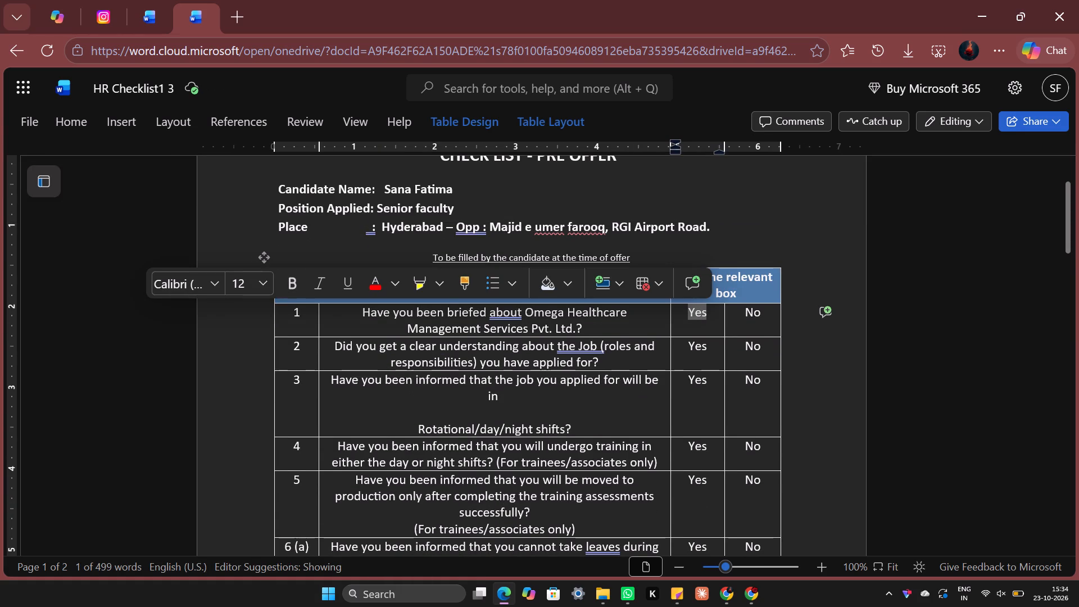
pyautogui.doubleClick(441, 279)
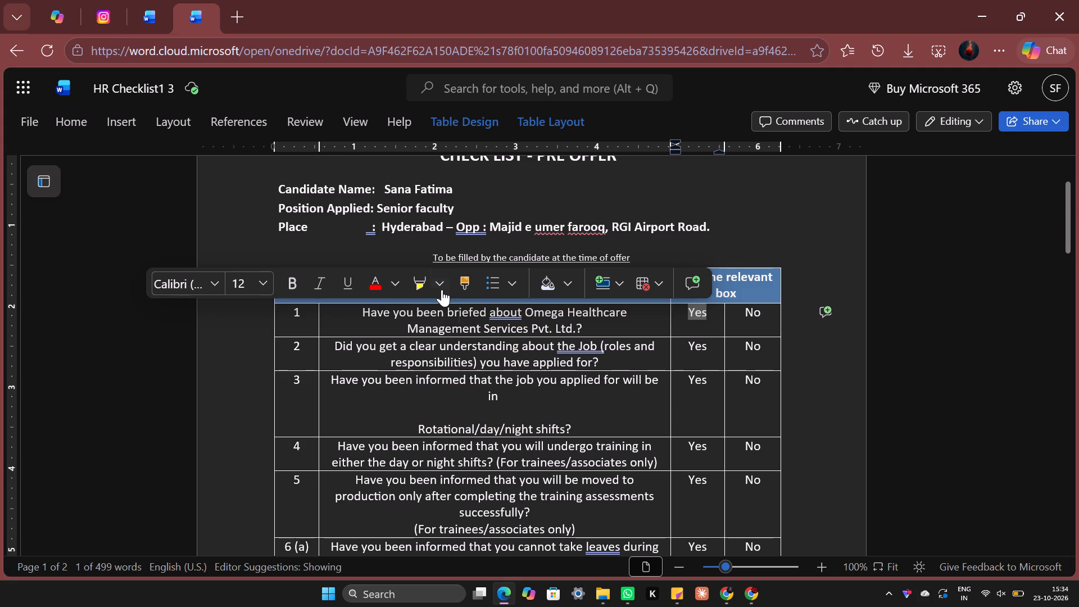
pyautogui.click(443, 282)
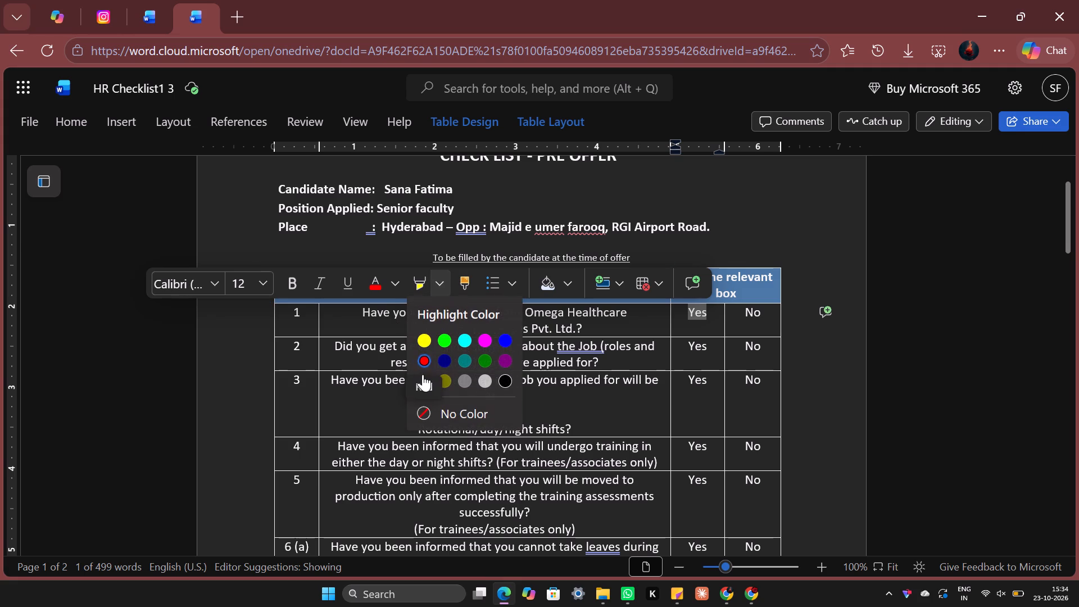
pyautogui.click(427, 341)
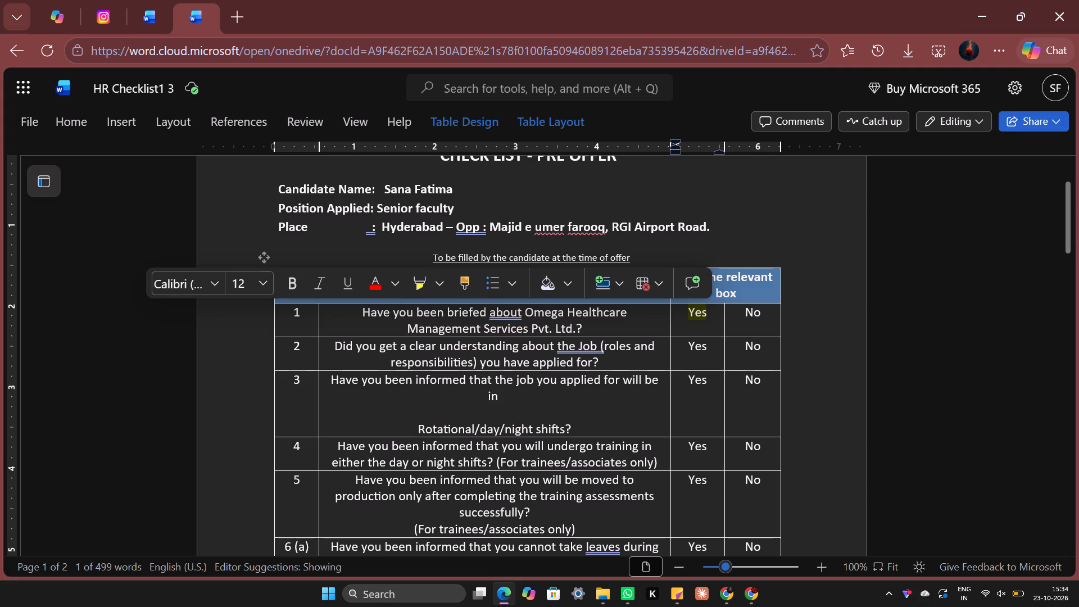
pyautogui.click(745, 212)
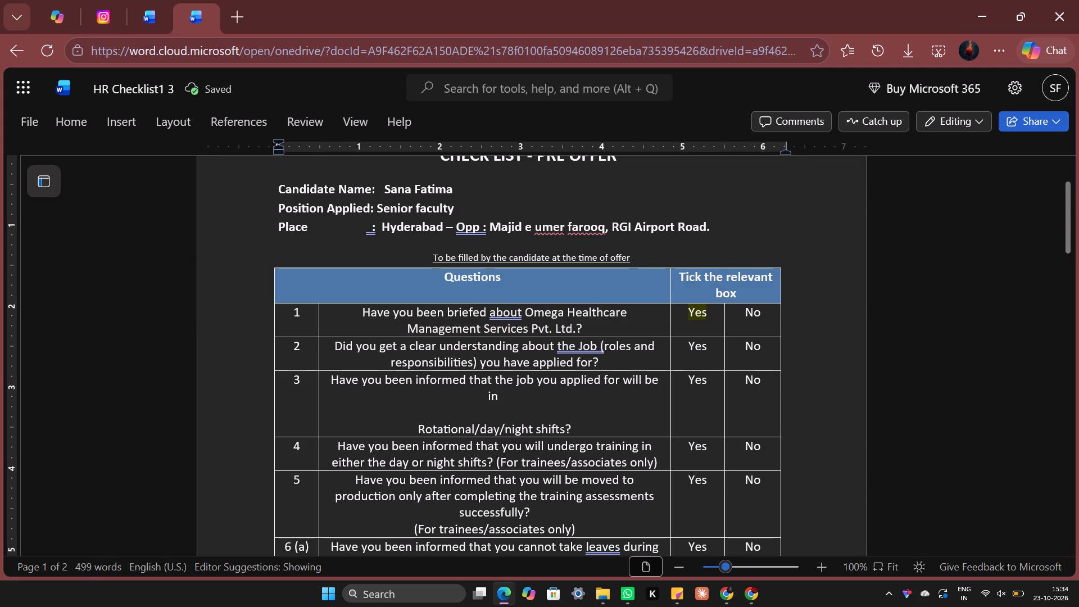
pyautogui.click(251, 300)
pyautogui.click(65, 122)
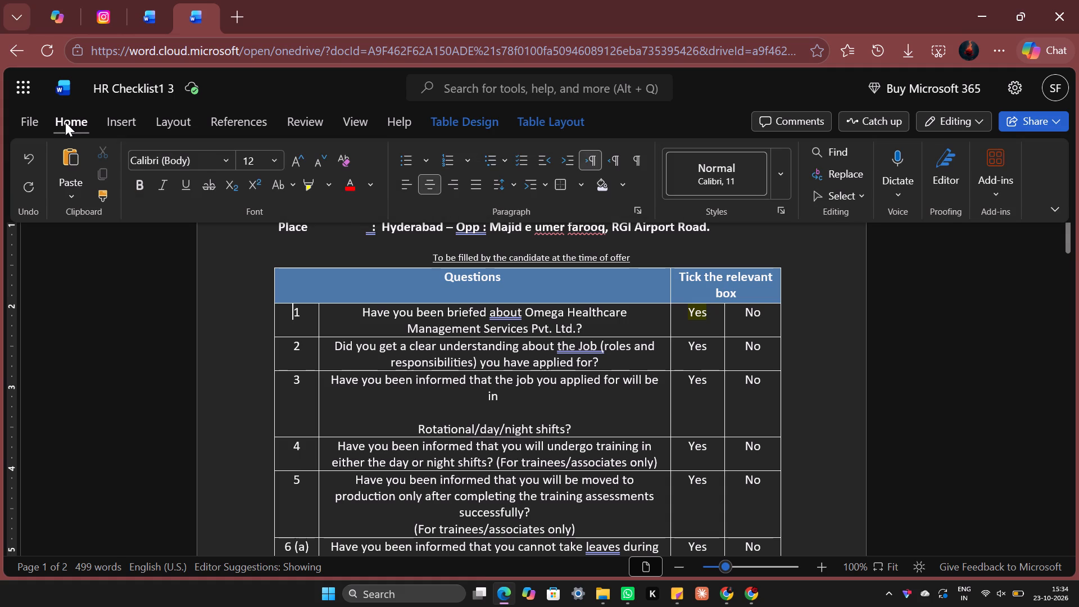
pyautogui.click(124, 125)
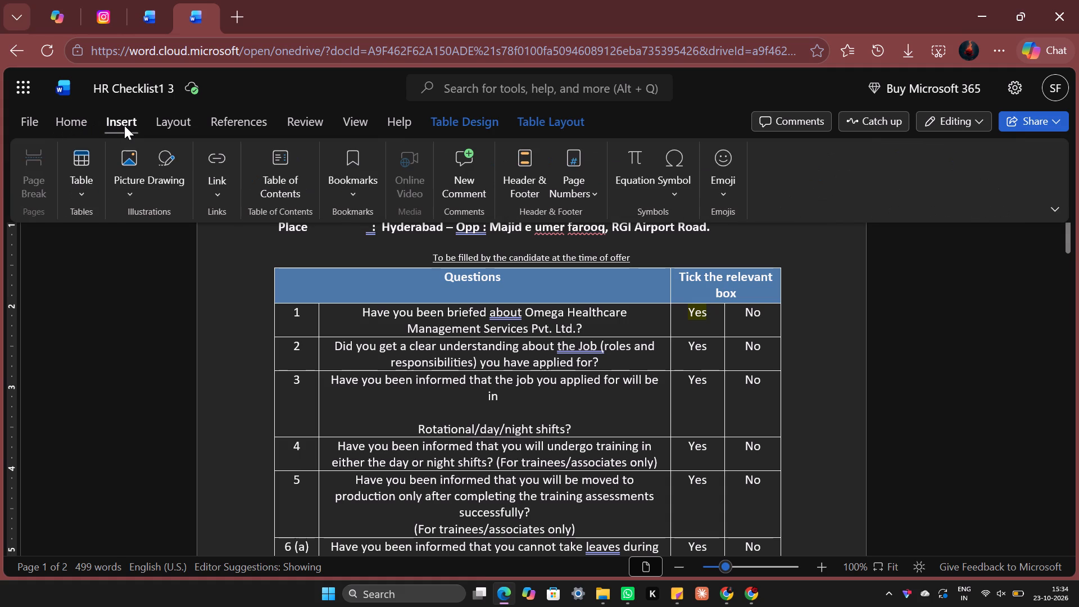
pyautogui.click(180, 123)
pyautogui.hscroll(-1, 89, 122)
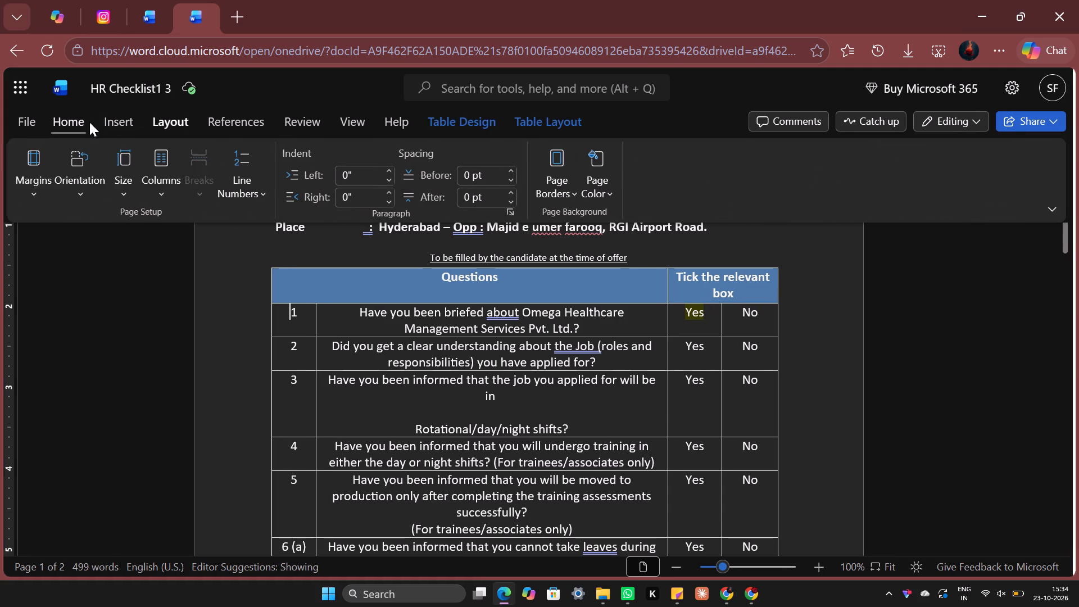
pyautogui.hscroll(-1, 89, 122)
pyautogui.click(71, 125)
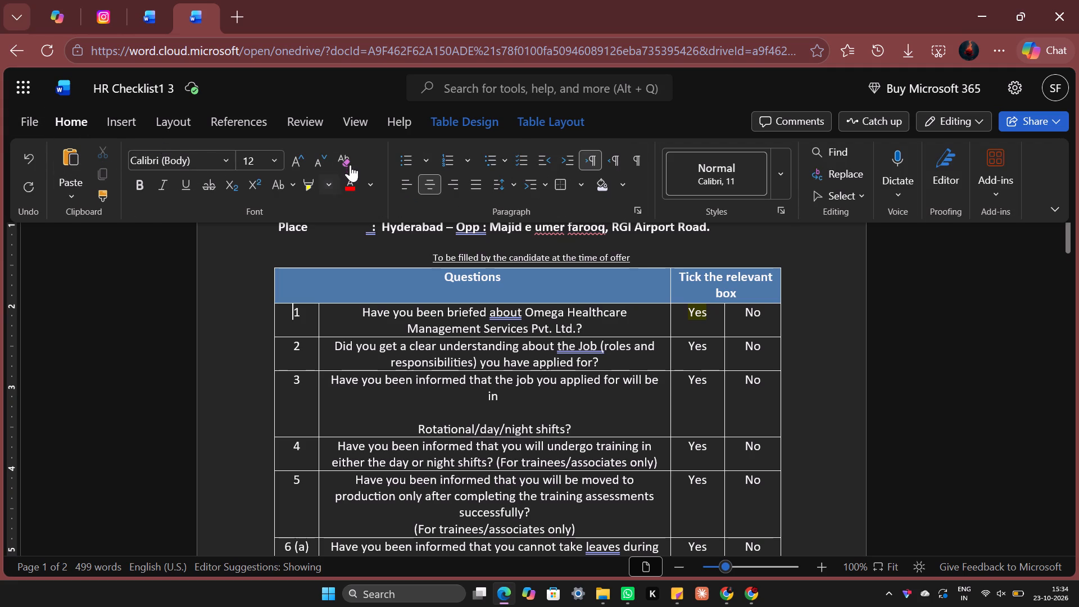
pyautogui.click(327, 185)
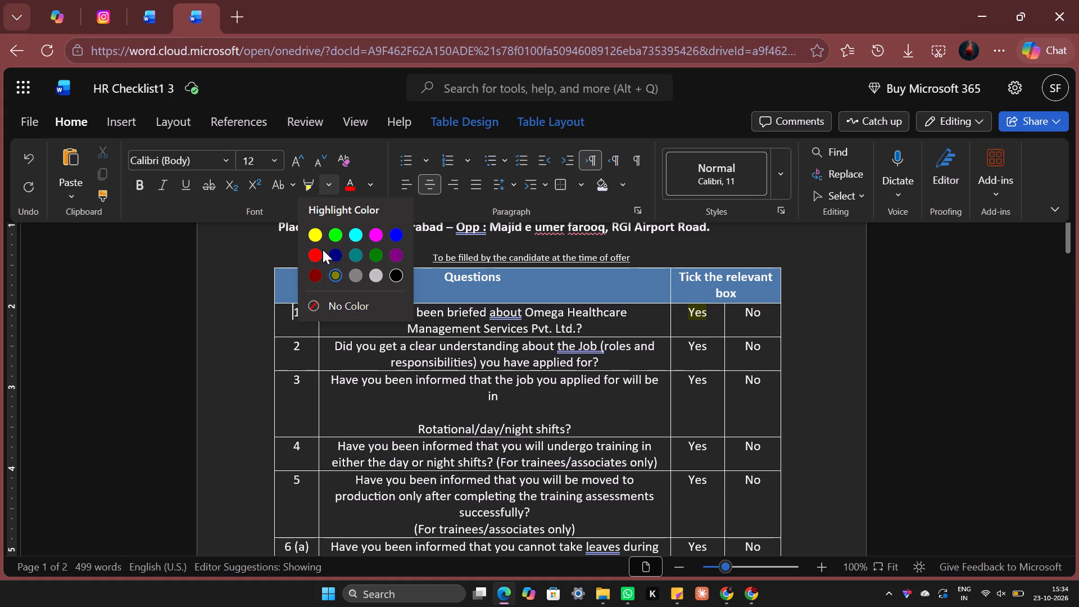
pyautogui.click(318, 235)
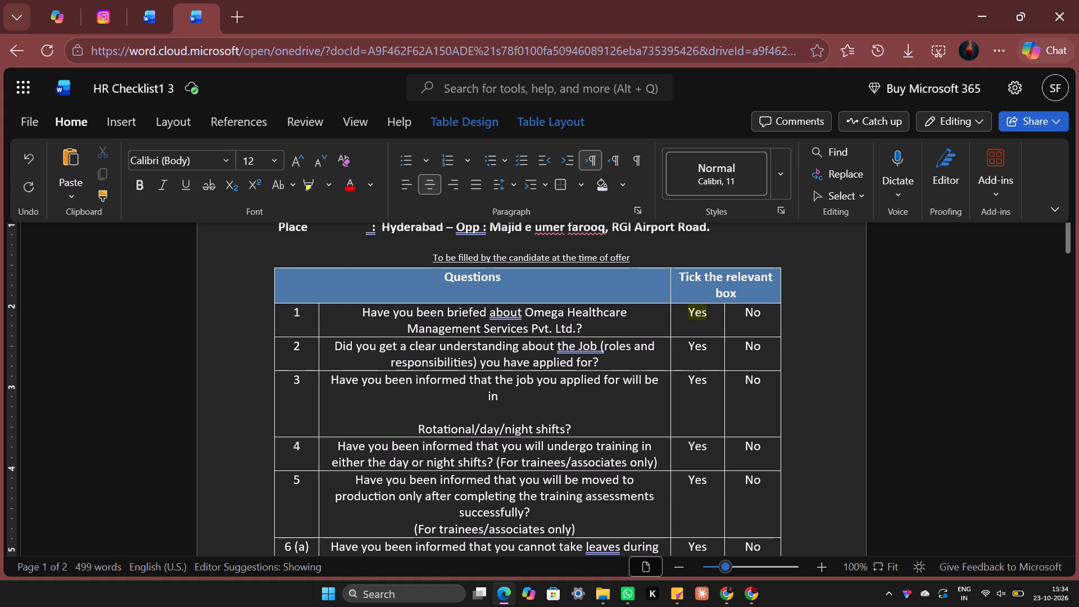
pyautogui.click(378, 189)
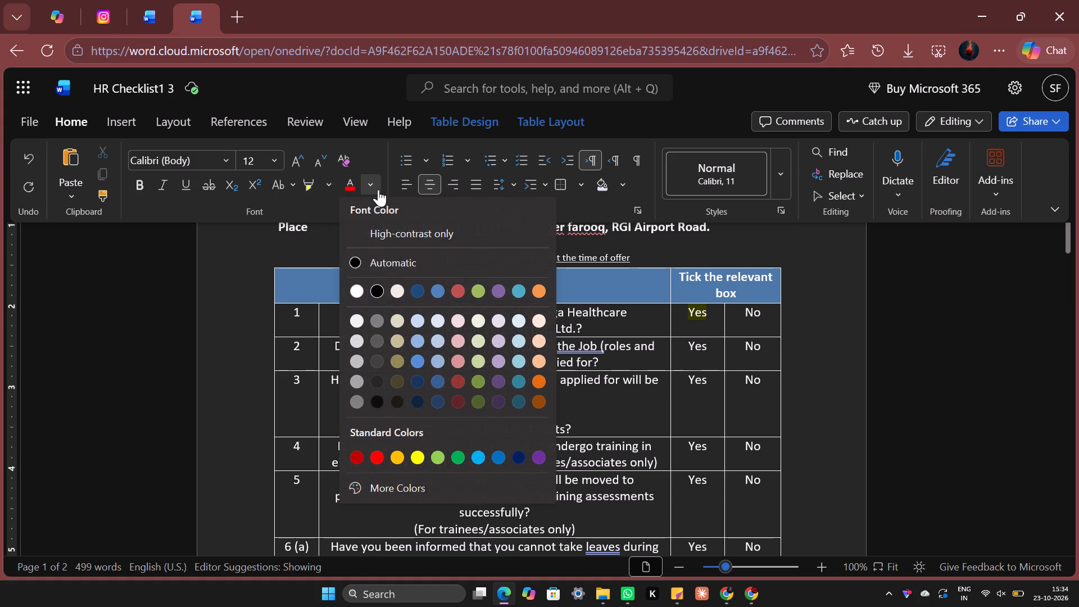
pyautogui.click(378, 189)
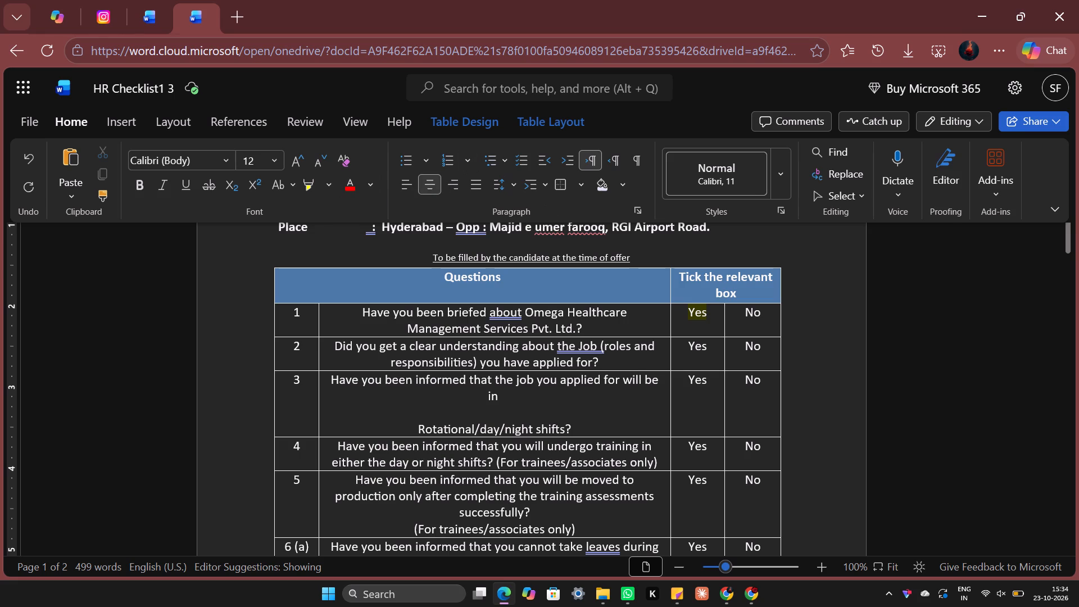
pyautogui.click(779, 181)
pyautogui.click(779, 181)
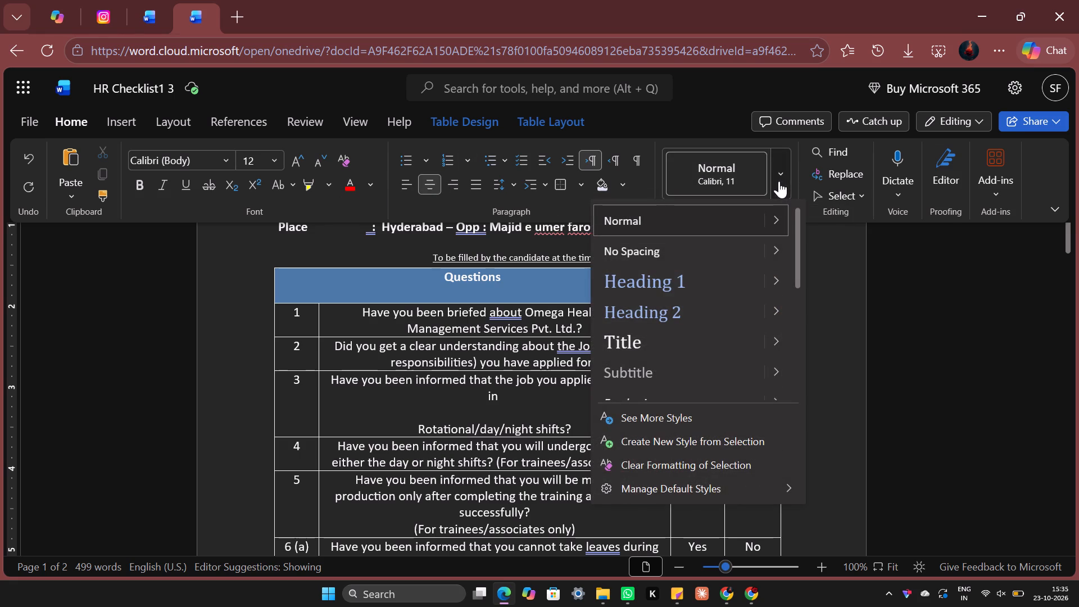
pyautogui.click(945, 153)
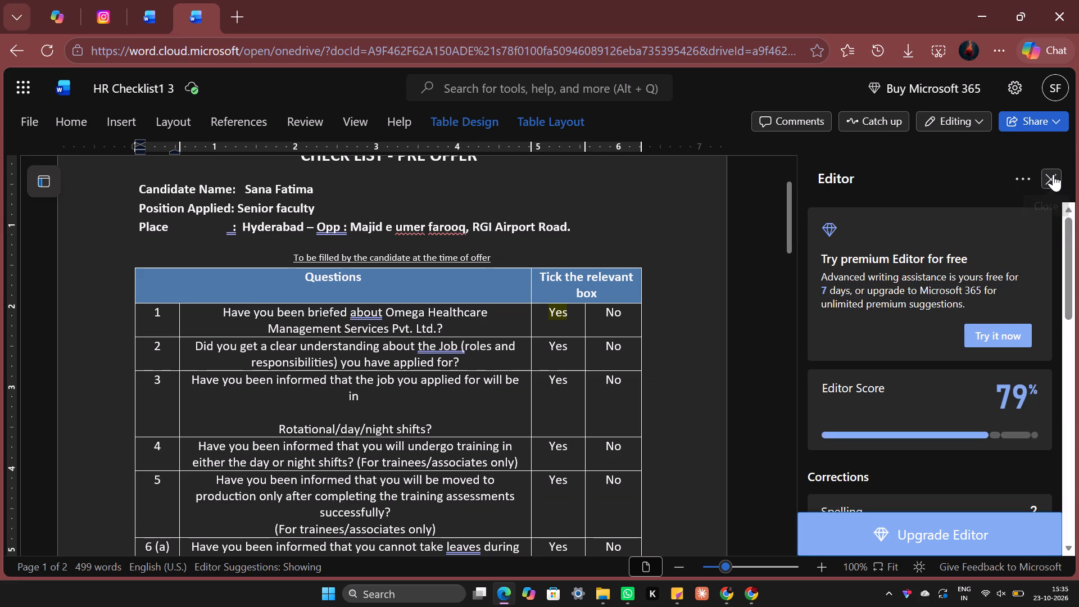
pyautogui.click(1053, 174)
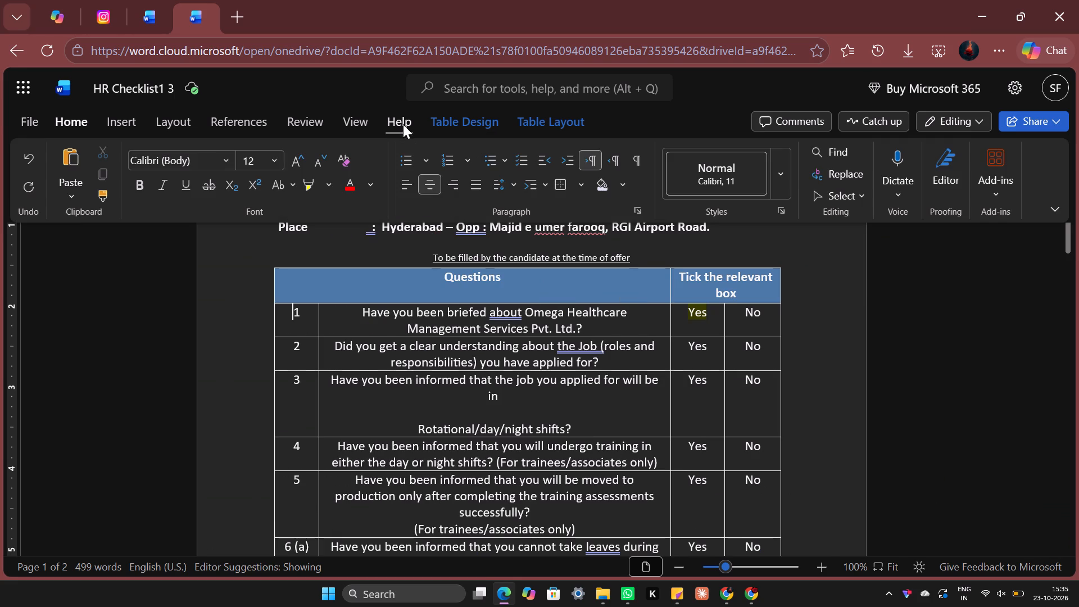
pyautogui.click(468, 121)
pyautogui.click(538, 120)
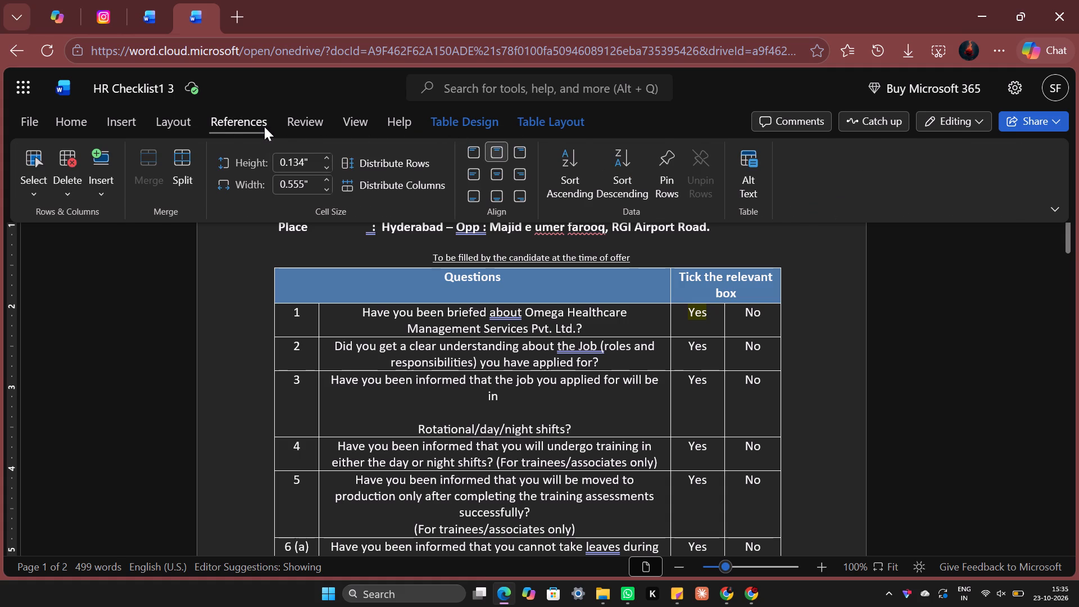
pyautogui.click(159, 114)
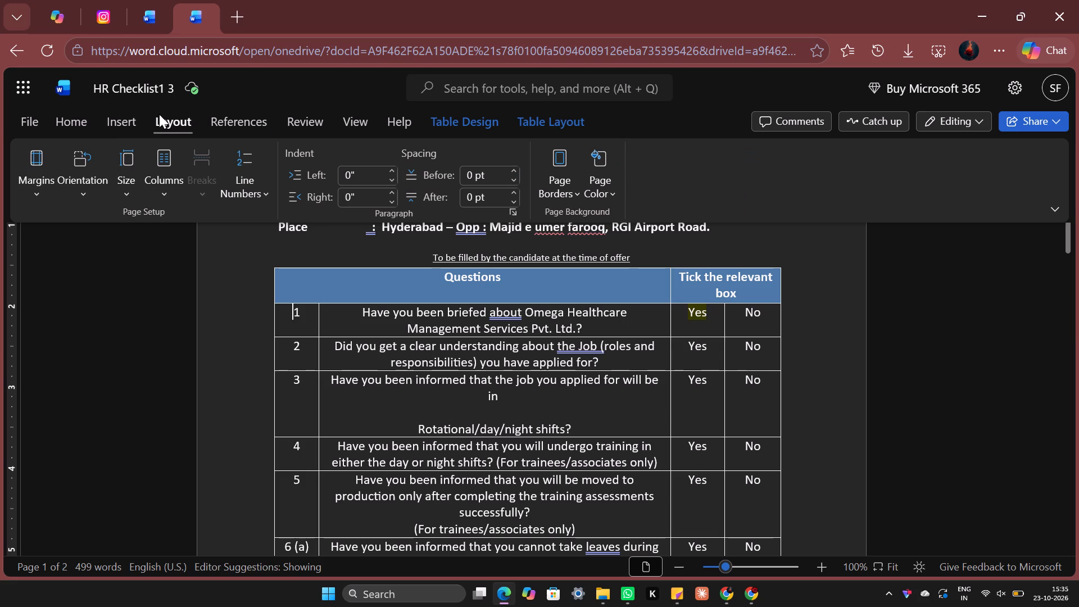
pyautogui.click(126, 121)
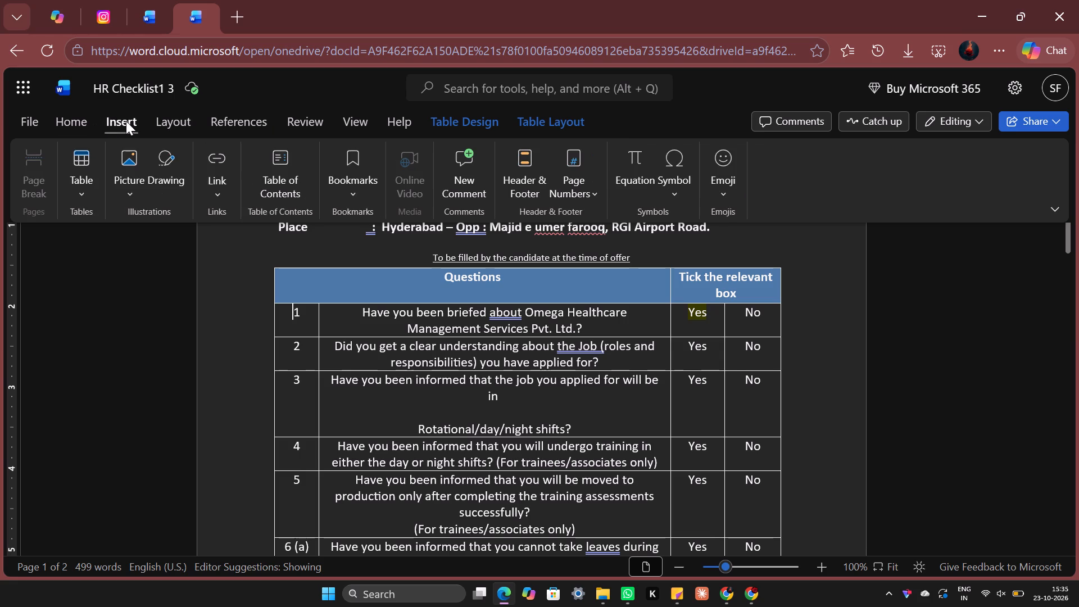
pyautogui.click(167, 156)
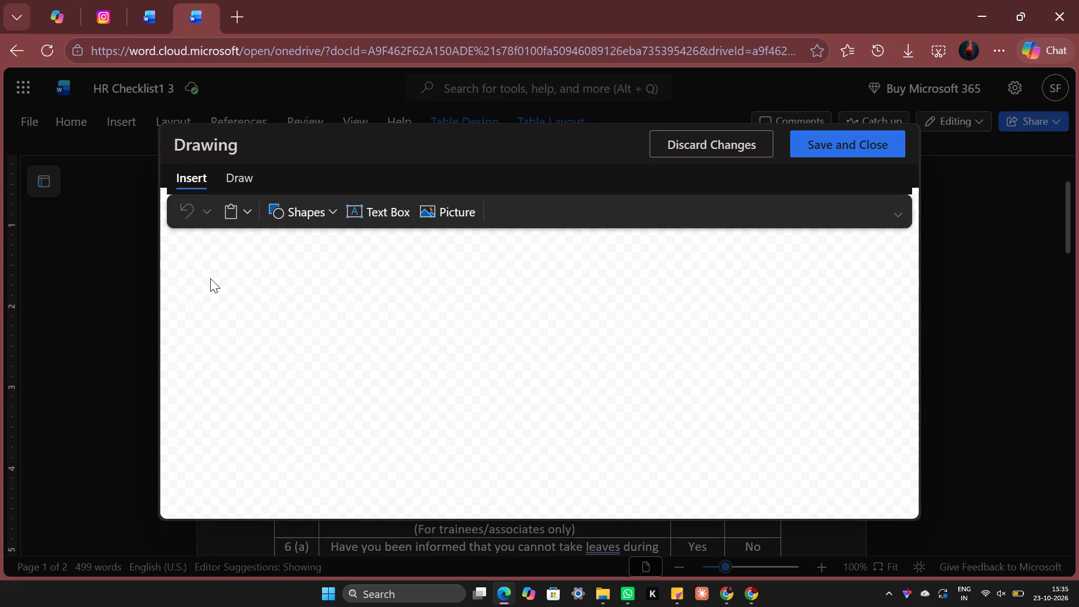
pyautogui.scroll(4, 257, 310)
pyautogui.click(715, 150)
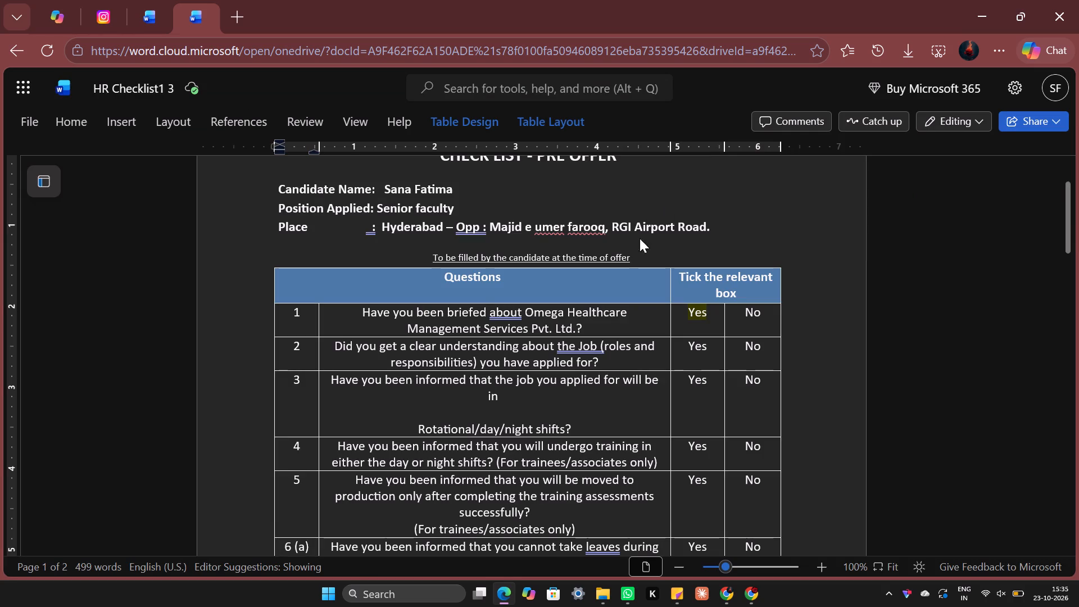
# Look through the full set of insertable symbols for one suited to ticking the answer boxes.
pyautogui.click(122, 123)
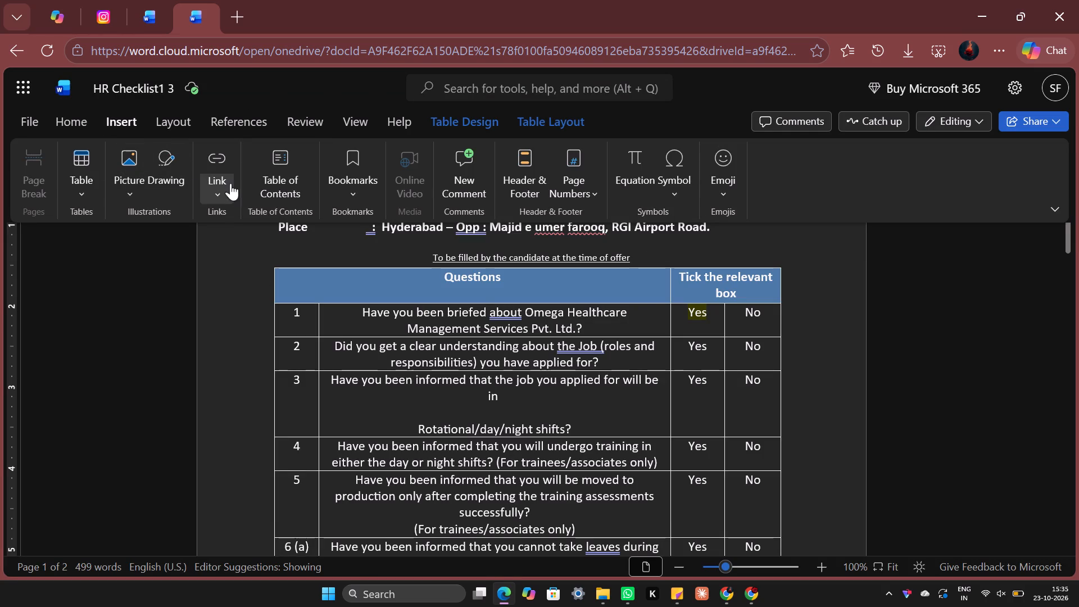
pyautogui.click(665, 178)
pyautogui.scroll(-1, 795, 305)
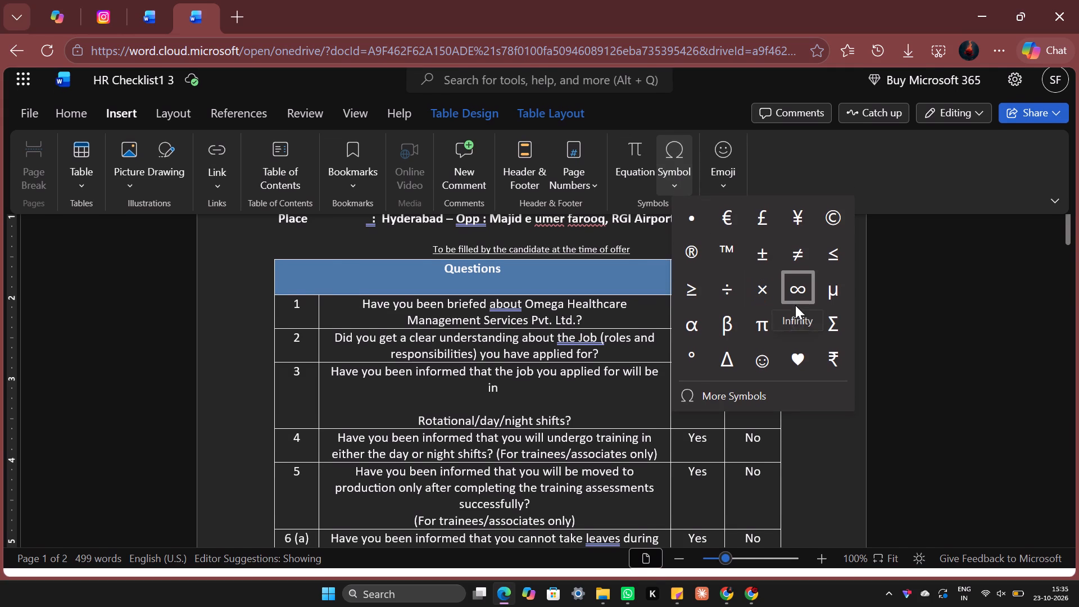
pyautogui.scroll(-1, 795, 305)
pyautogui.click(727, 406)
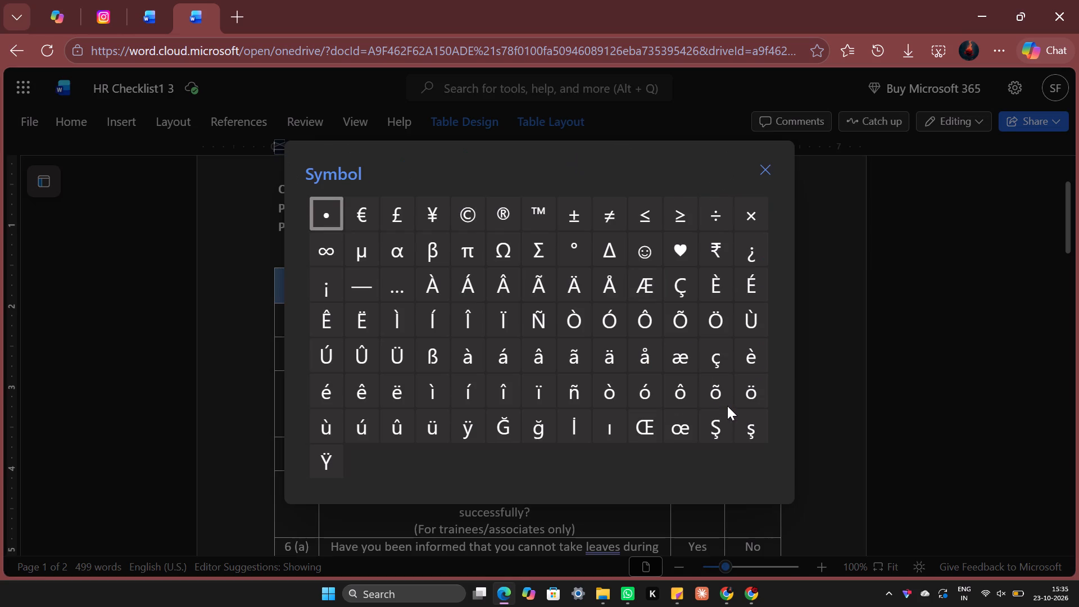
pyautogui.scroll(-1, 609, 355)
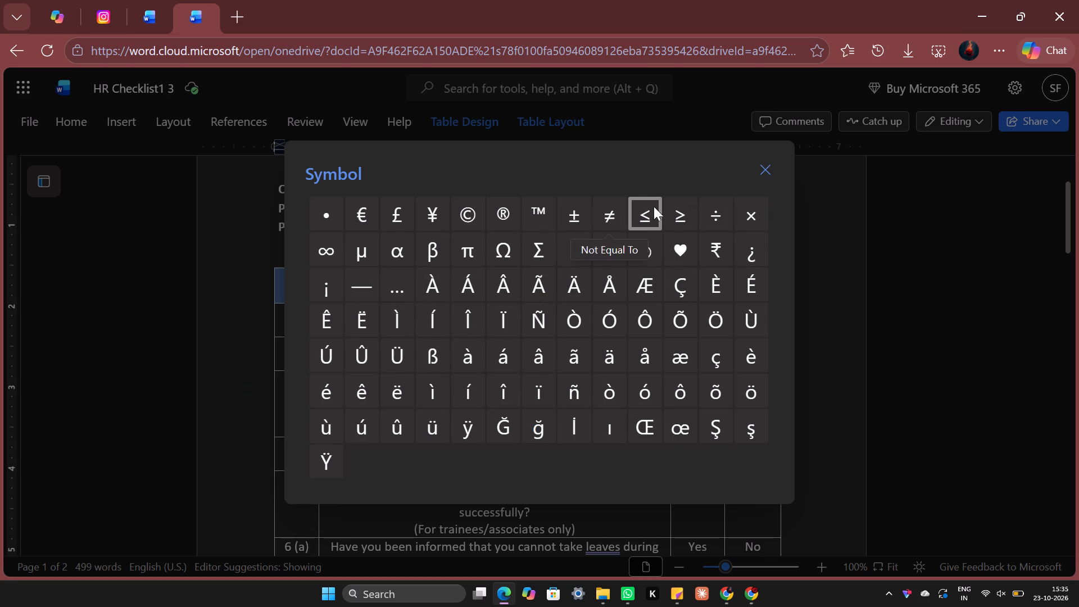
pyautogui.click(766, 171)
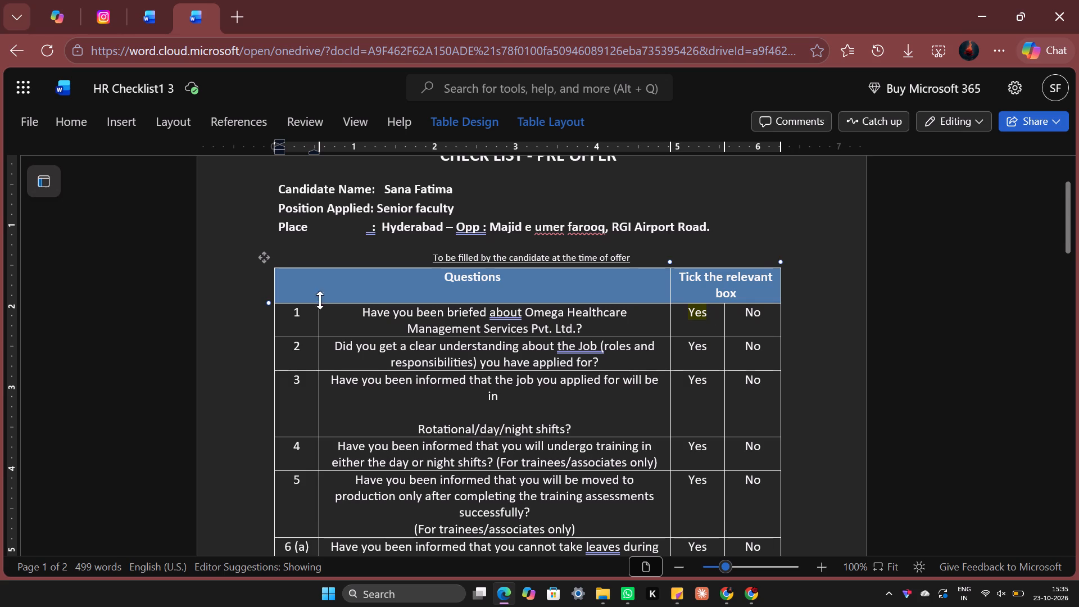
# Apply the current paragraph shading colour to the number cell of question 1.
pyautogui.click(116, 125)
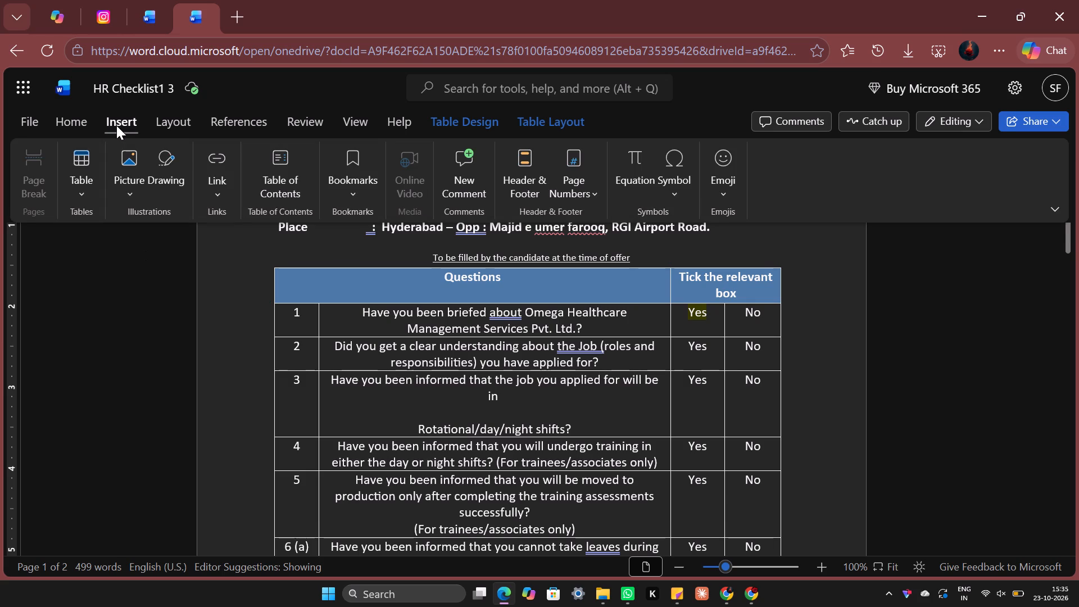
pyautogui.click(74, 126)
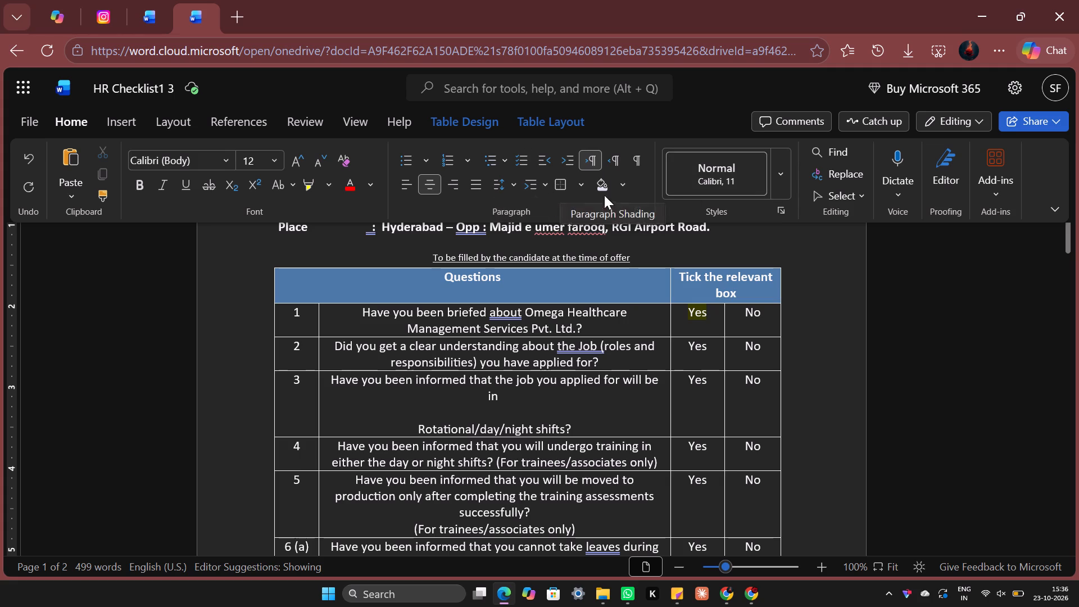
pyautogui.click(626, 185)
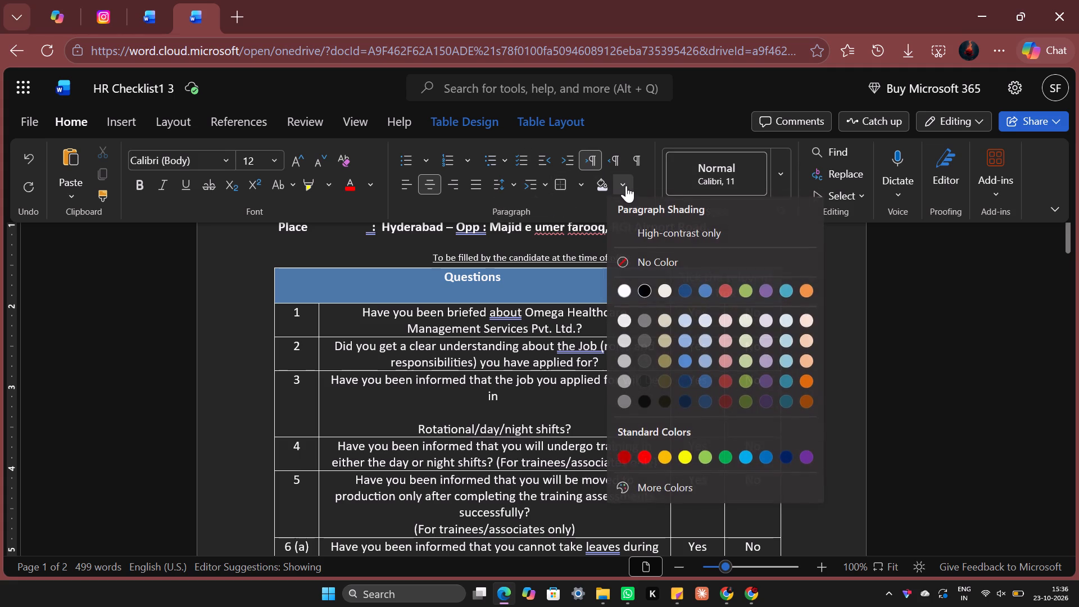
pyautogui.click(626, 185)
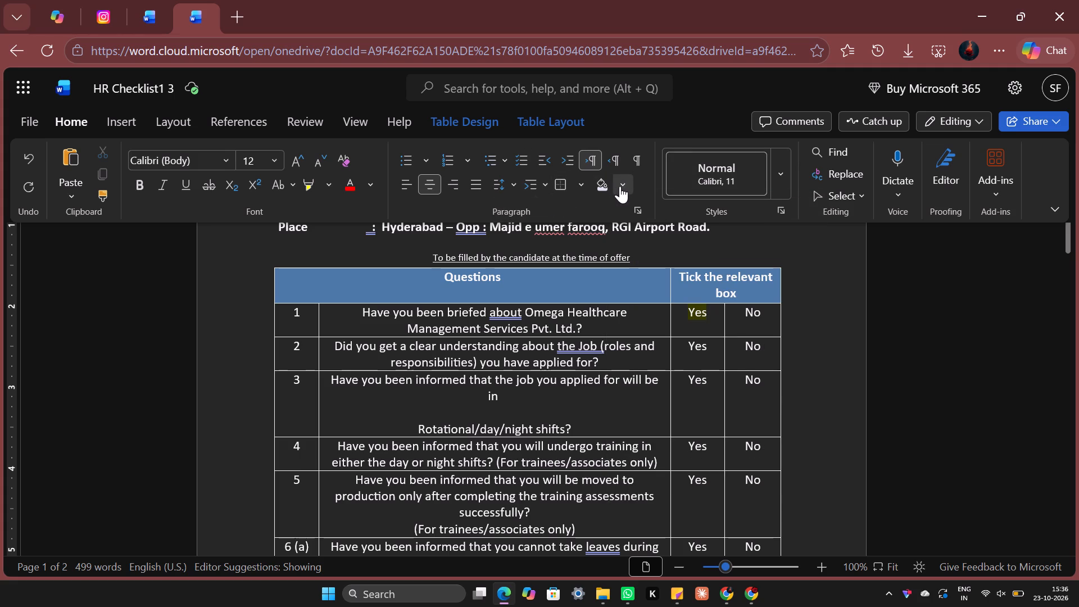
pyautogui.click(599, 191)
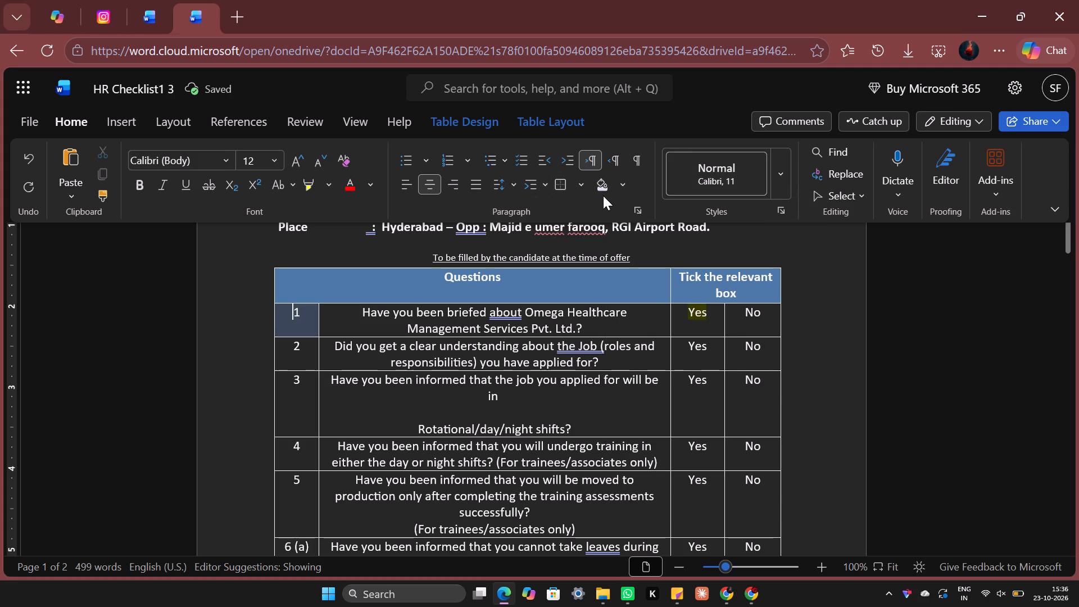
# Set the font colour of the "Yes" answer for question 1 to red.
pyautogui.doubleClick(697, 308)
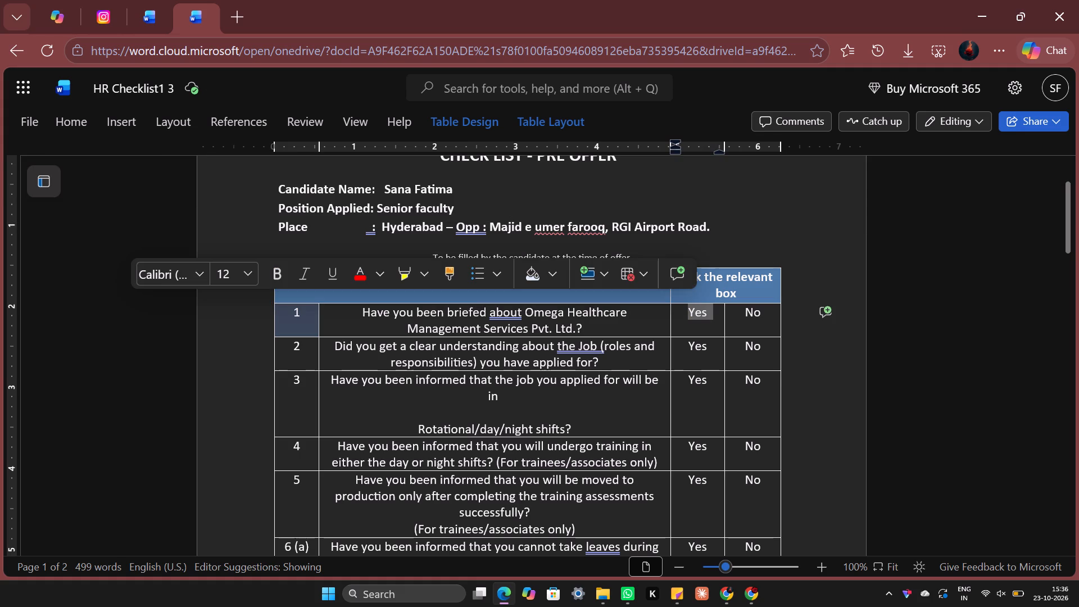
pyautogui.click(364, 271)
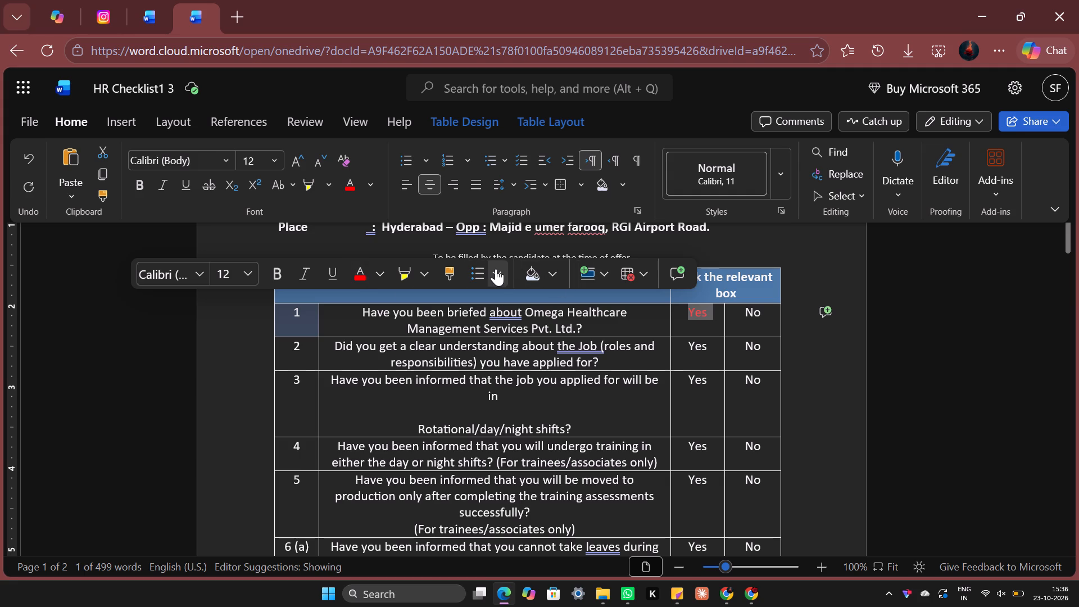
pyautogui.click(647, 269)
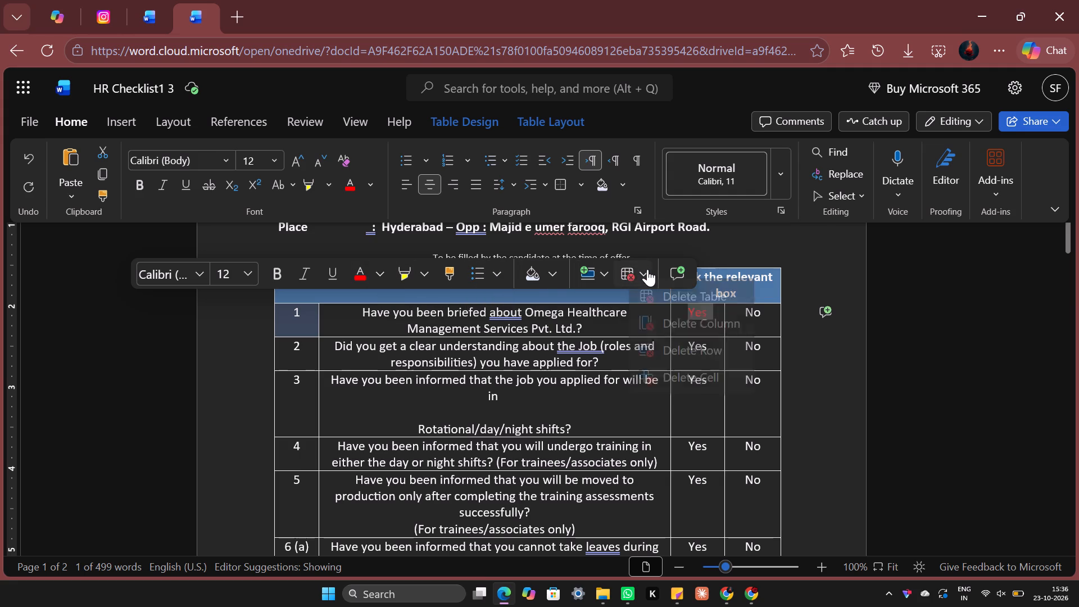
pyautogui.click(647, 269)
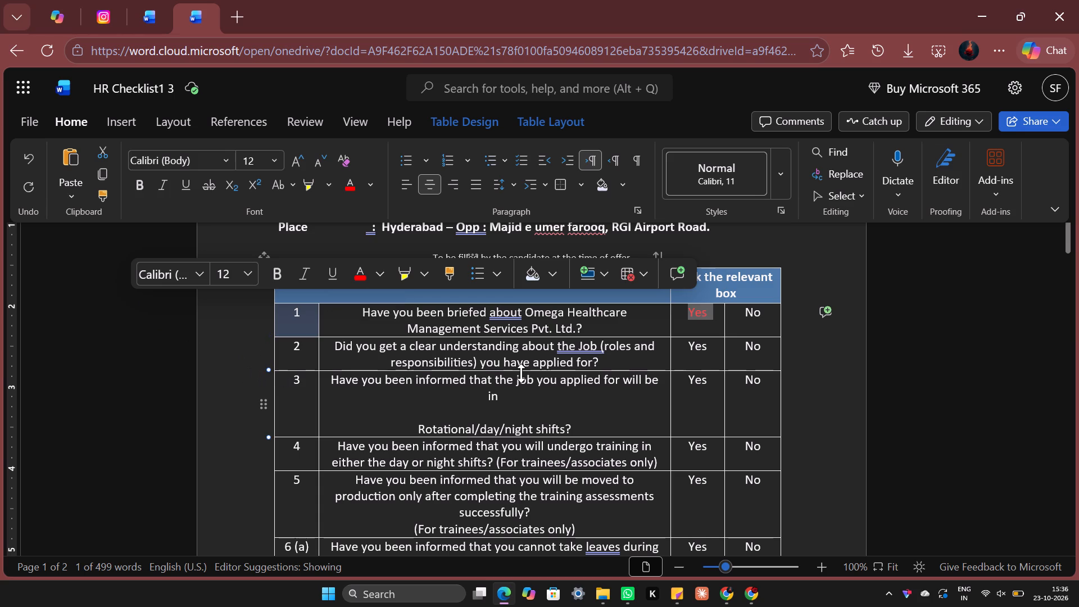
# Set the font colour of the "Yes" answer for question 2 to red.
pyautogui.doubleClick(700, 346)
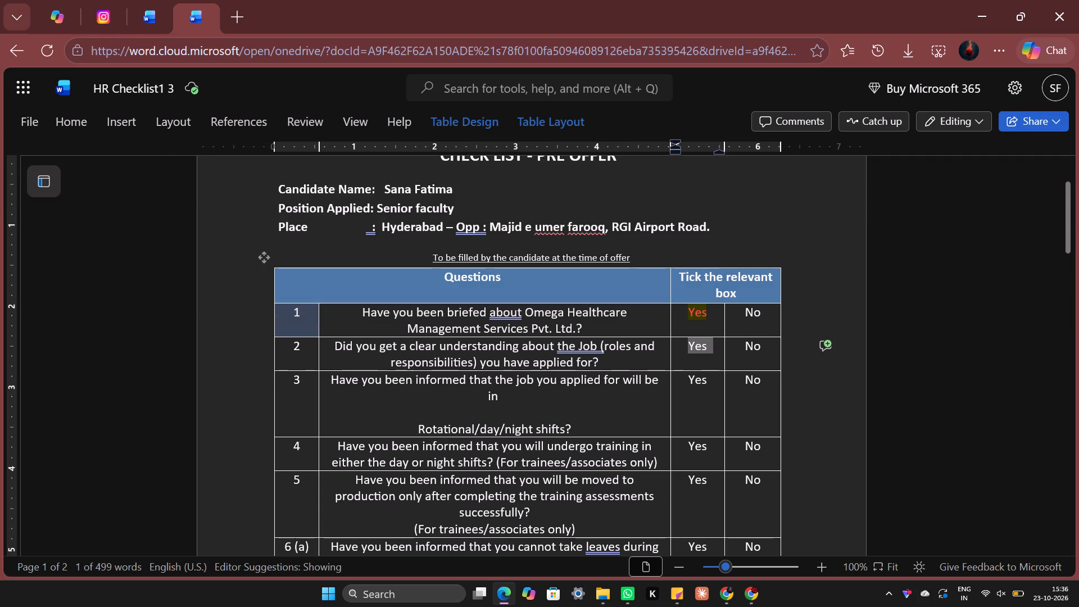
pyautogui.click(700, 346)
pyautogui.doubleClick(700, 346)
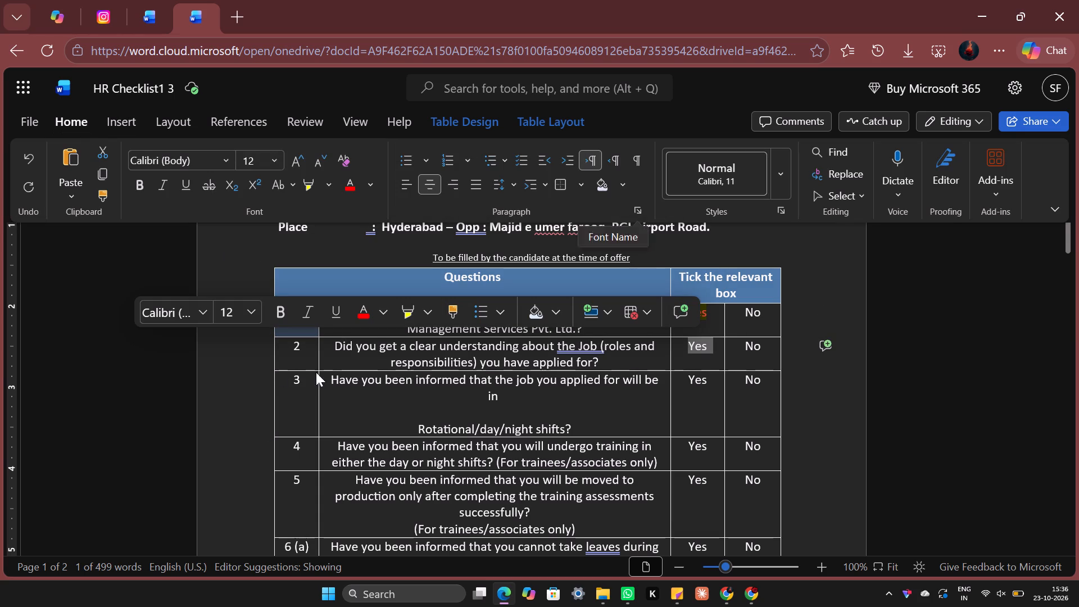
pyautogui.click(361, 312)
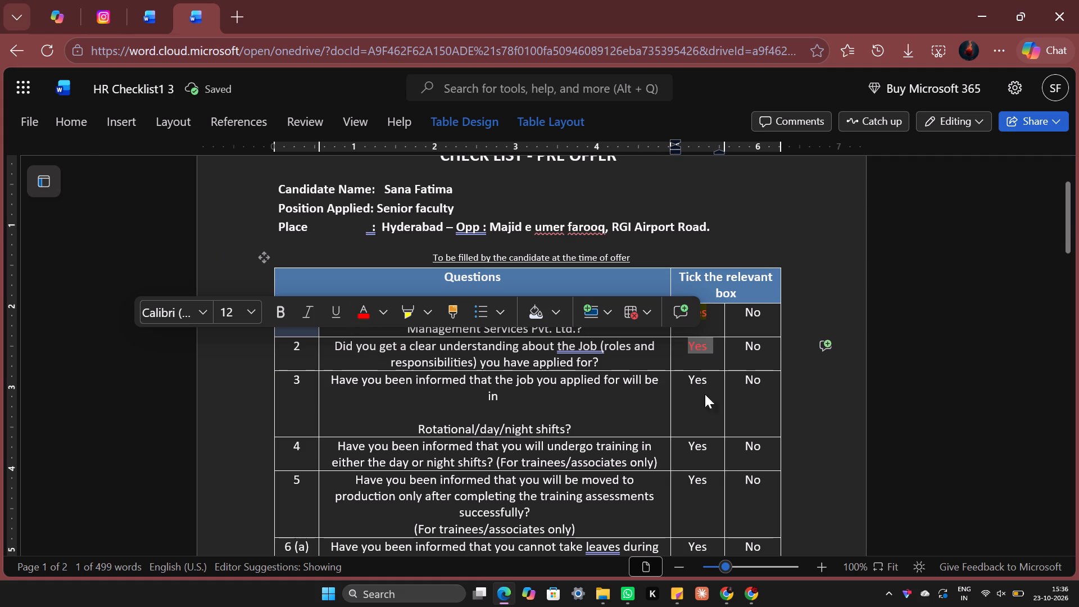
pyautogui.click(788, 405)
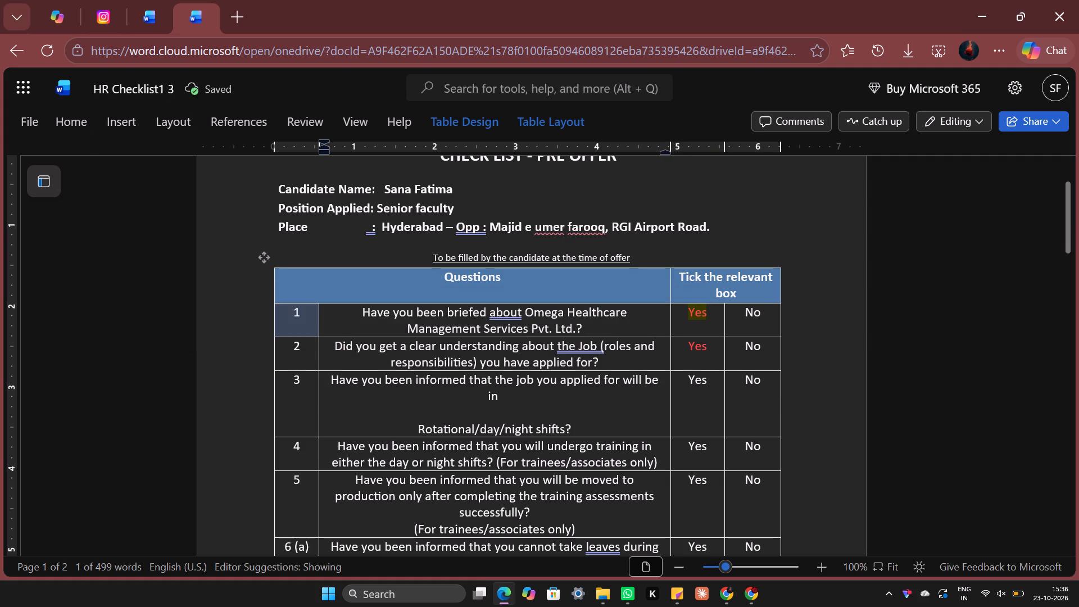
# Remove the yellow highlight from the "Yes" answer for question 1 by setting its highlight to No Color.
pyautogui.doubleClick(697, 315)
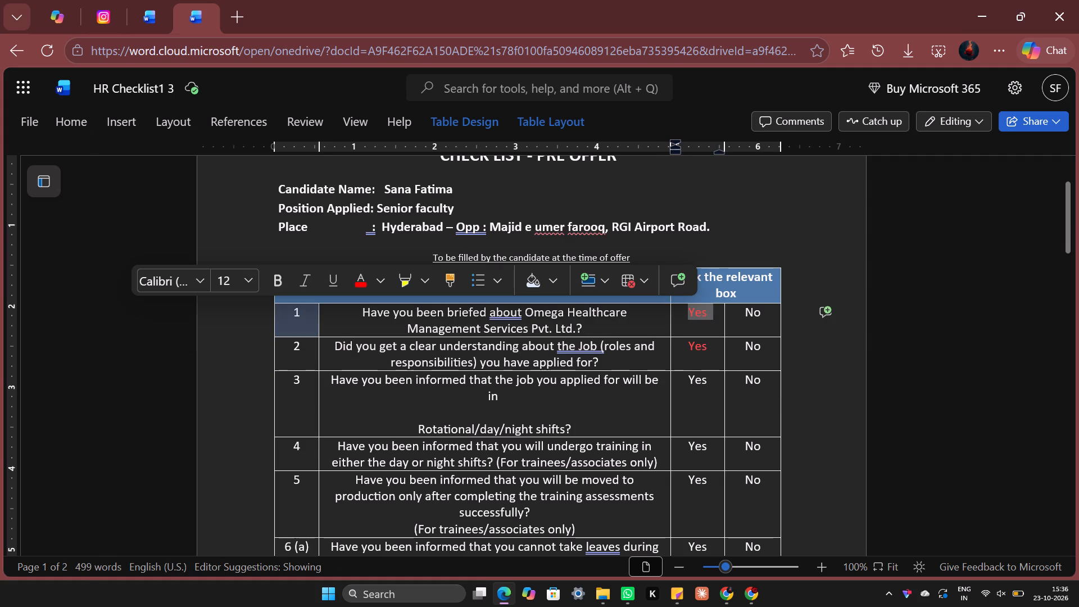
pyautogui.click(406, 280)
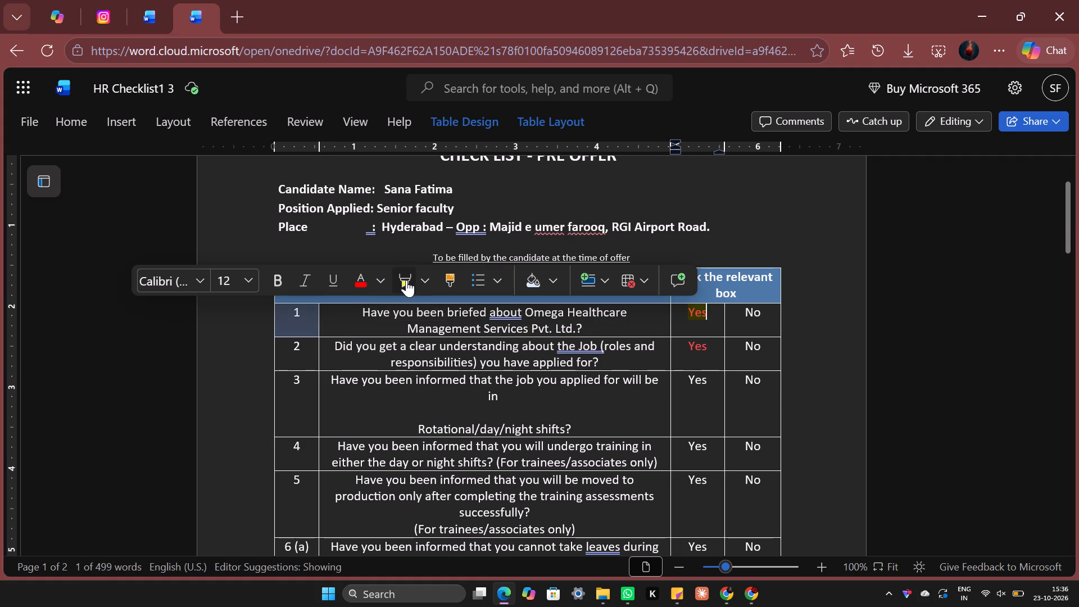
pyautogui.click(425, 283)
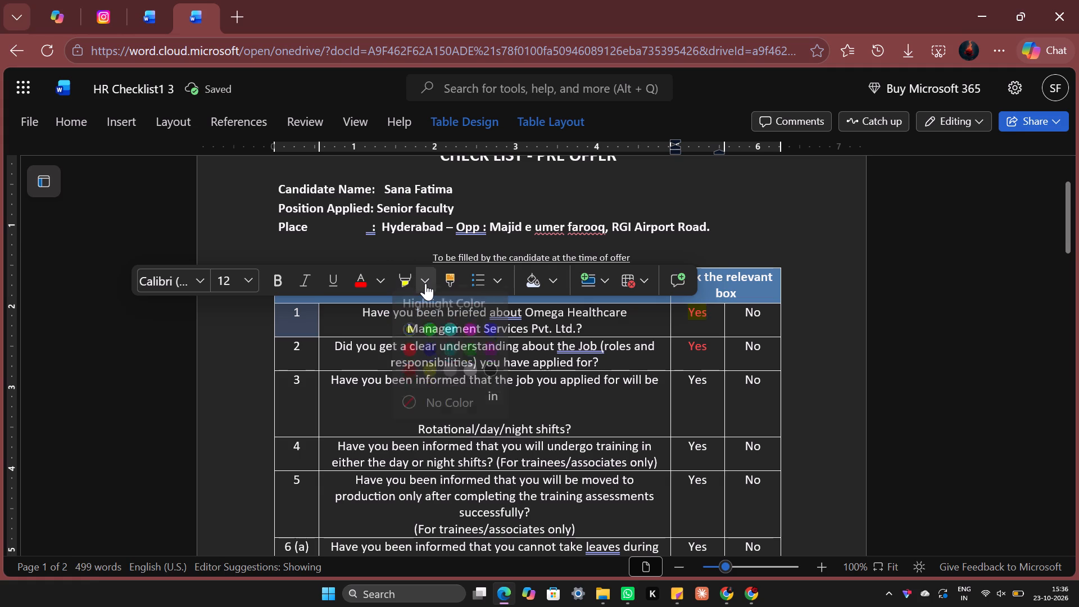
pyautogui.click(428, 402)
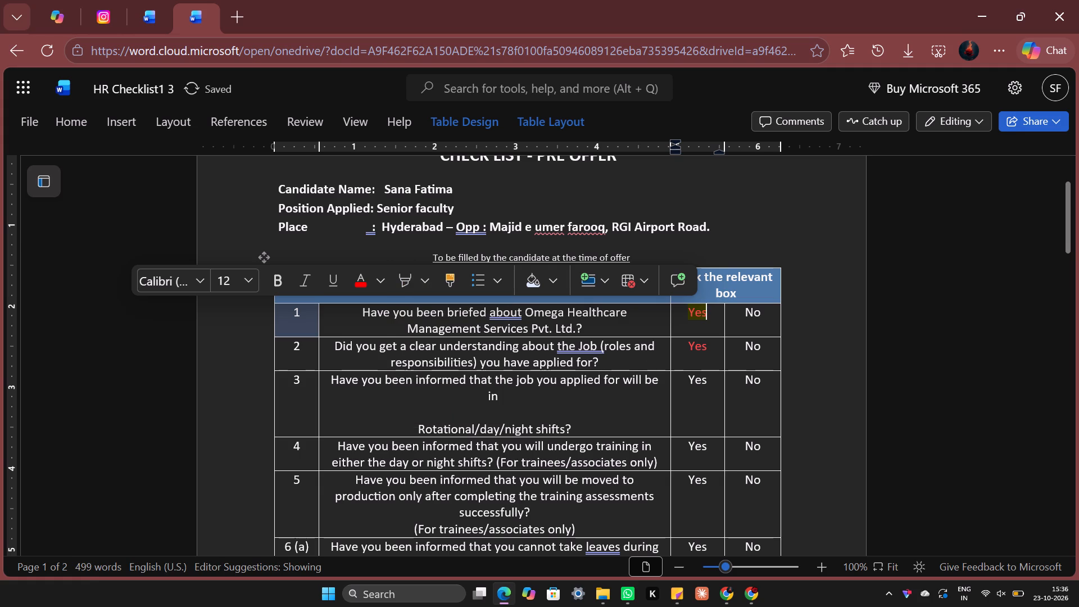
pyautogui.tripleClick(694, 323)
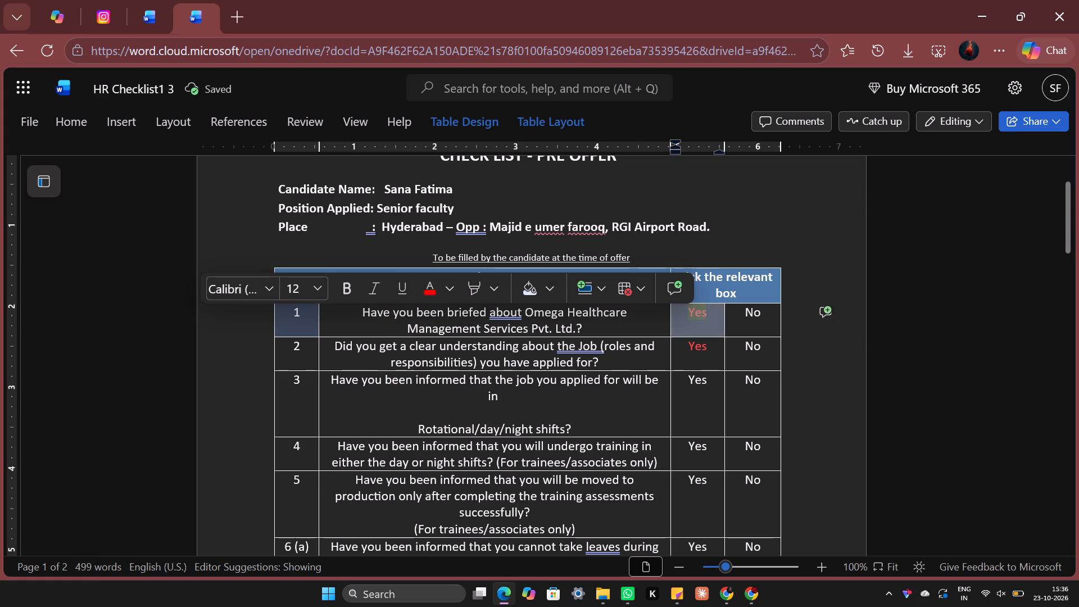
pyautogui.click(487, 292)
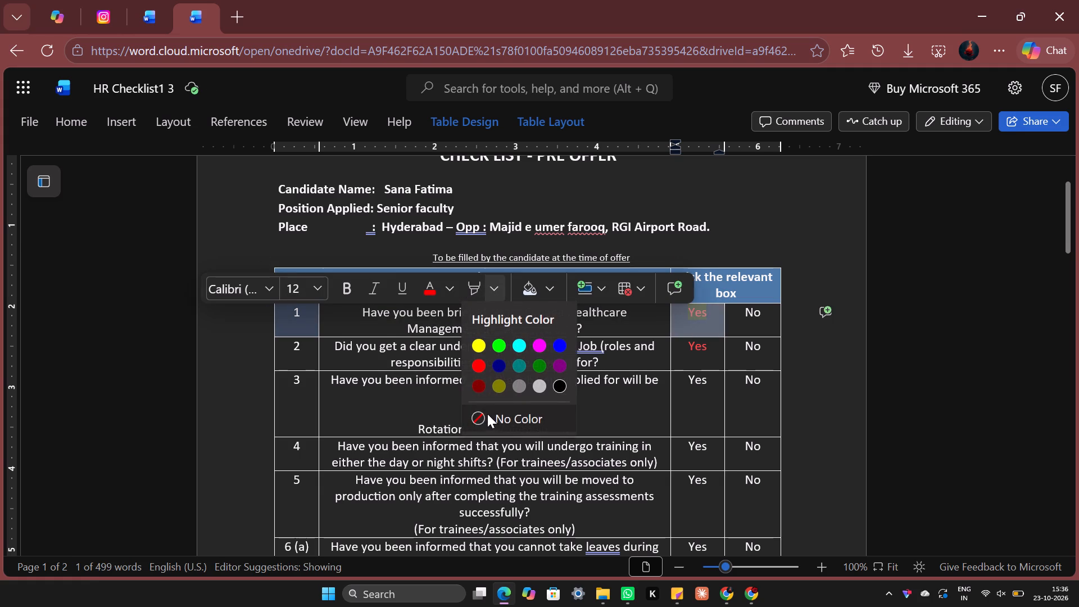
pyautogui.click(490, 409)
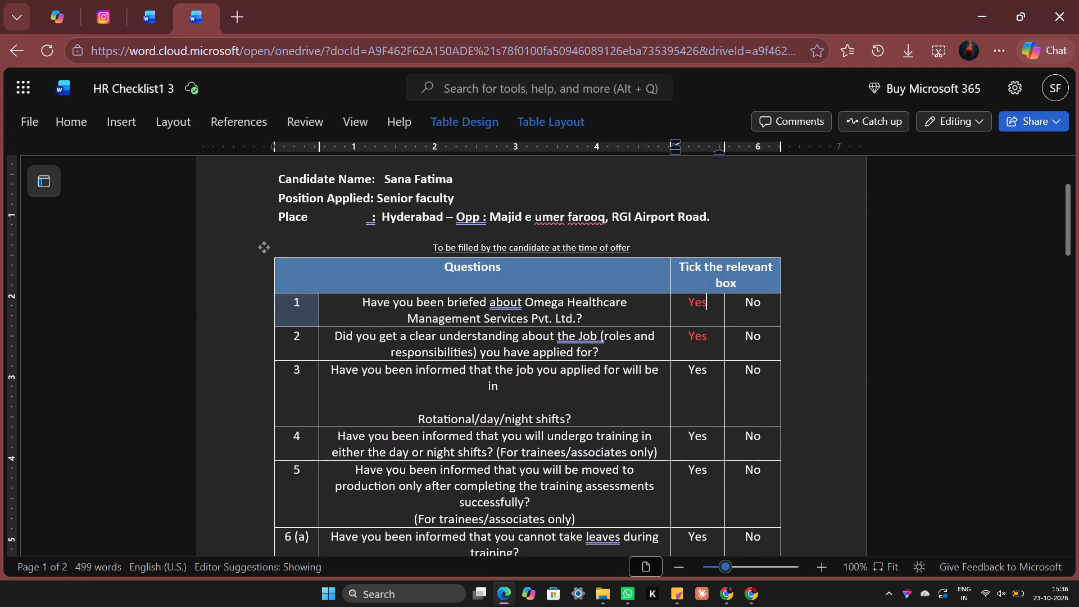
# Set the font colour of the "Yes" answer for question 3, about rotational/day/night shifts, to red.
pyautogui.scroll(-1, 375, 400)
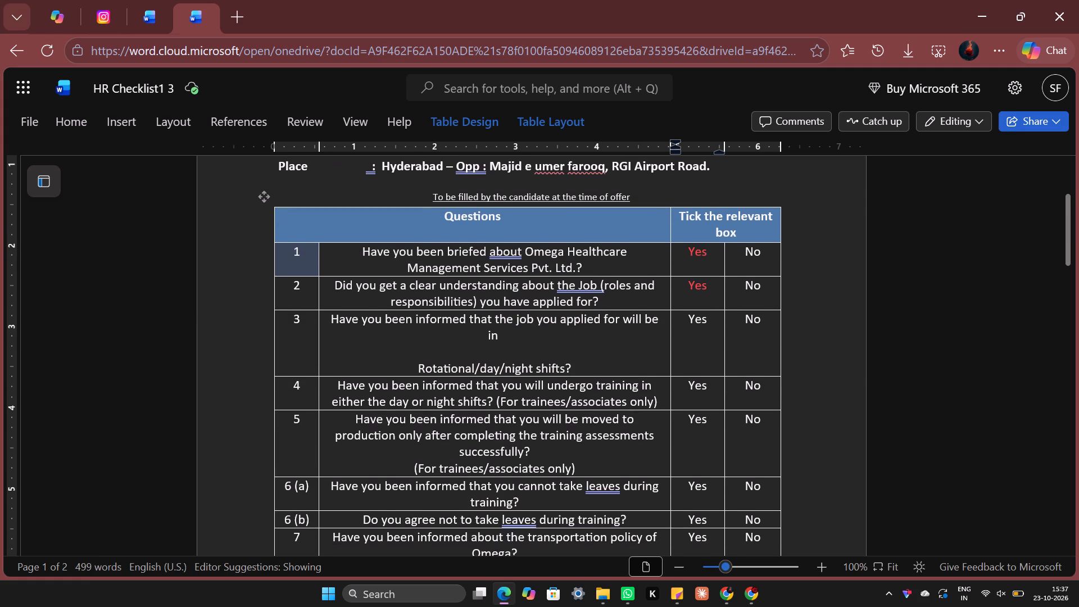
pyautogui.moveTo(685, 324); pyautogui.dragTo(697, 323)
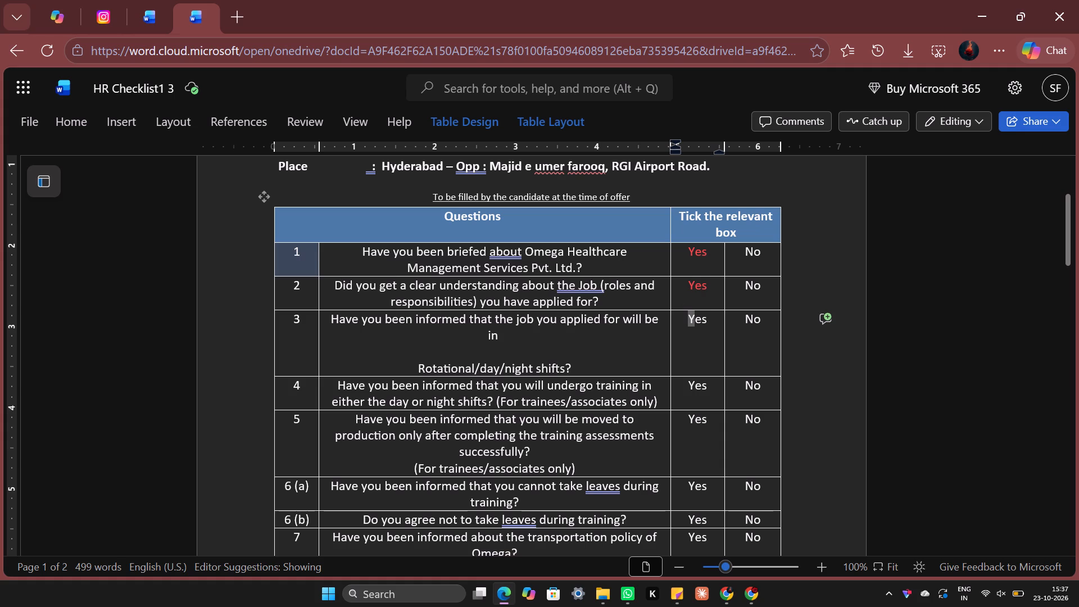
pyautogui.doubleClick(697, 323)
pyautogui.doubleClick(697, 323)
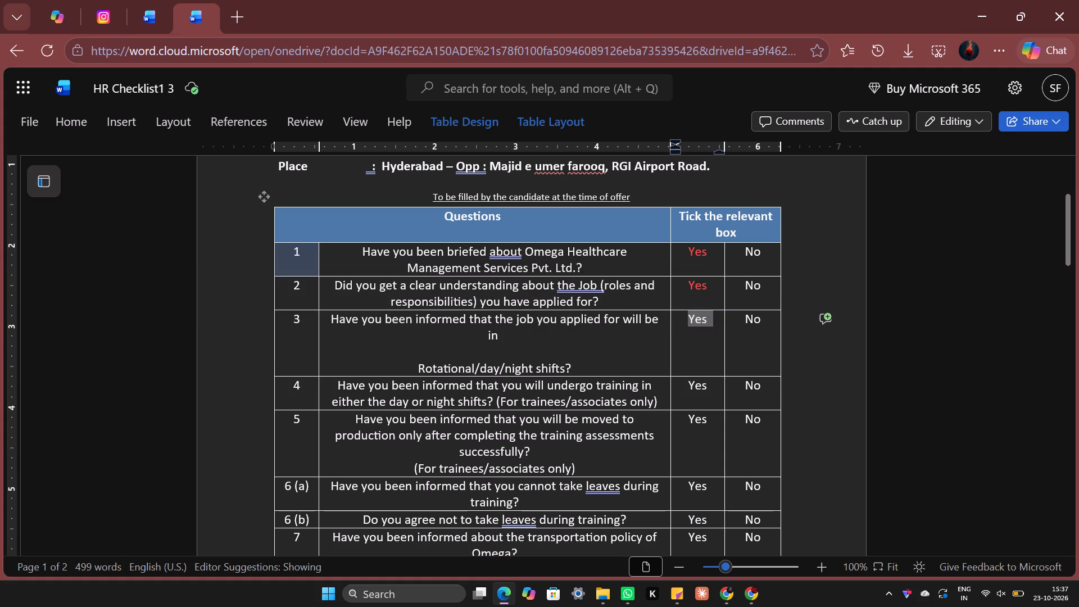
pyautogui.click(697, 323)
pyautogui.doubleClick(697, 323)
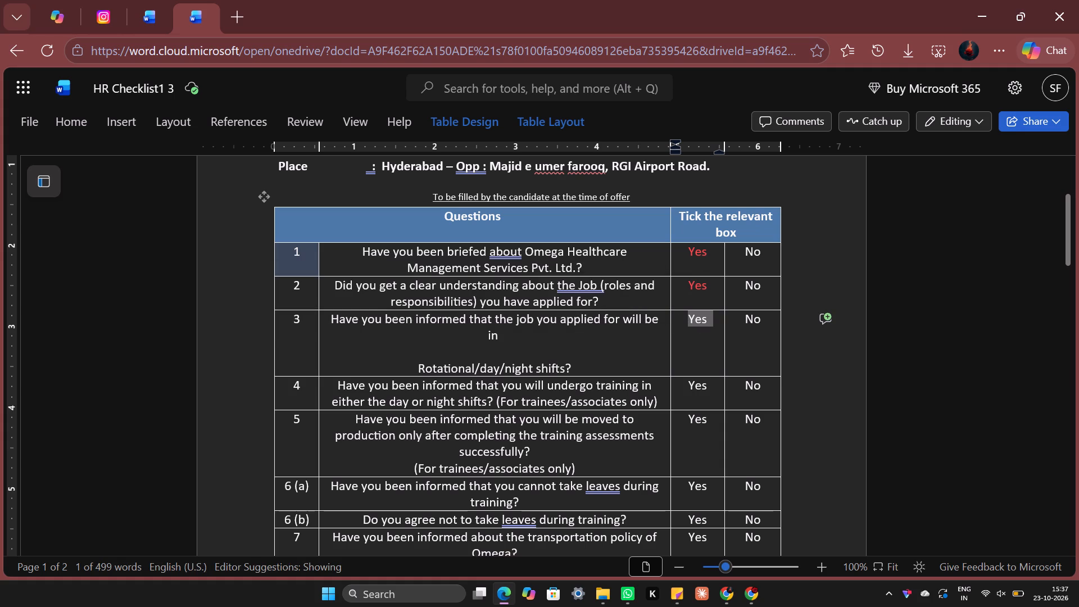
pyautogui.click(697, 323)
pyautogui.doubleClick(697, 323)
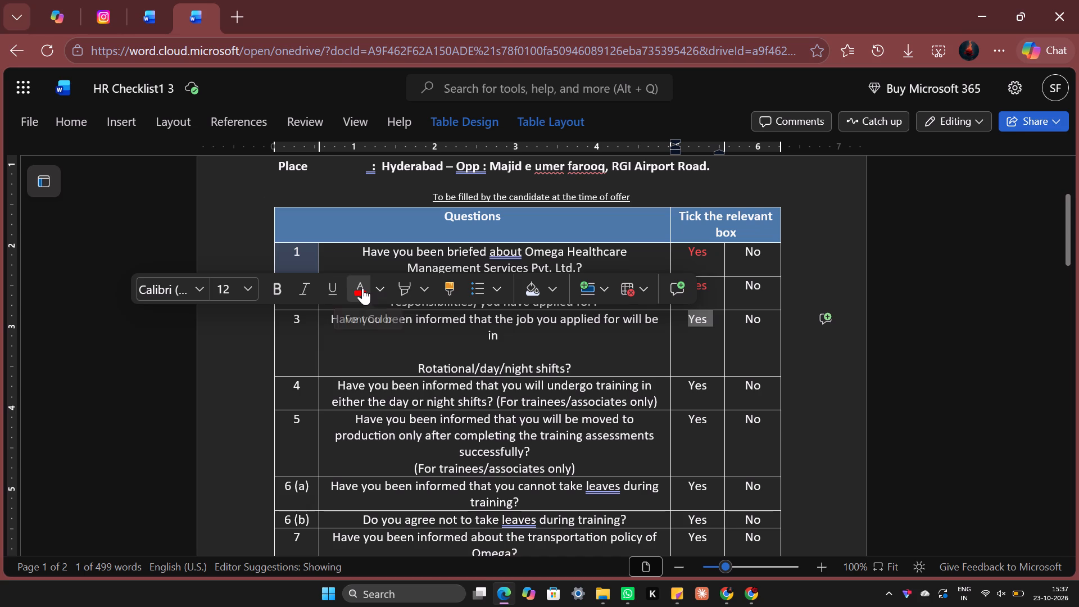
pyautogui.click(362, 288)
# Set the font colour of the "Yes" answer for question 4, about day or night training, to red.
pyautogui.doubleClick(692, 391)
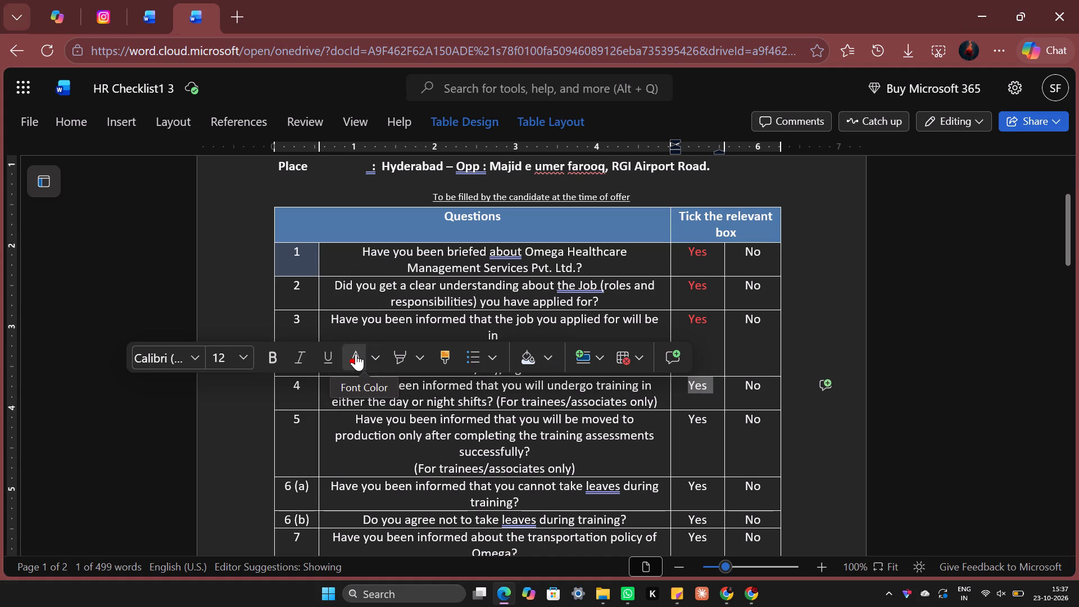
pyautogui.click(356, 354)
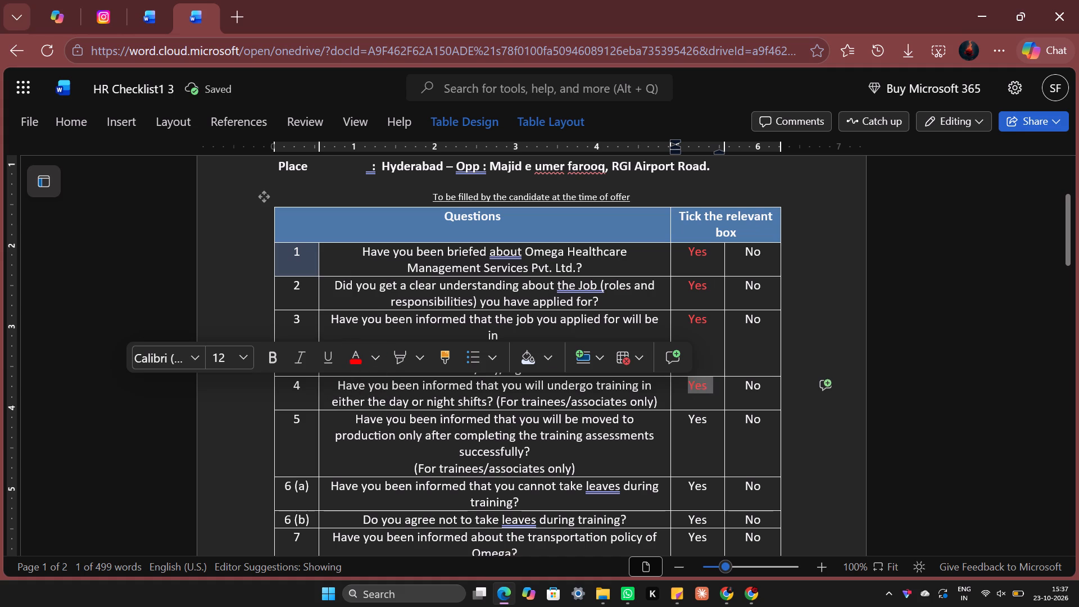
pyautogui.scroll(-1, 610, 445)
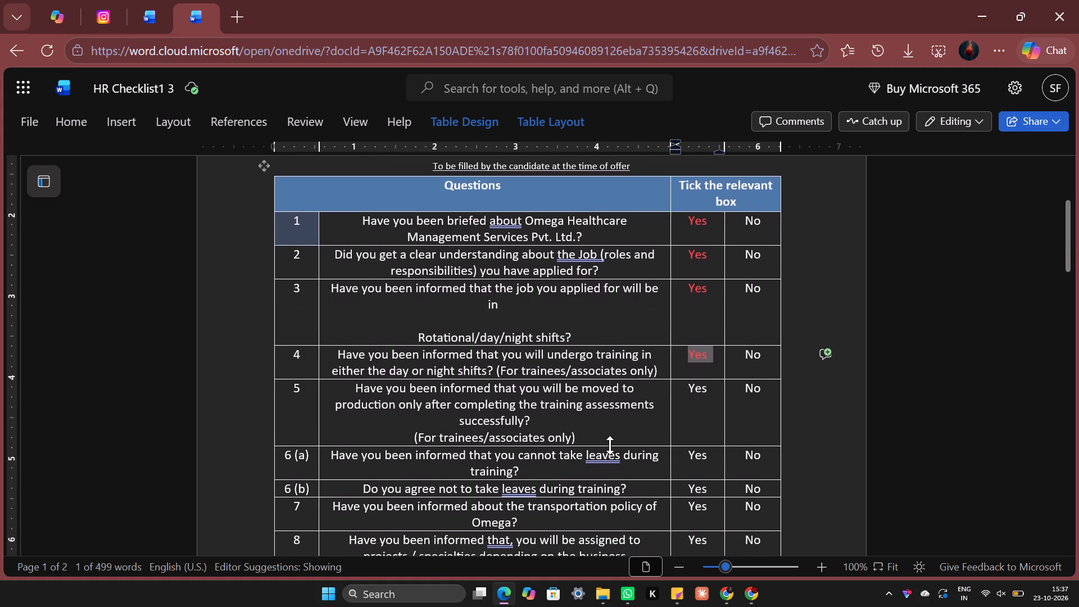
# Set the font colour of the "Yes" answer for question 5, about moving to production after training assessments, to red.
pyautogui.scroll(-1, 610, 445)
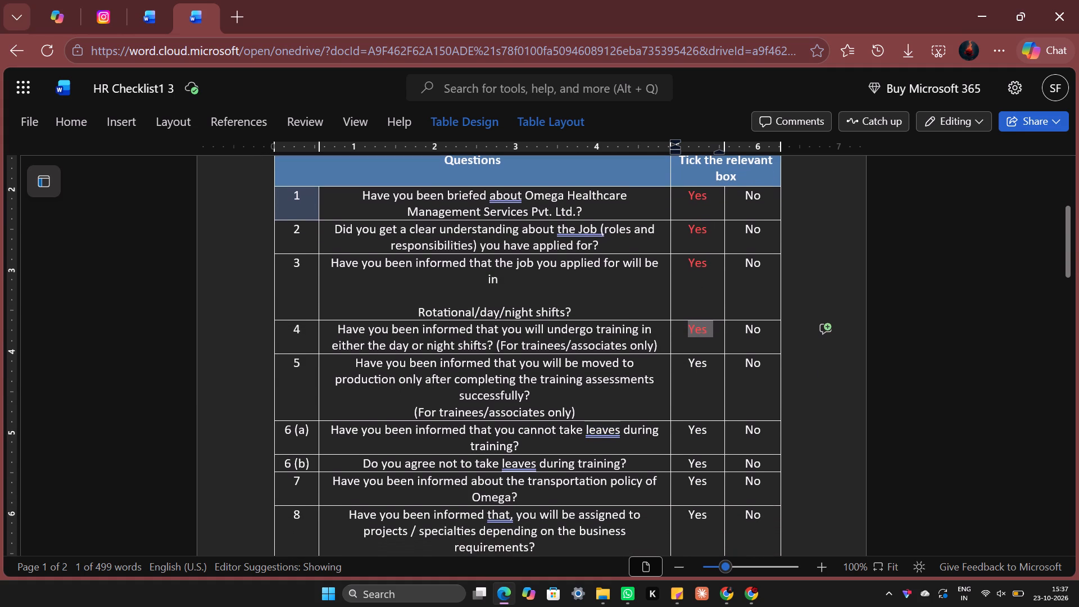
pyautogui.doubleClick(702, 361)
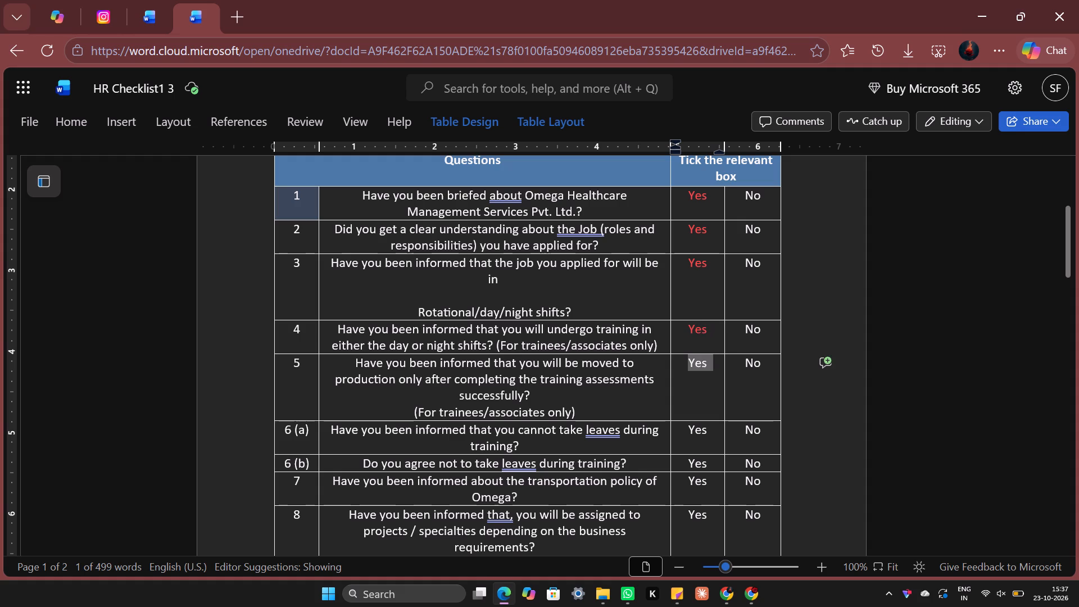
pyautogui.click(702, 361)
pyautogui.click(702, 361)
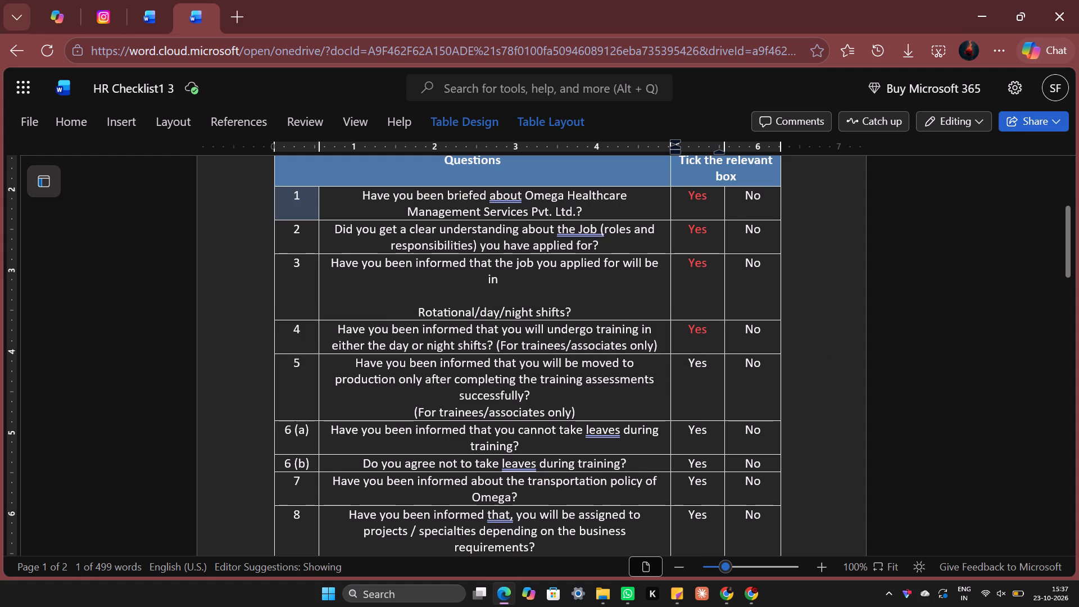
pyautogui.doubleClick(702, 361)
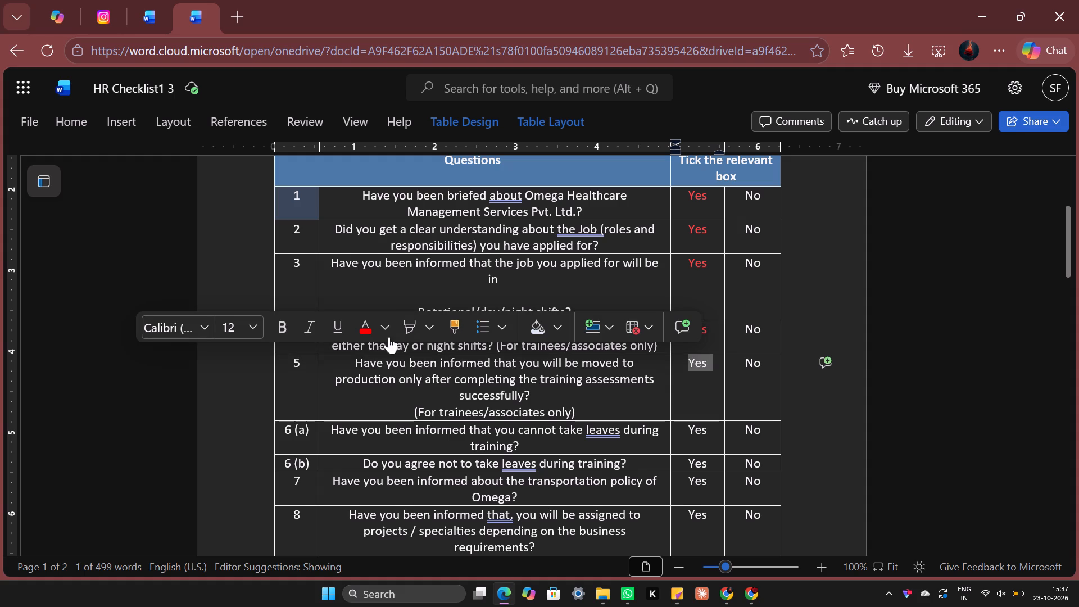
pyautogui.click(367, 331)
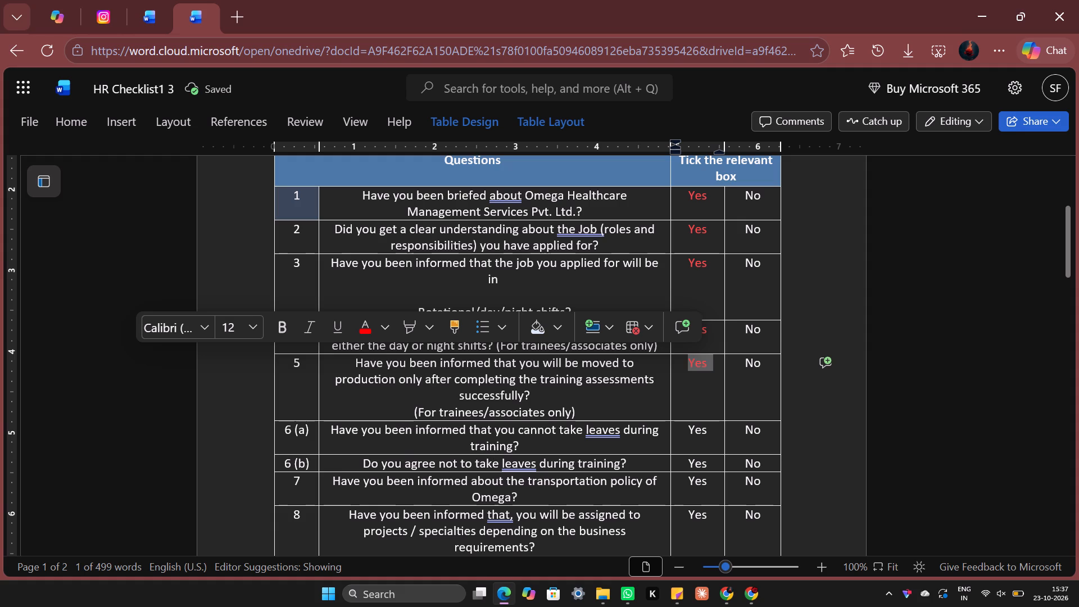
# Set the font colour of the "Yes" answers for questions 6 (a) and 6 (b), about leaves during training, to red.
pyautogui.tripleClick(697, 432)
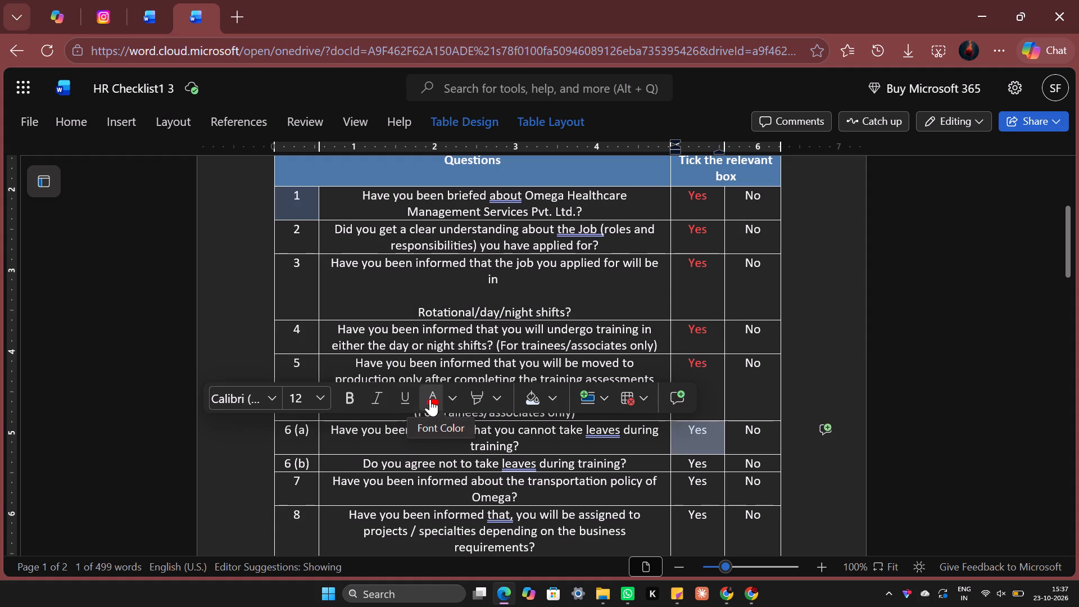
pyautogui.click(430, 399)
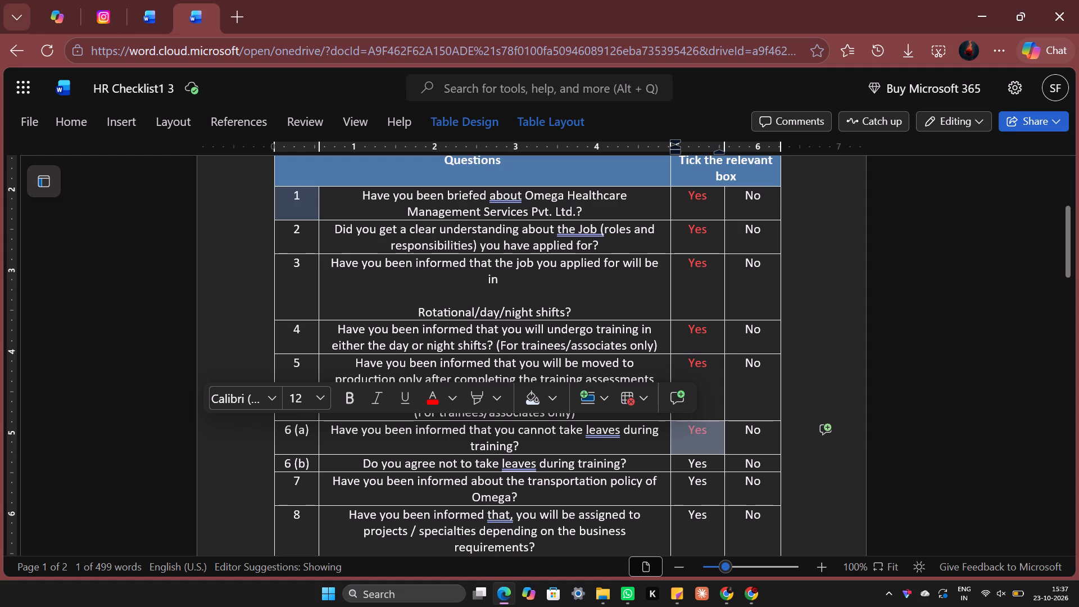
pyautogui.doubleClick(699, 461)
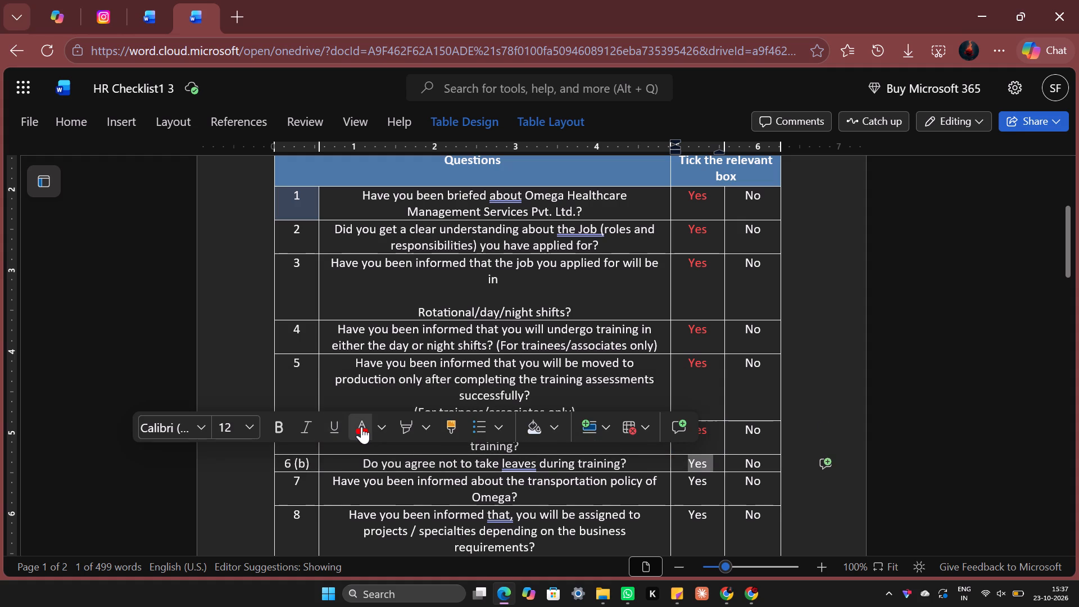
pyautogui.click(361, 427)
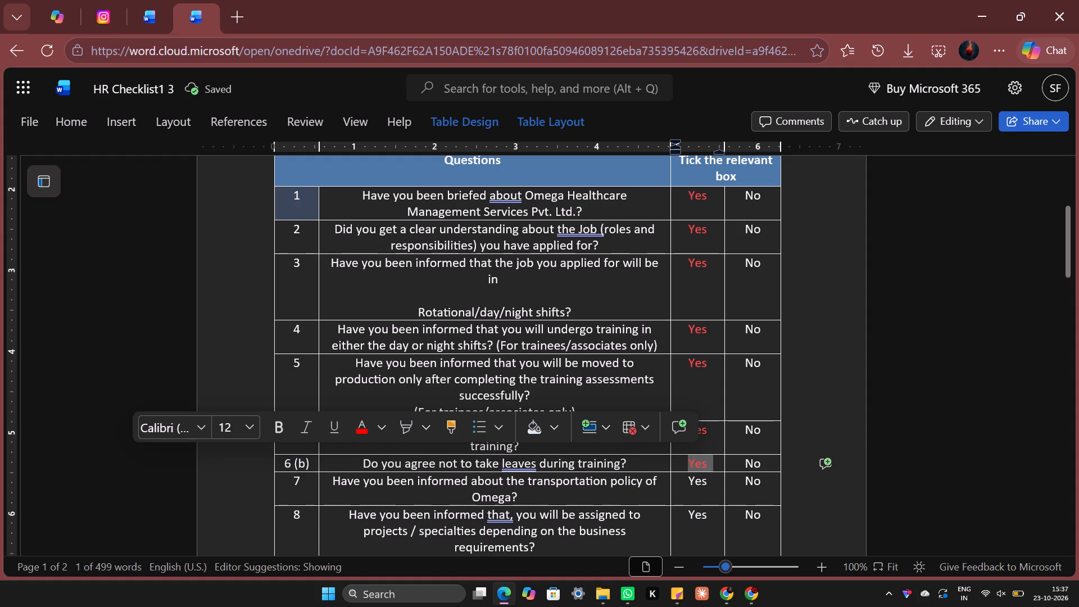
# Set the font colour of the "Yes" answers for questions 7, 8 and 9 to red.
pyautogui.doubleClick(699, 484)
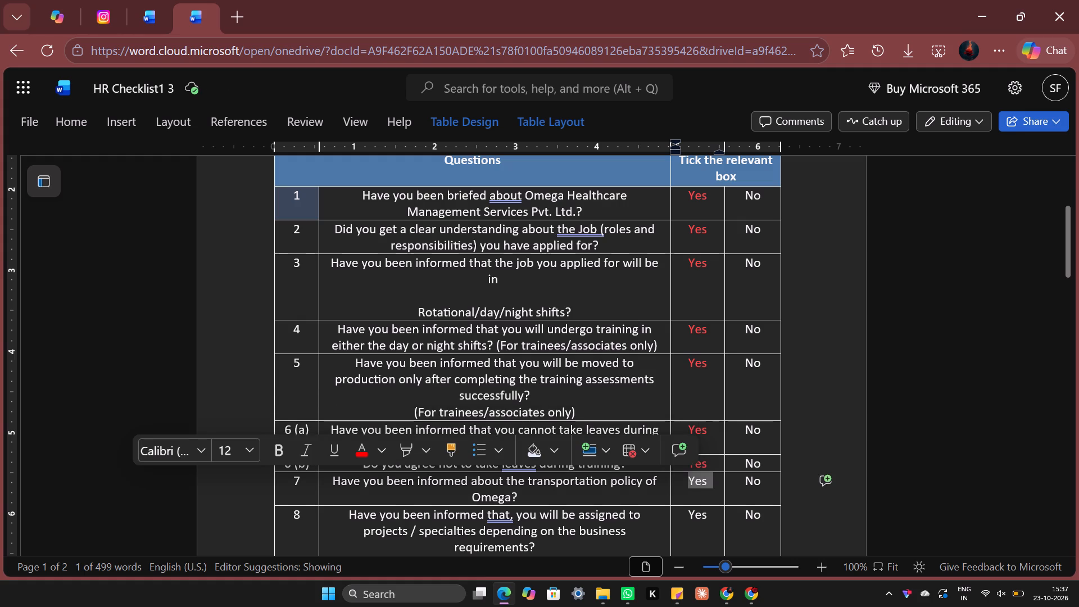
pyautogui.click(364, 456)
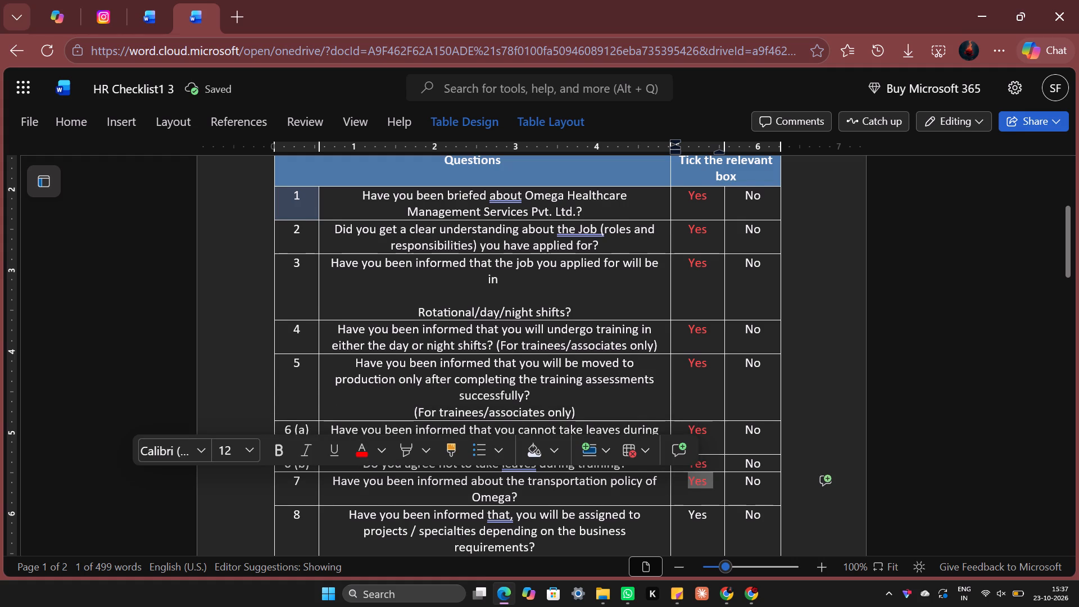
pyautogui.scroll(-1, 602, 409)
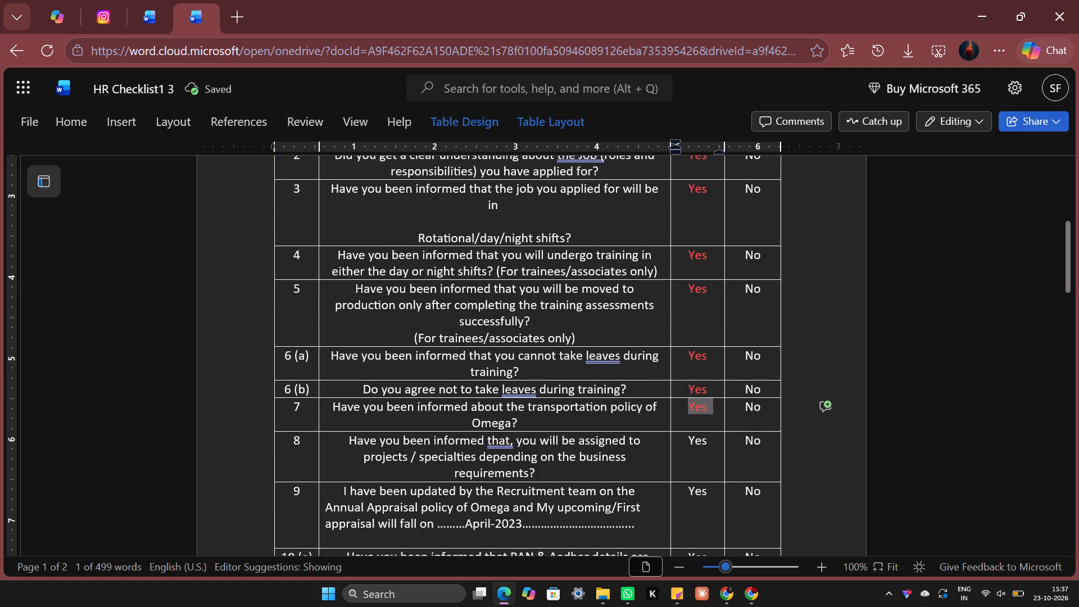
pyautogui.doubleClick(699, 445)
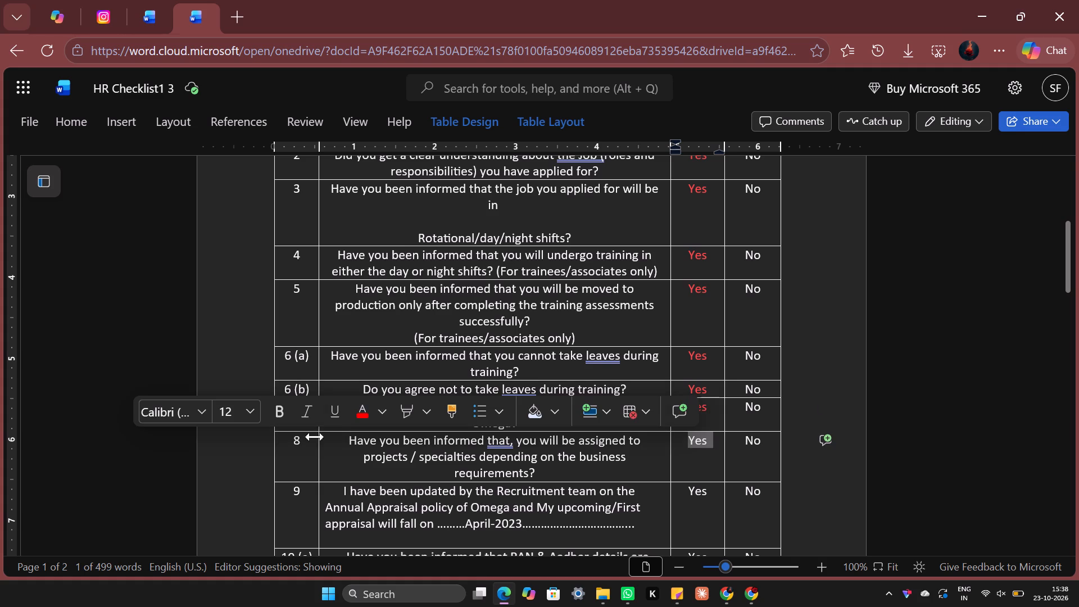
pyautogui.click(367, 416)
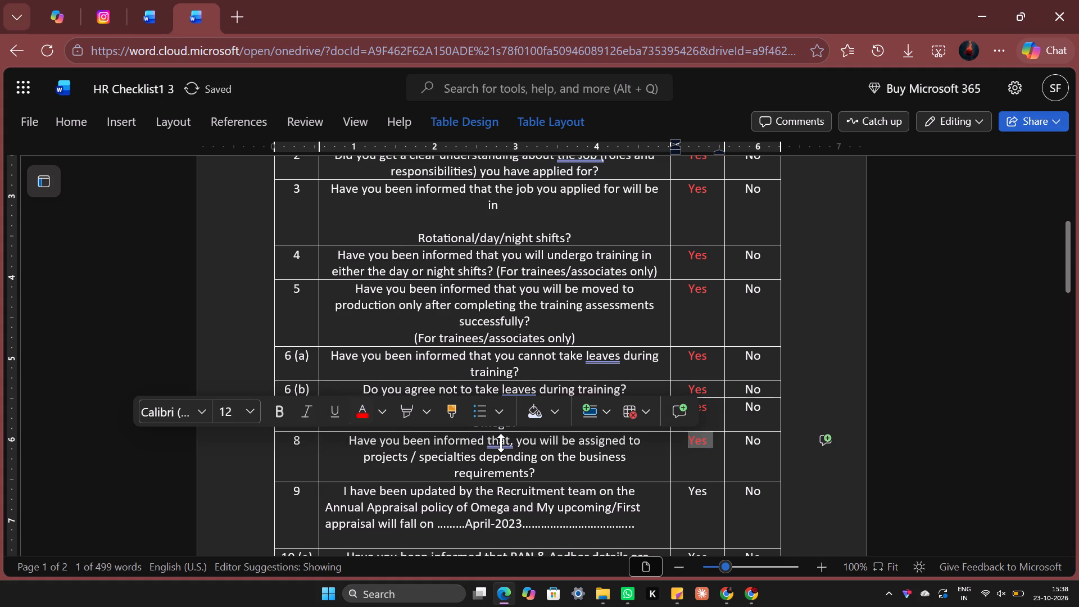
pyautogui.scroll(-3, 472, 493)
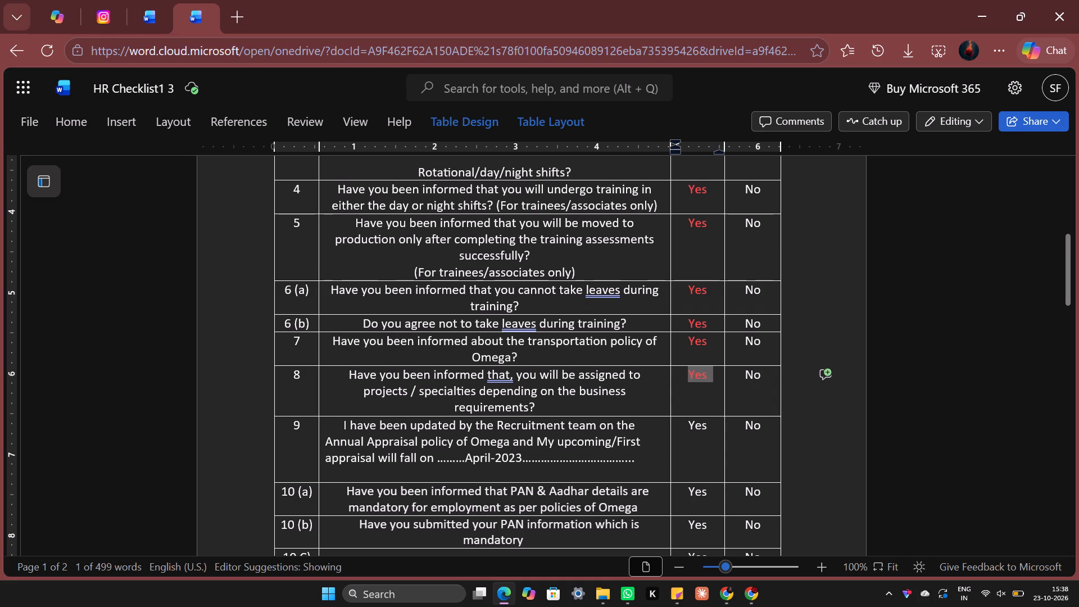
pyautogui.doubleClick(697, 427)
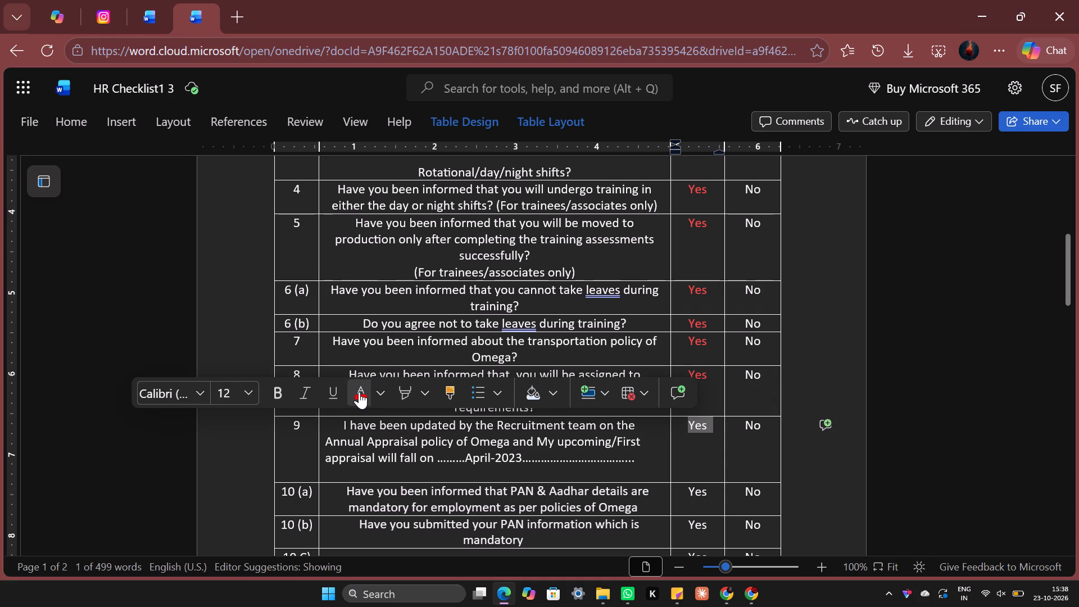
pyautogui.click(359, 392)
# Set the font colour of the "Yes" answers for questions 10 (a), 10 (b) and 10 C), about PAN and Aadhar, to red.
pyautogui.scroll(-3, 498, 415)
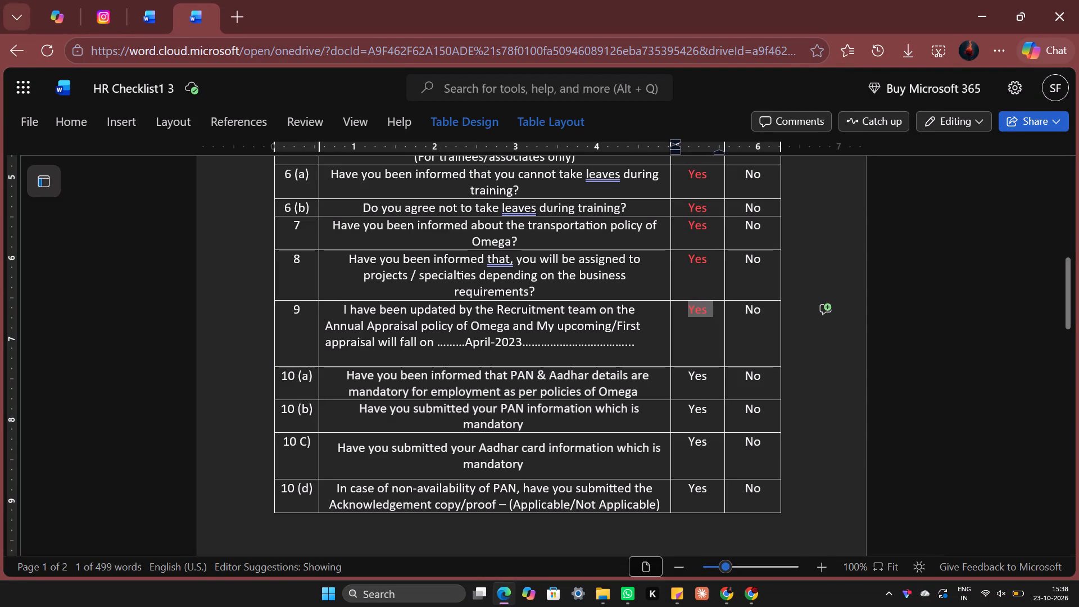
pyautogui.doubleClick(694, 372)
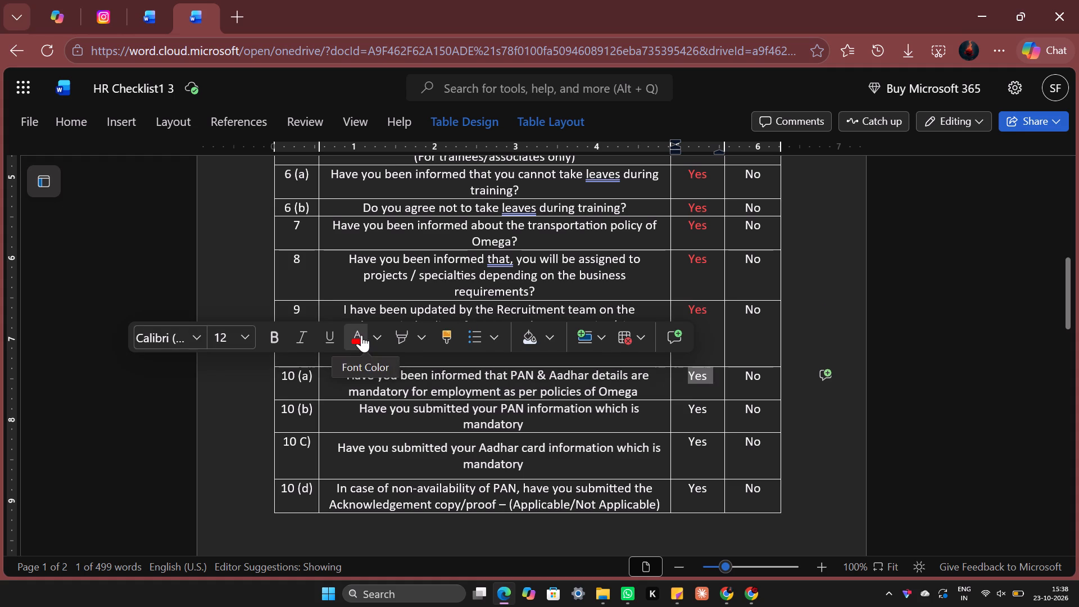
pyautogui.click(361, 335)
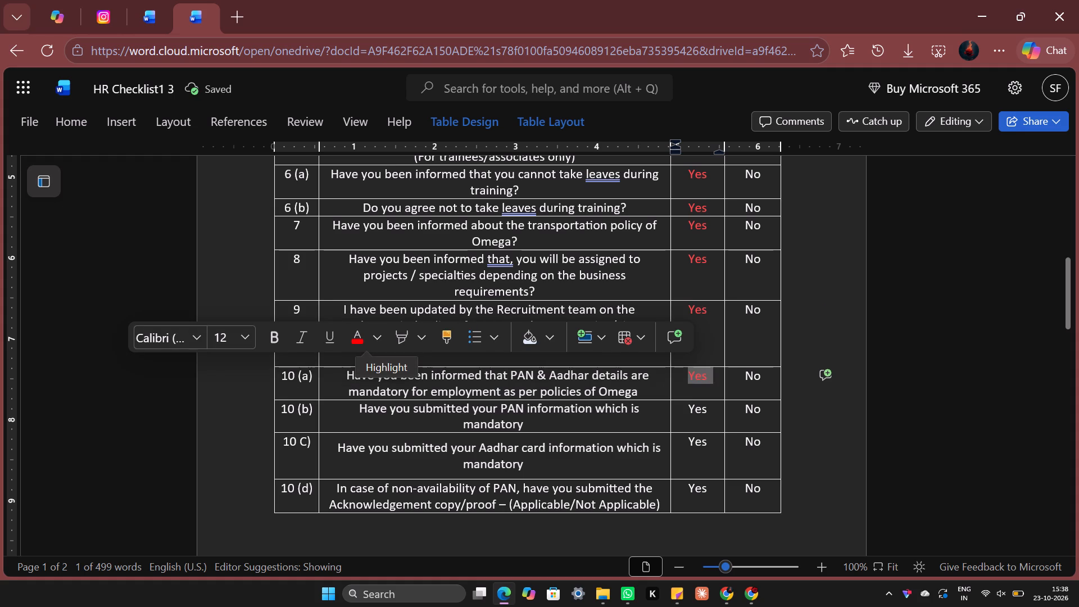
pyautogui.doubleClick(696, 413)
pyautogui.click(696, 413)
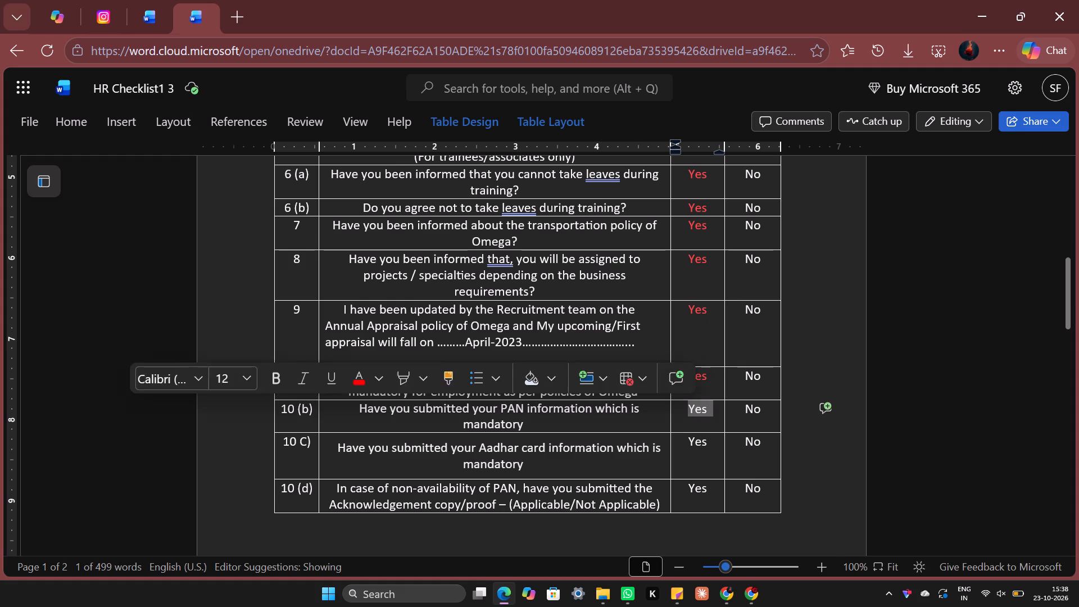
pyautogui.doubleClick(696, 413)
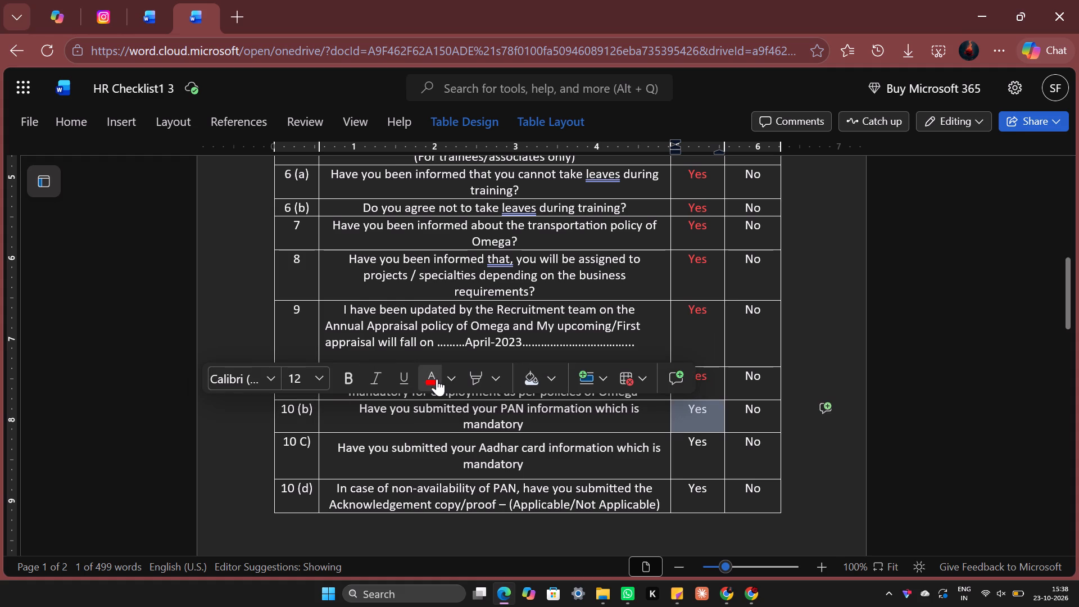
pyautogui.click(437, 379)
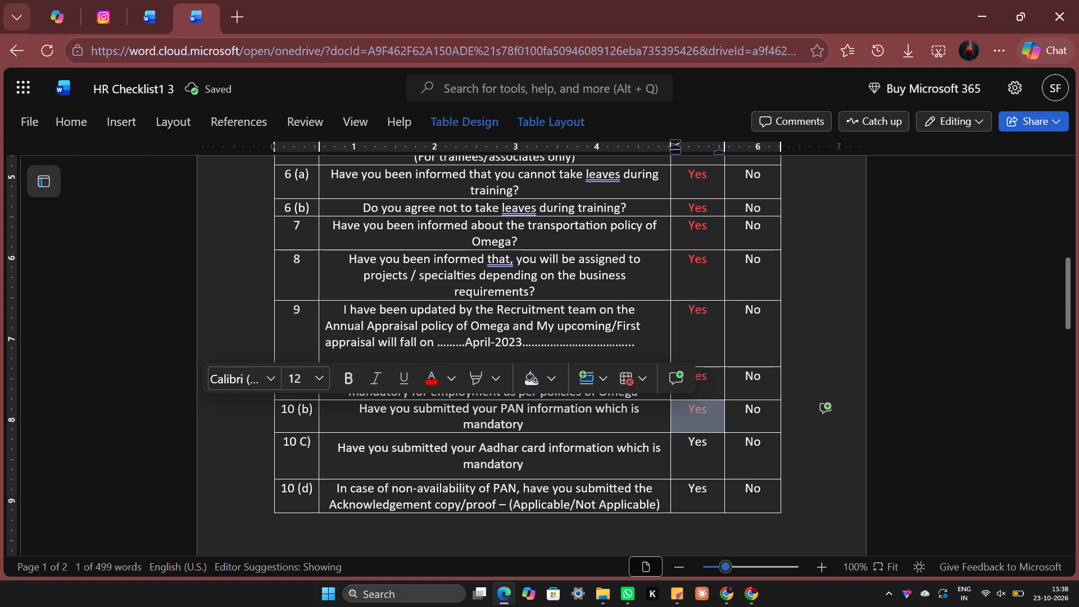
pyautogui.tripleClick(697, 441)
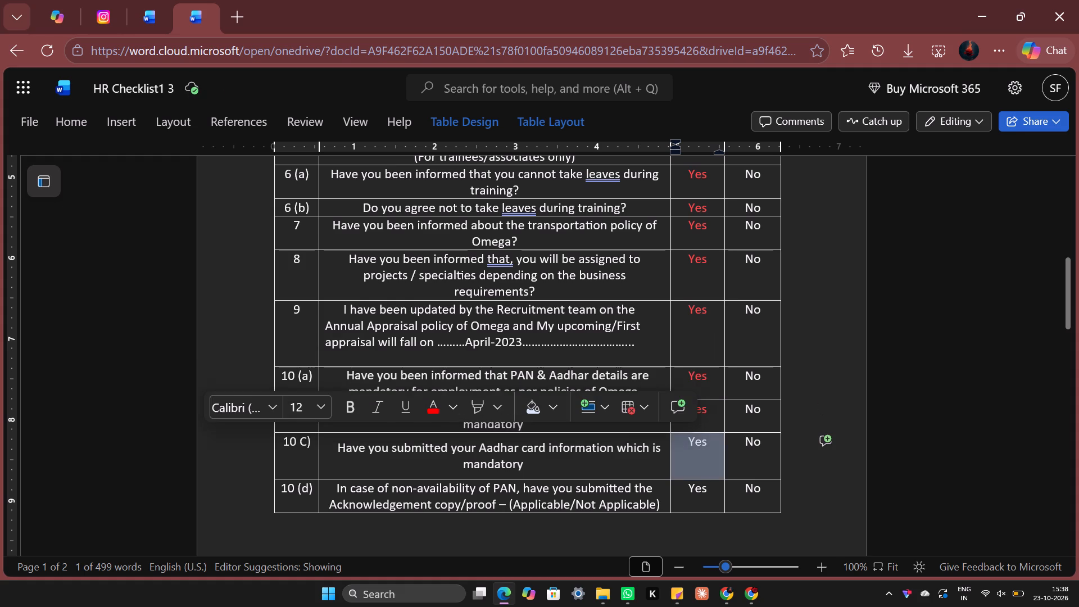
pyautogui.click(427, 413)
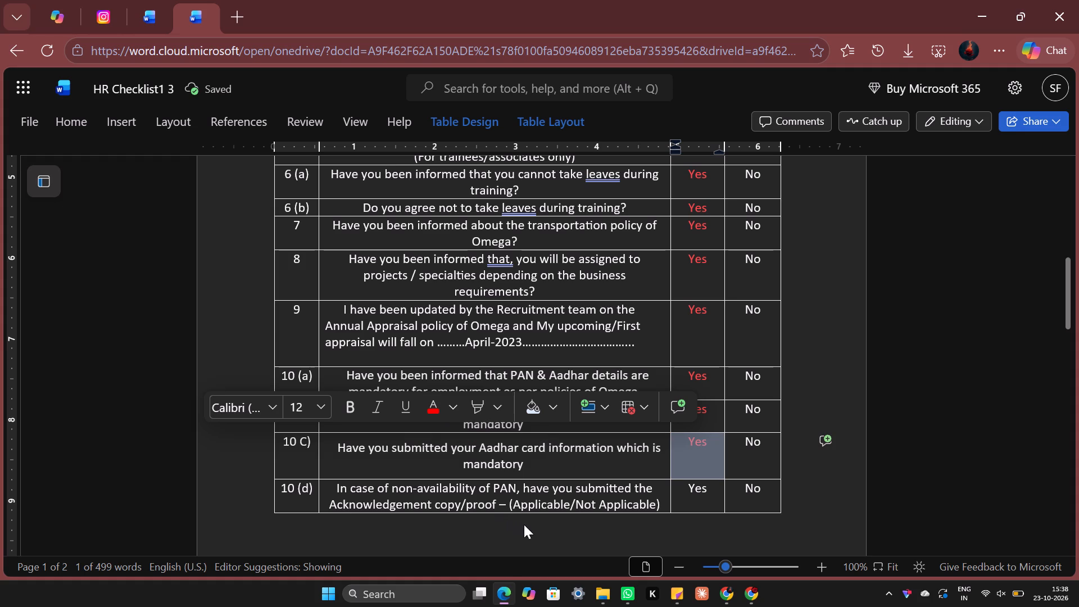
# Set the font colour of the "No" answer for question 11(a), about pursuing an academic course, on page 2 to red.
pyautogui.scroll(-1, 550, 527)
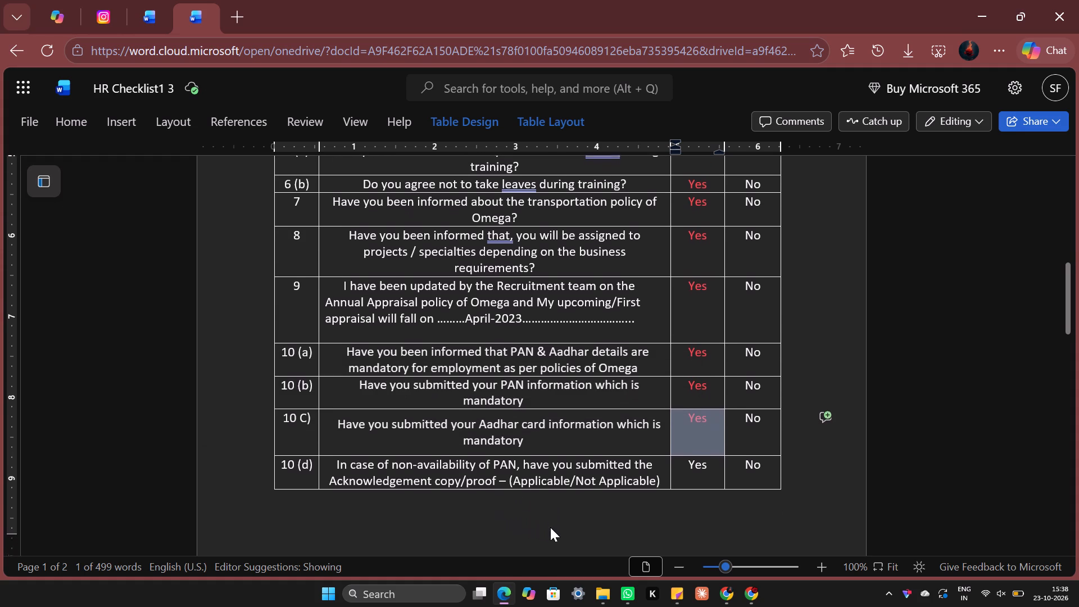
pyautogui.scroll(-2, 550, 527)
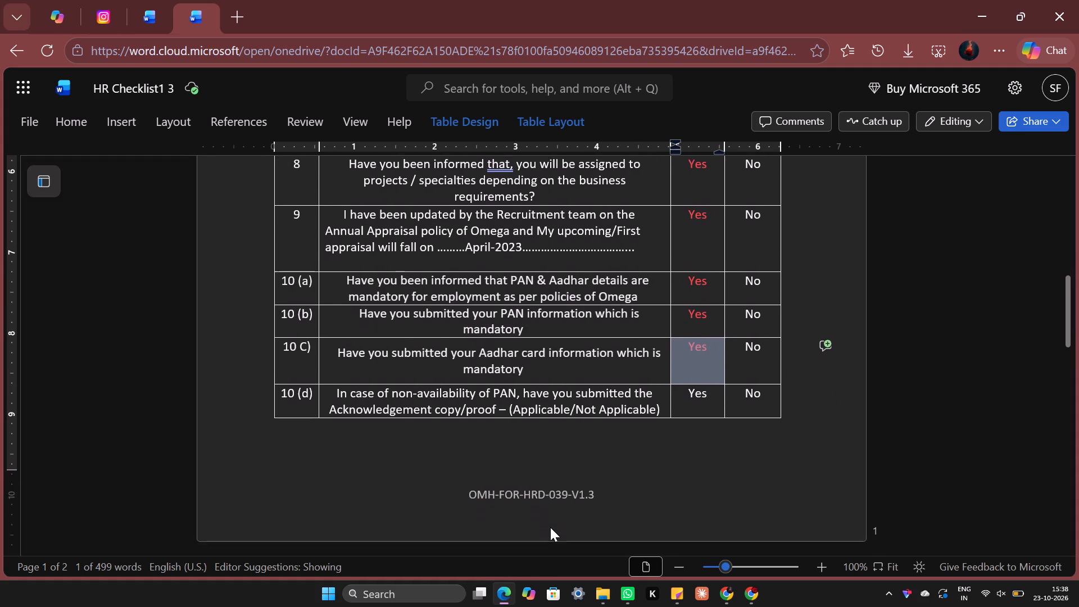
pyautogui.scroll(-1, 550, 527)
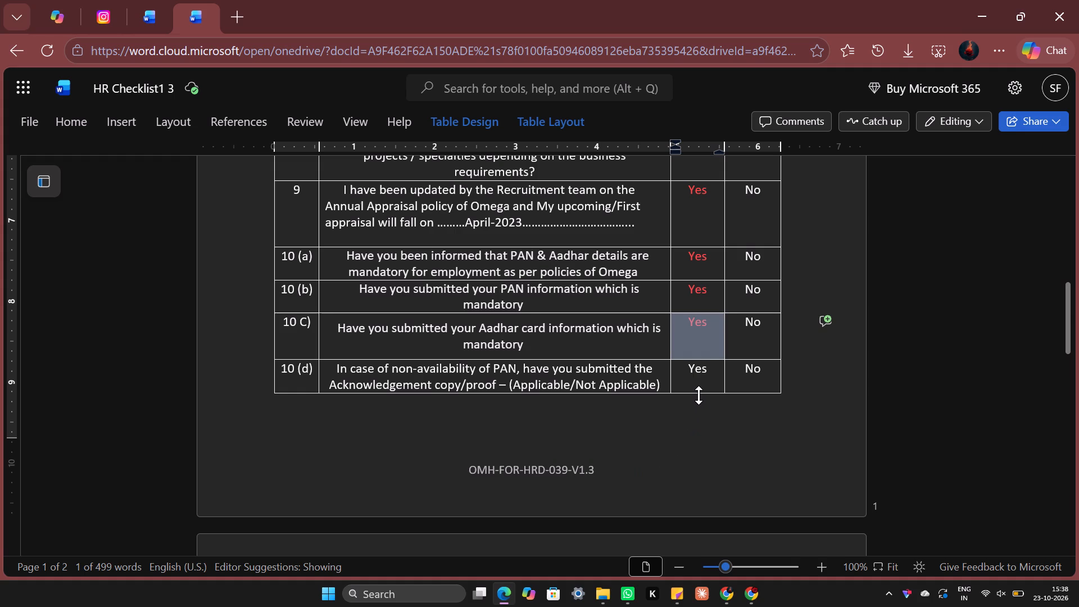
pyautogui.click(715, 447)
pyautogui.scroll(-6, 715, 447)
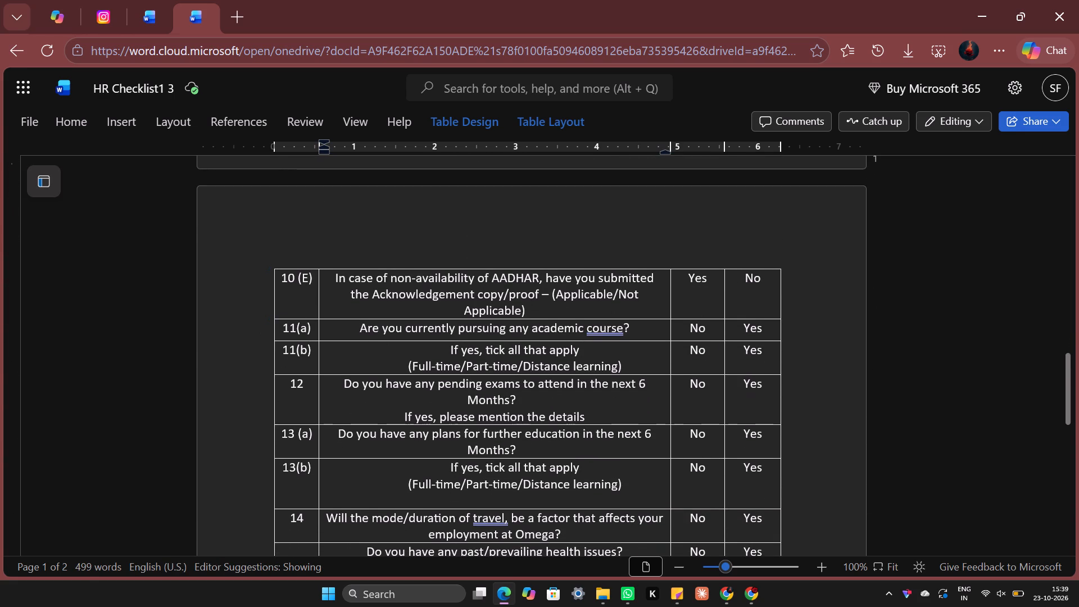
pyautogui.doubleClick(688, 328)
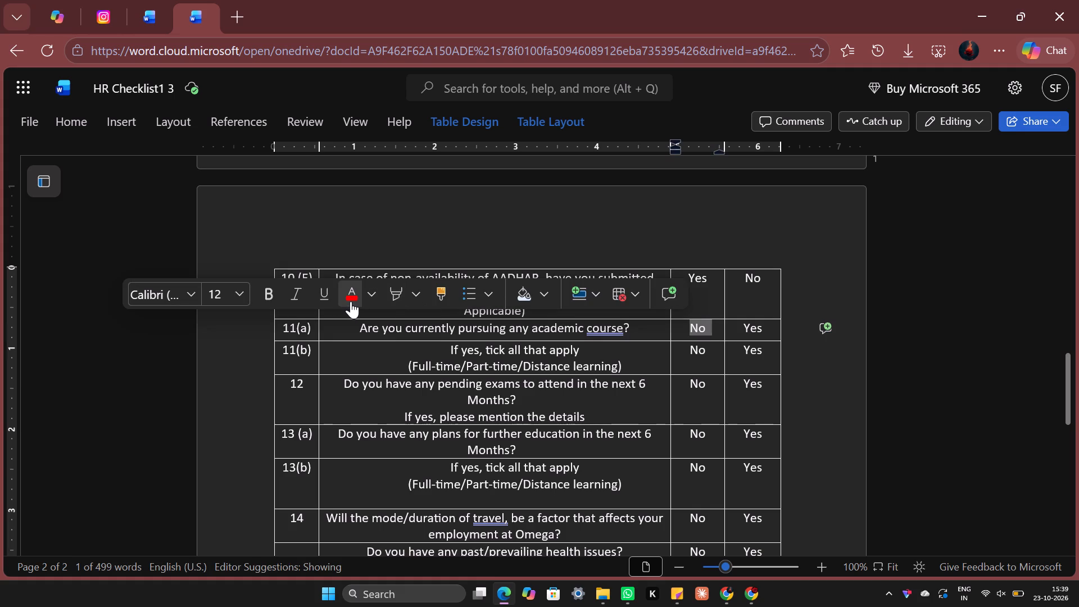
pyautogui.click(351, 301)
# Set the font colour of the "No" answers for questions 12 and 13 (a), about pending exams and further education, to red.
pyautogui.doubleClick(699, 385)
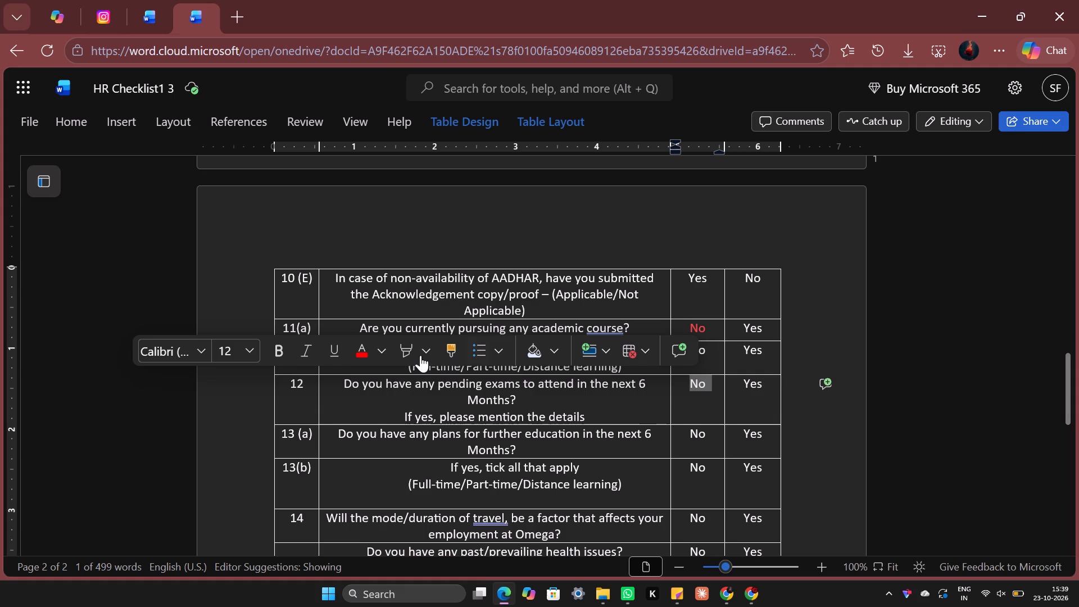
pyautogui.click(361, 355)
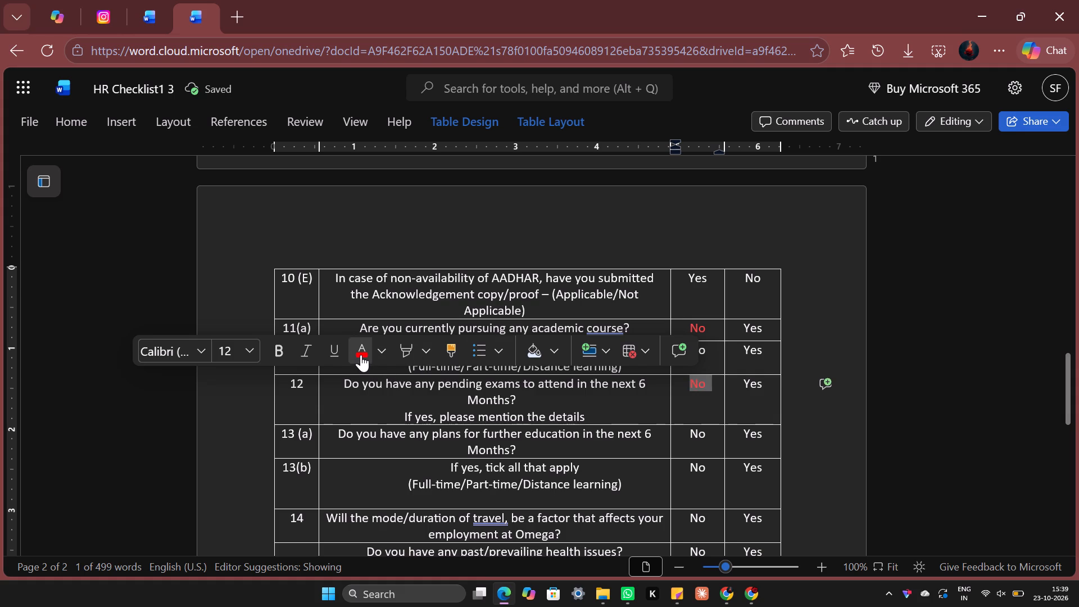
pyautogui.scroll(-1, 429, 455)
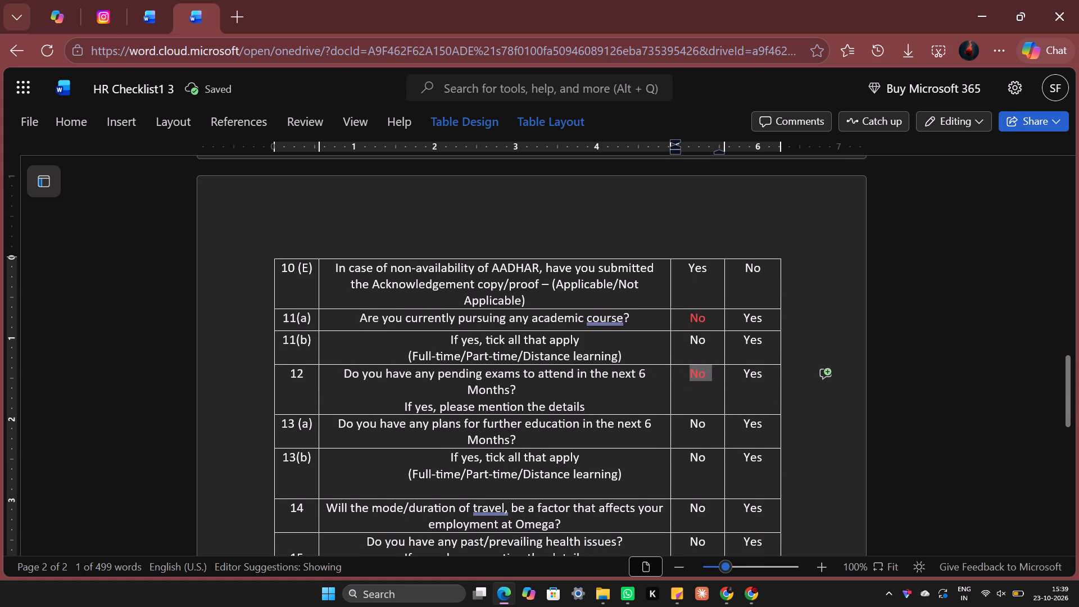
pyautogui.scroll(-1, 429, 455)
pyautogui.doubleClick(690, 423)
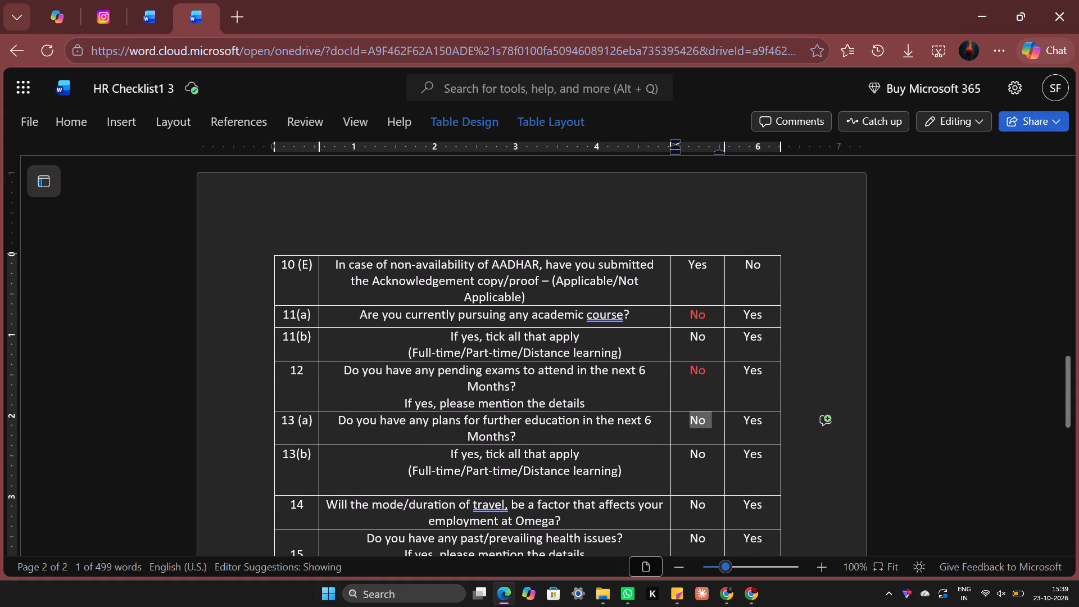
pyautogui.click(352, 391)
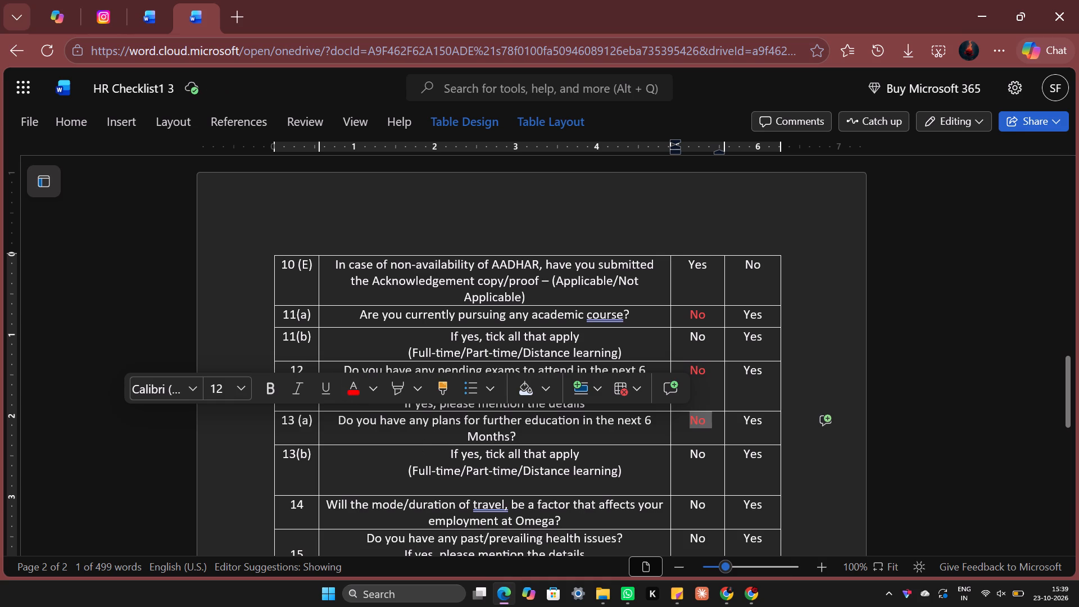
# Set the font colour of the "No" answer for question 15, about past or prevailing health issues, to red.
pyautogui.scroll(-2, 612, 488)
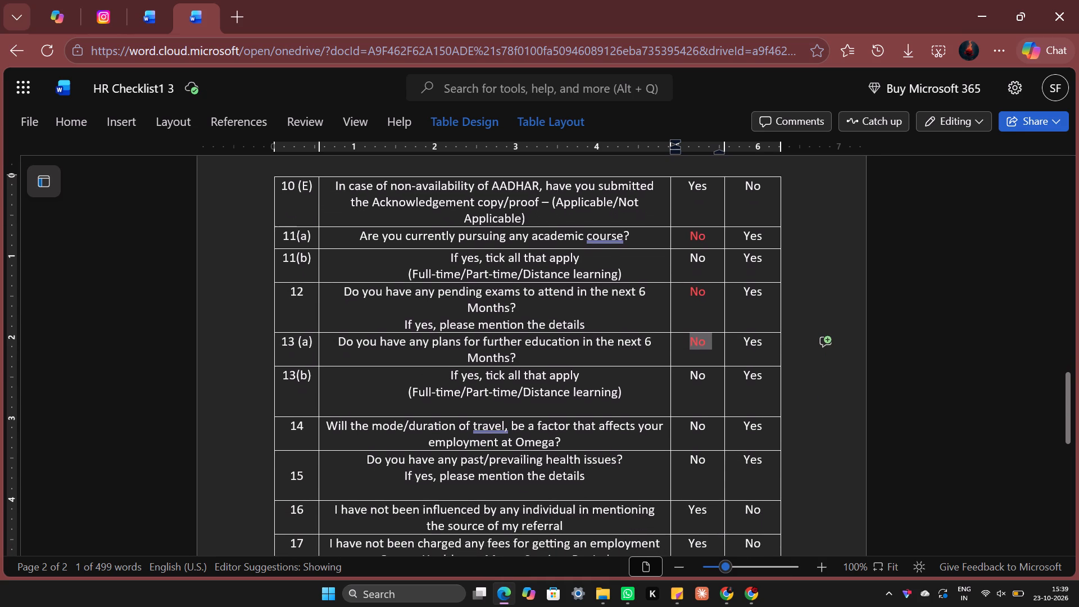
pyautogui.scroll(-2, 612, 488)
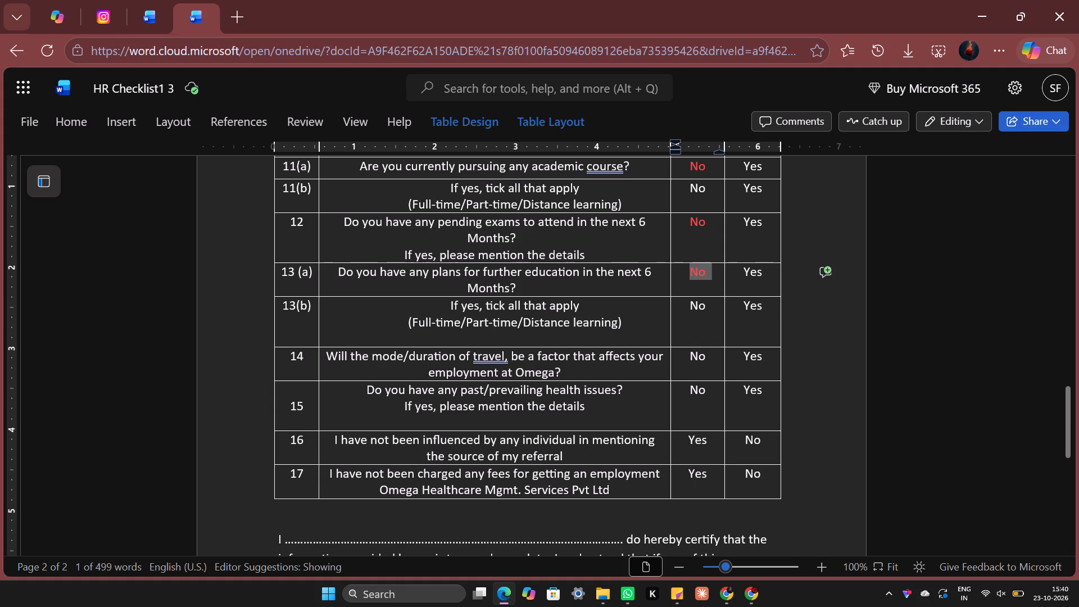
pyautogui.doubleClick(699, 396)
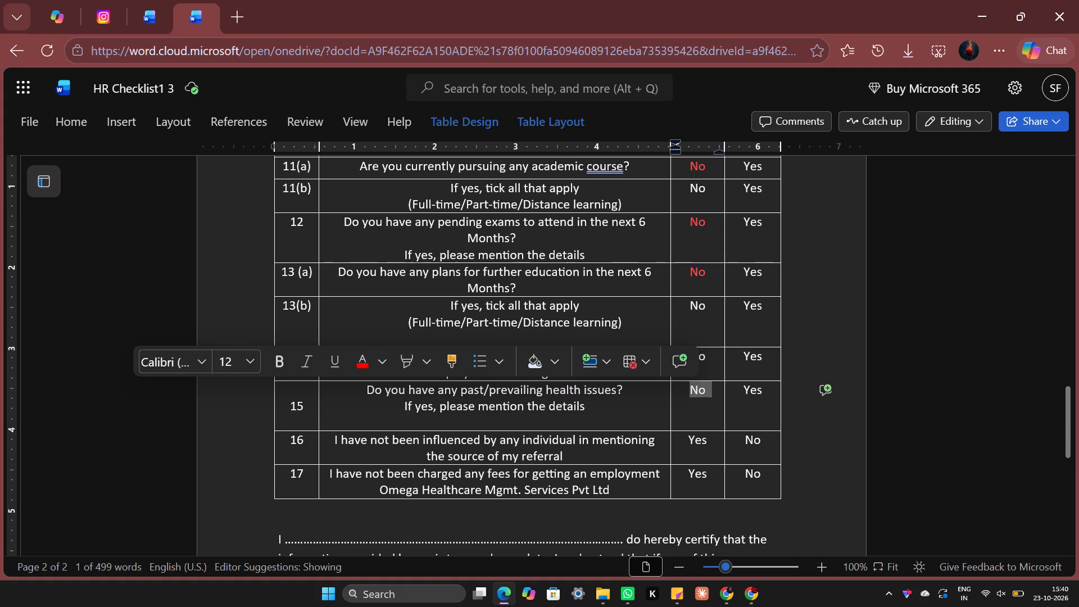
pyautogui.click(364, 367)
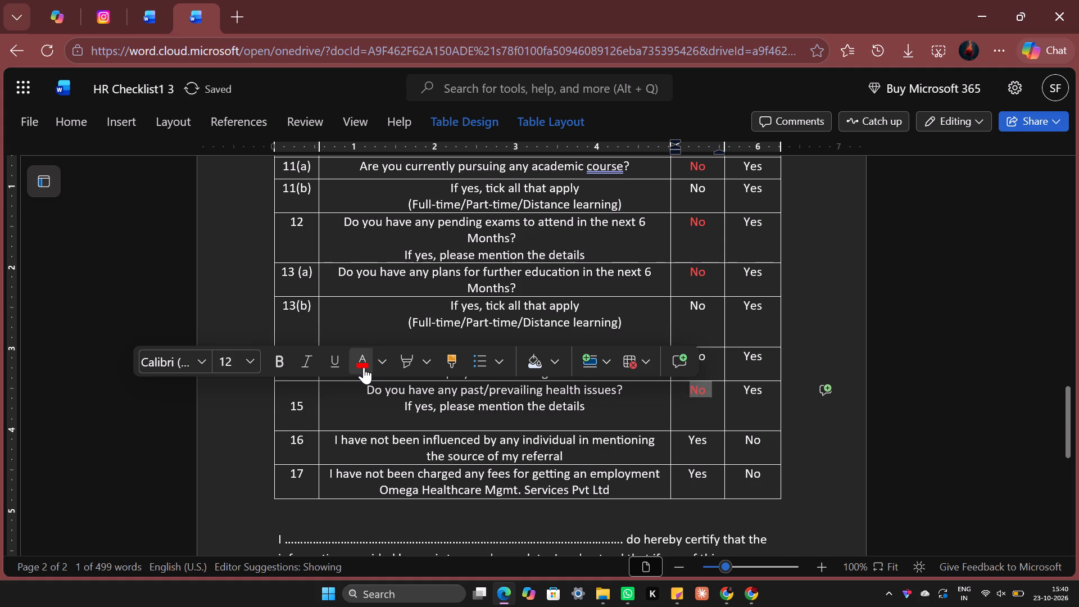
pyautogui.click(364, 367)
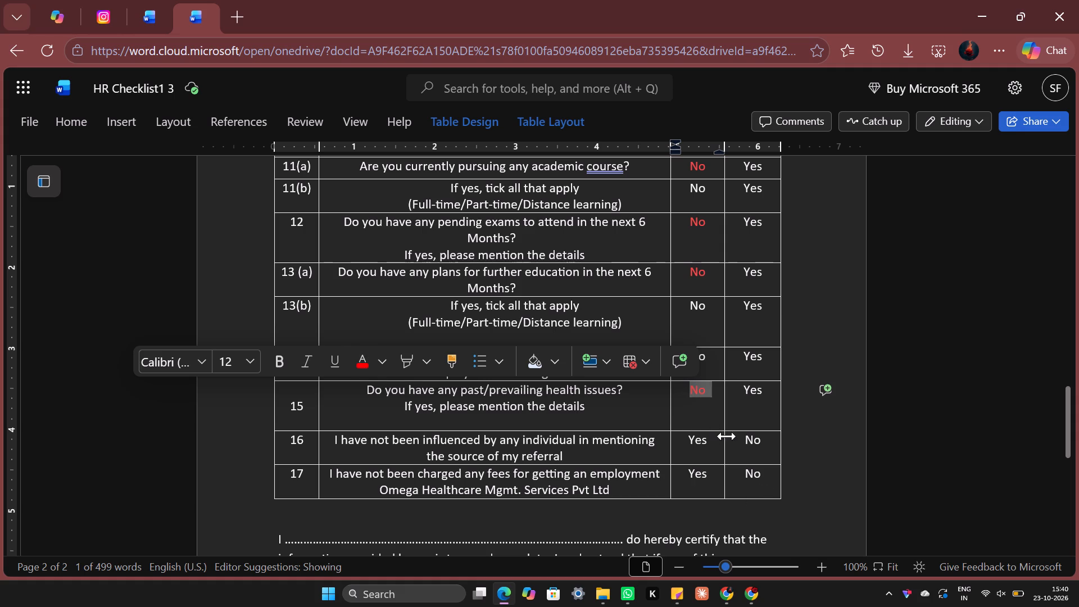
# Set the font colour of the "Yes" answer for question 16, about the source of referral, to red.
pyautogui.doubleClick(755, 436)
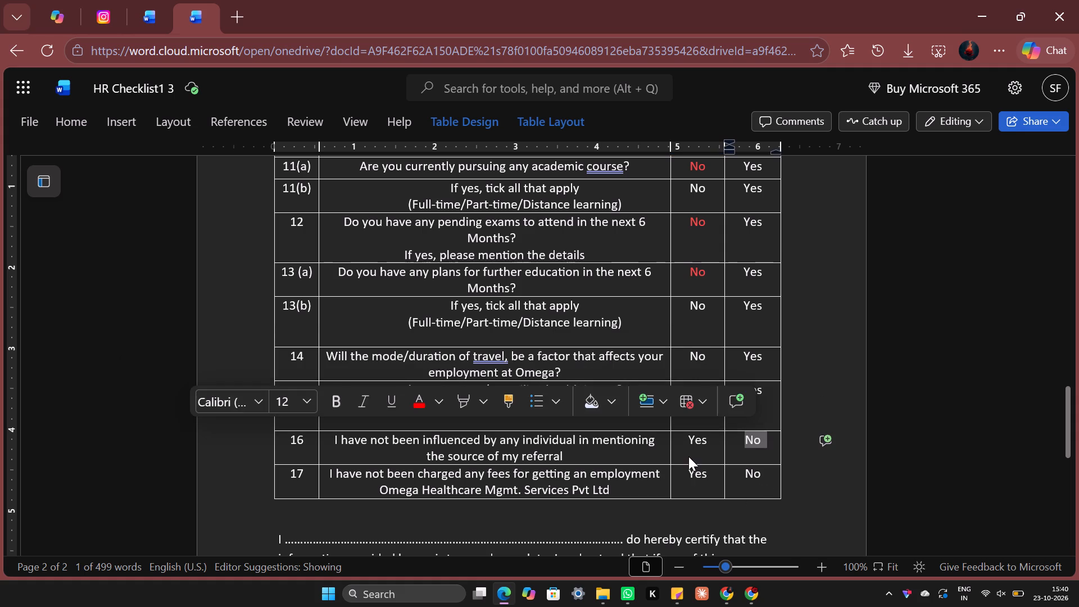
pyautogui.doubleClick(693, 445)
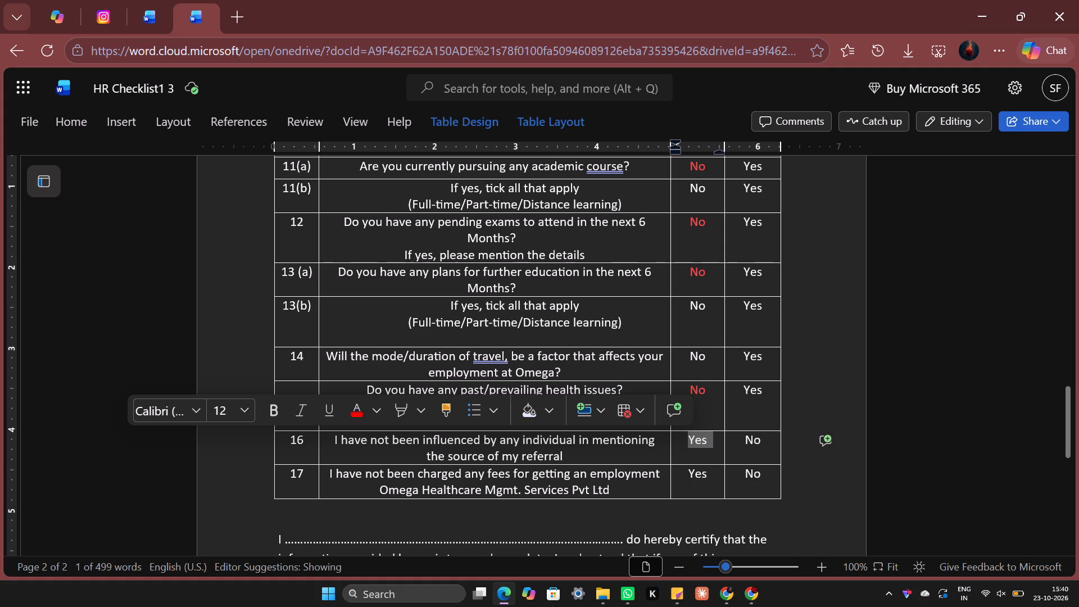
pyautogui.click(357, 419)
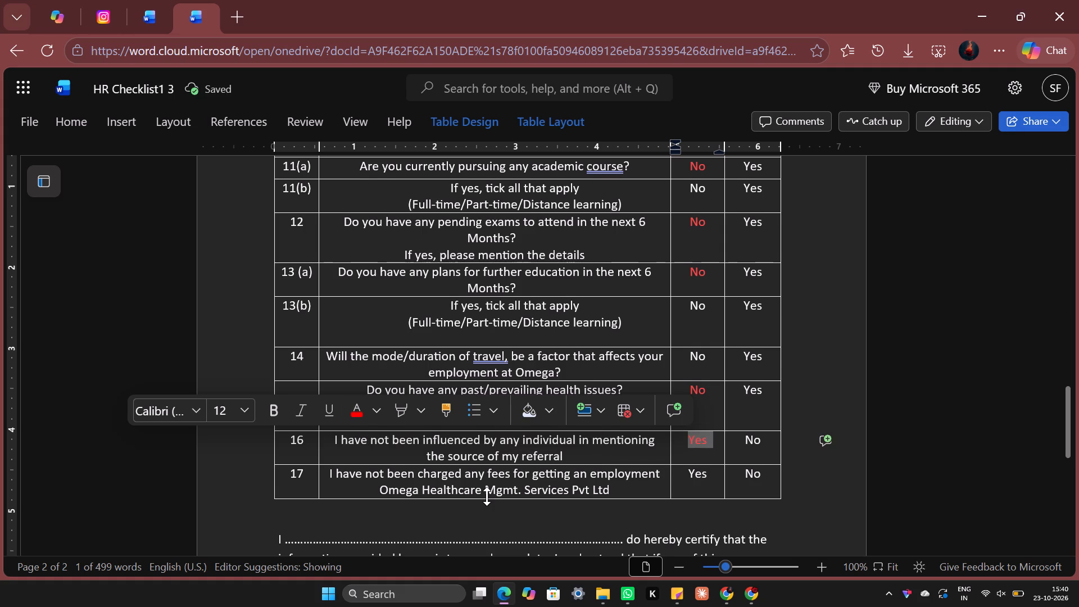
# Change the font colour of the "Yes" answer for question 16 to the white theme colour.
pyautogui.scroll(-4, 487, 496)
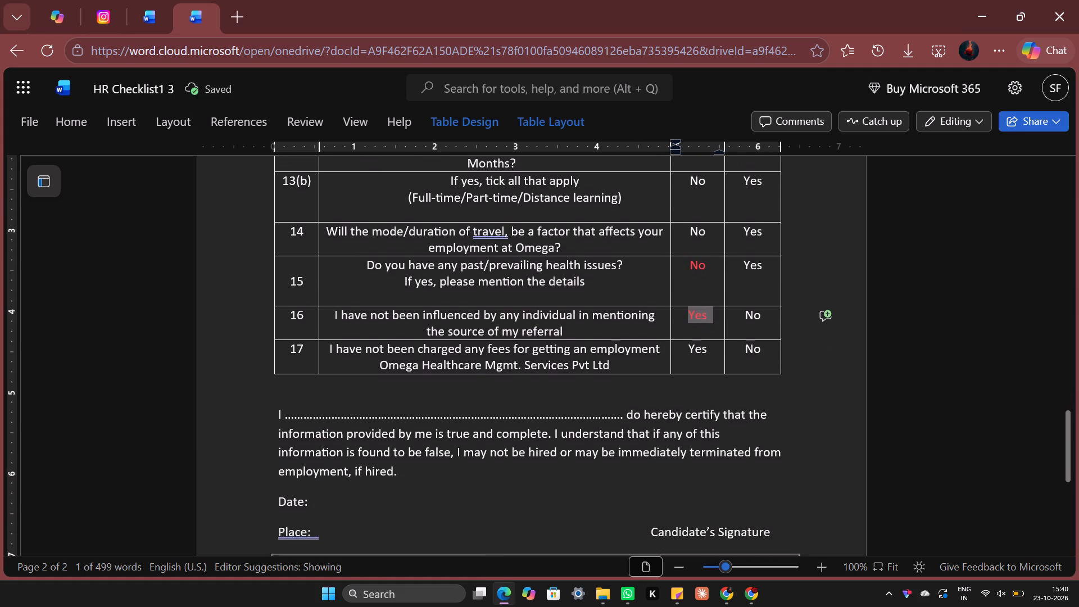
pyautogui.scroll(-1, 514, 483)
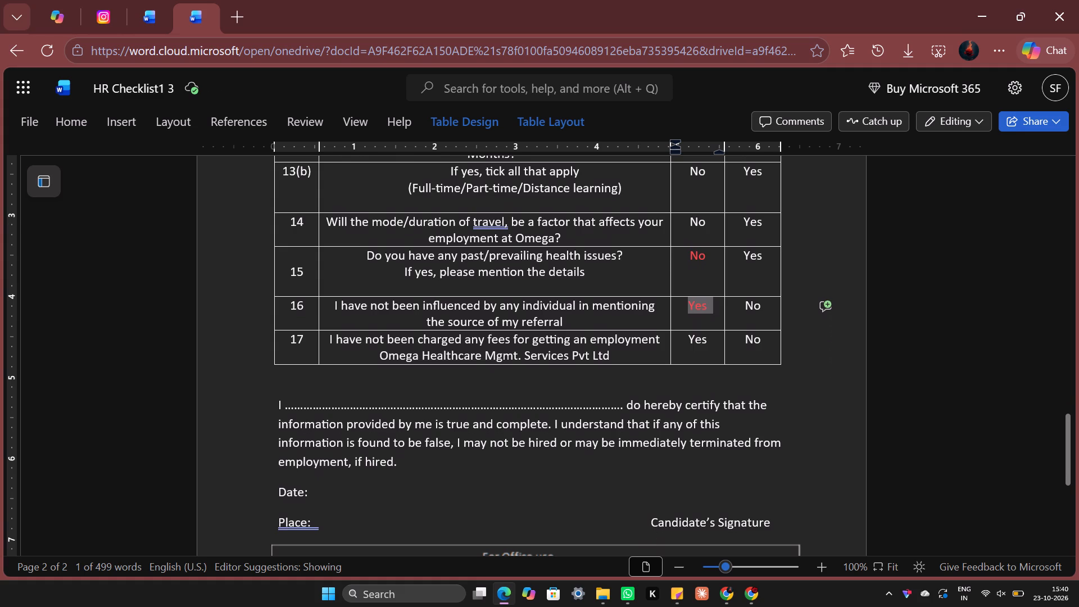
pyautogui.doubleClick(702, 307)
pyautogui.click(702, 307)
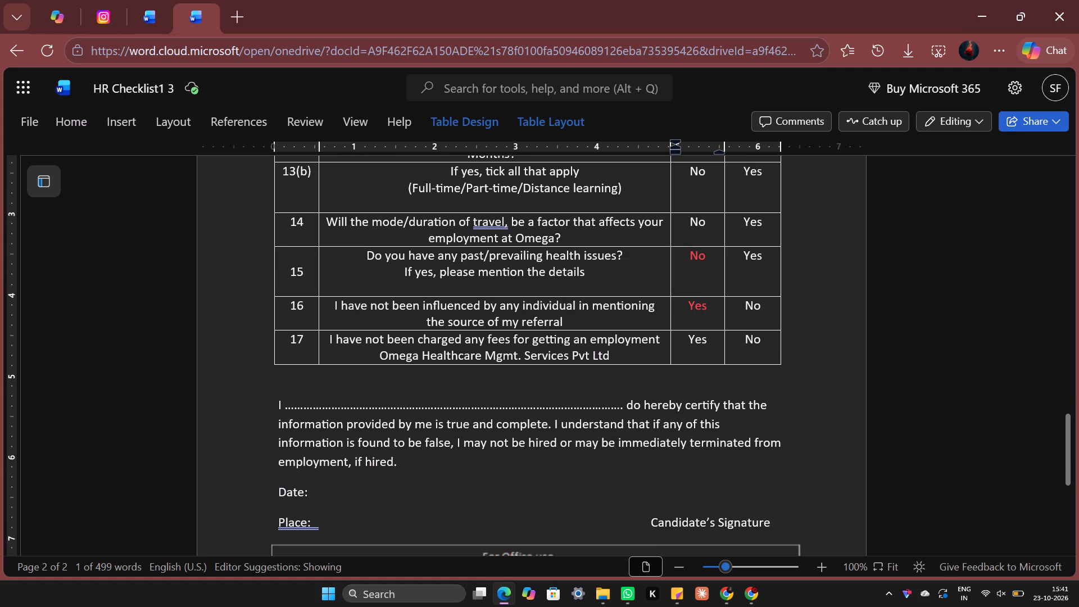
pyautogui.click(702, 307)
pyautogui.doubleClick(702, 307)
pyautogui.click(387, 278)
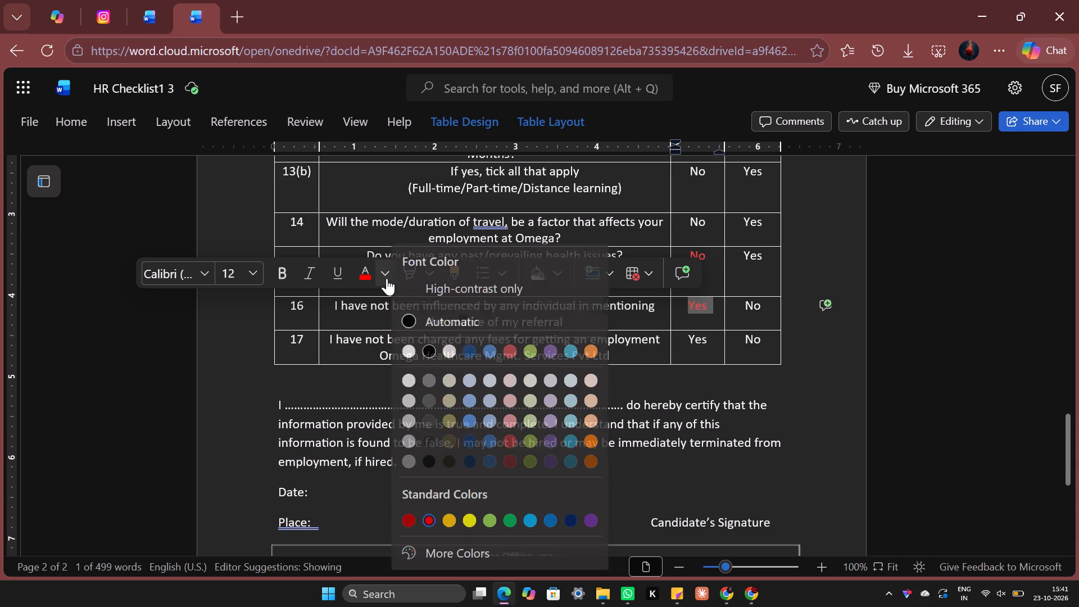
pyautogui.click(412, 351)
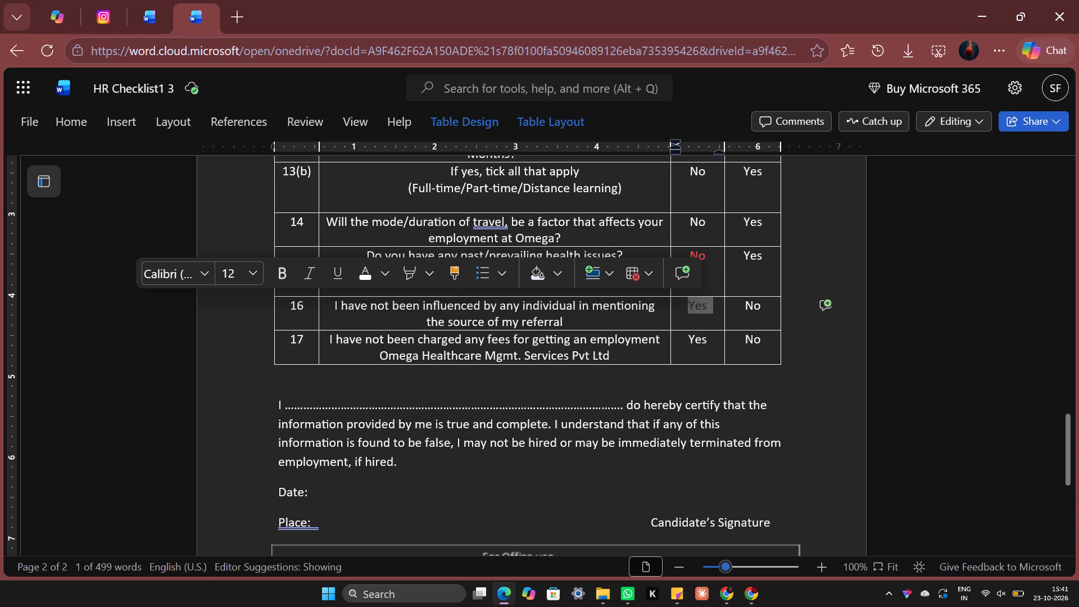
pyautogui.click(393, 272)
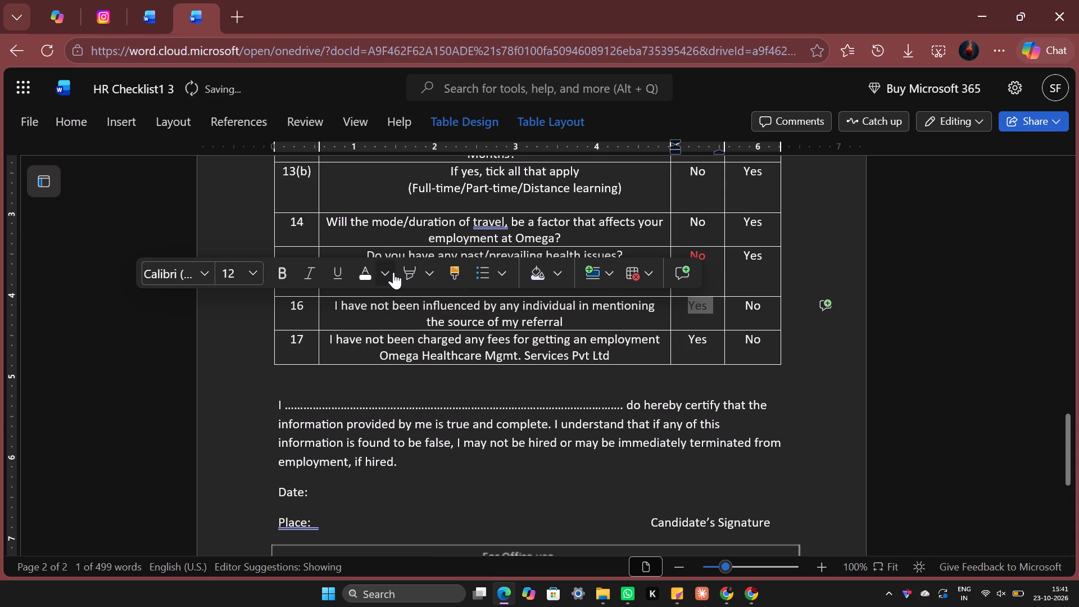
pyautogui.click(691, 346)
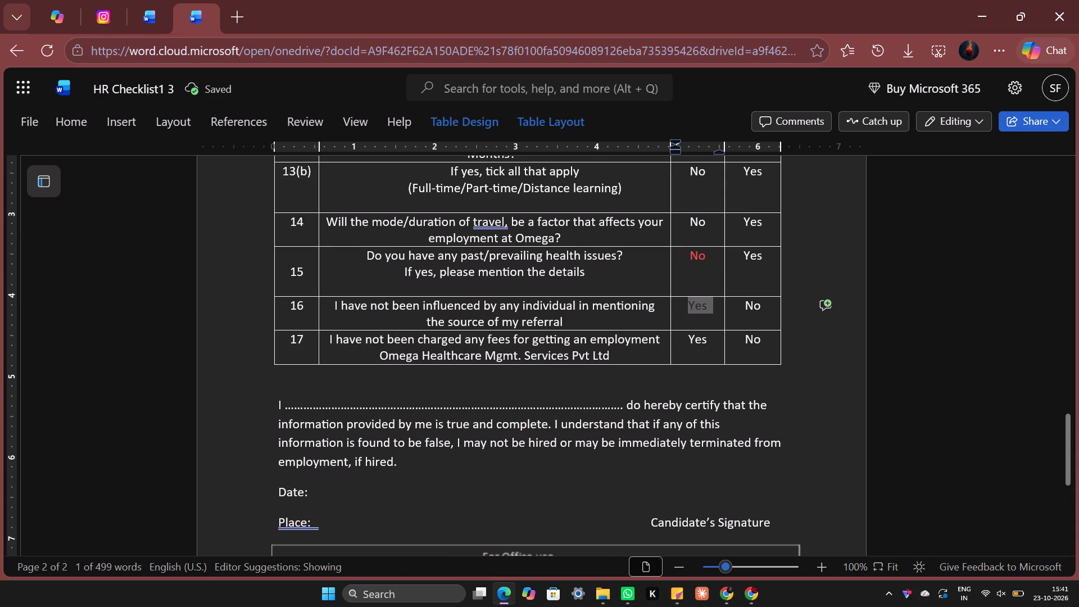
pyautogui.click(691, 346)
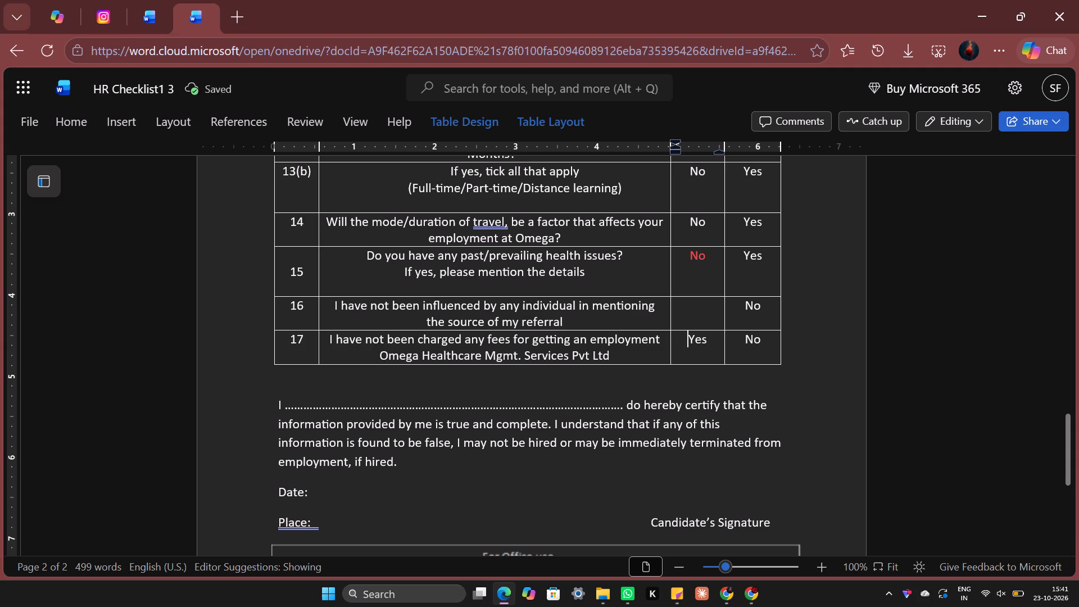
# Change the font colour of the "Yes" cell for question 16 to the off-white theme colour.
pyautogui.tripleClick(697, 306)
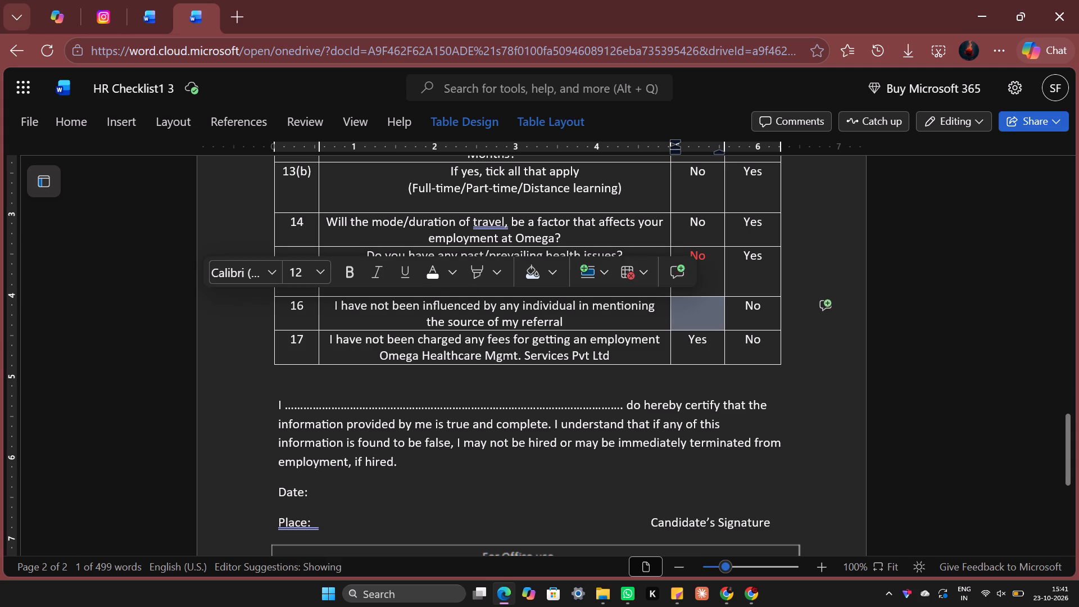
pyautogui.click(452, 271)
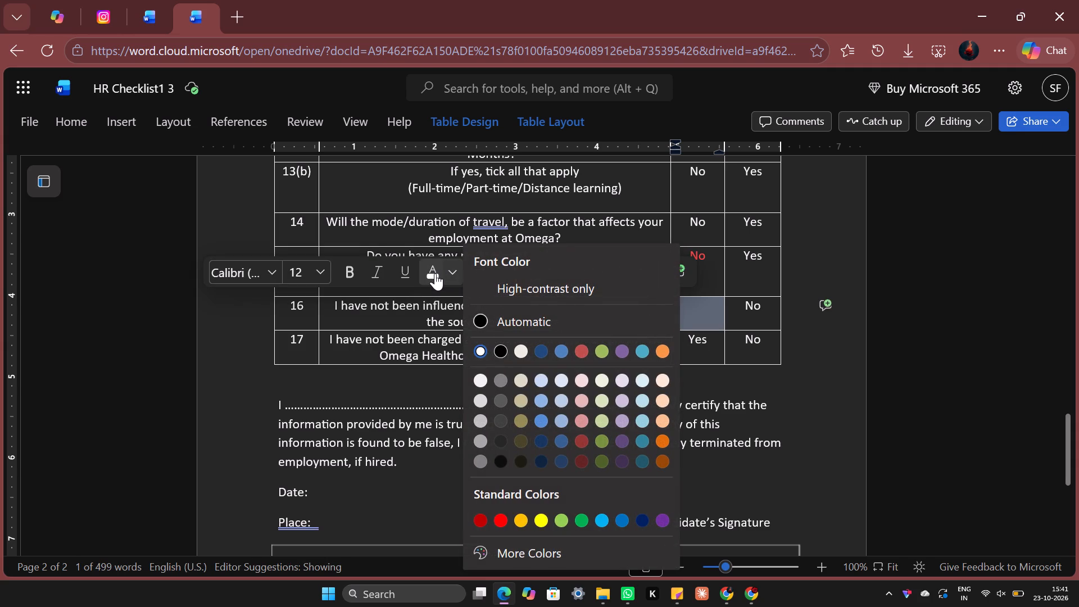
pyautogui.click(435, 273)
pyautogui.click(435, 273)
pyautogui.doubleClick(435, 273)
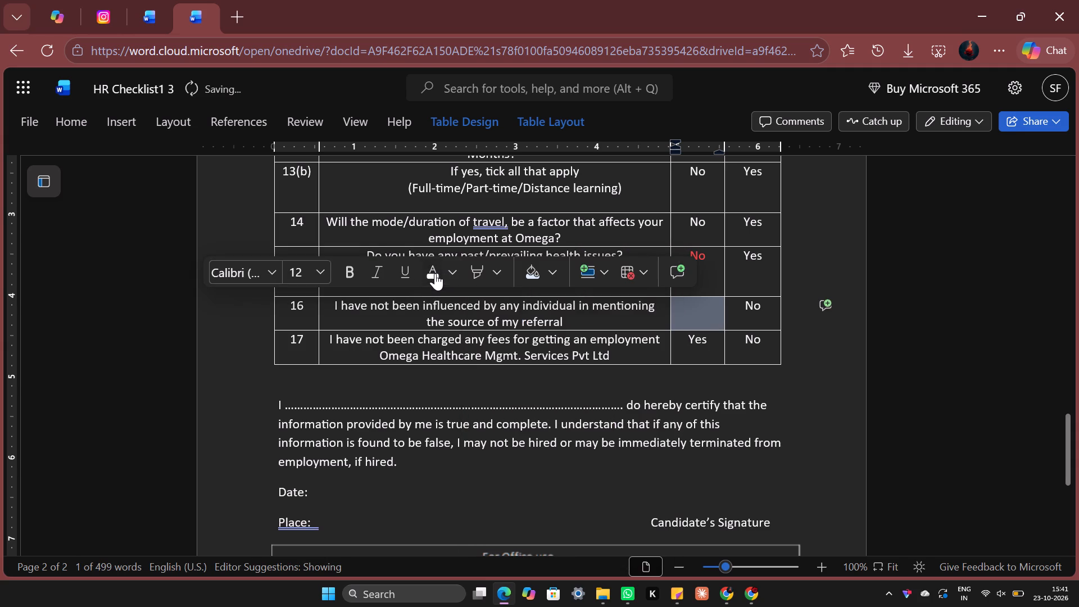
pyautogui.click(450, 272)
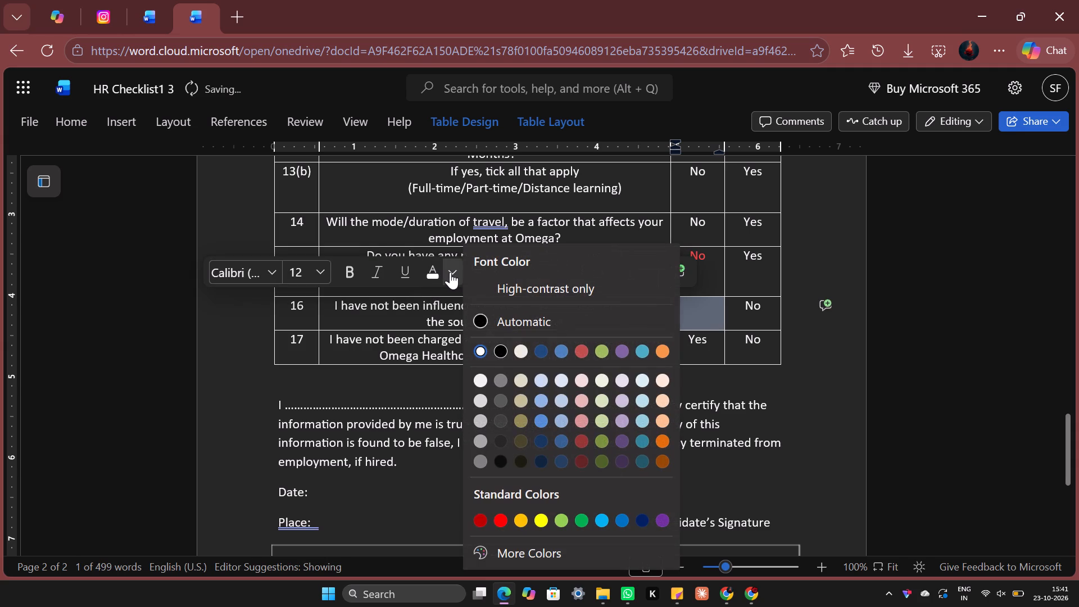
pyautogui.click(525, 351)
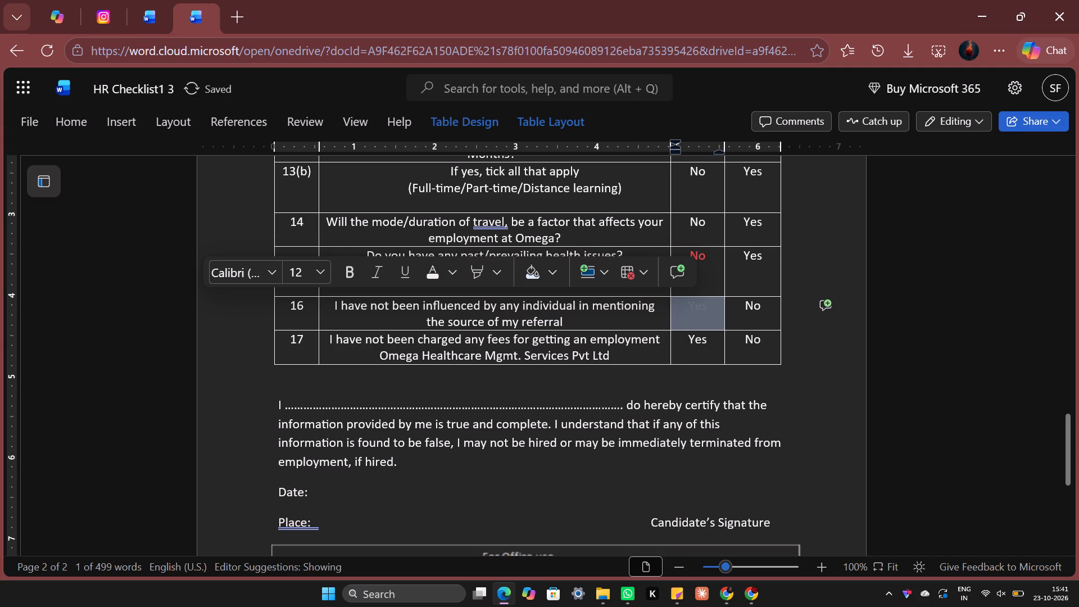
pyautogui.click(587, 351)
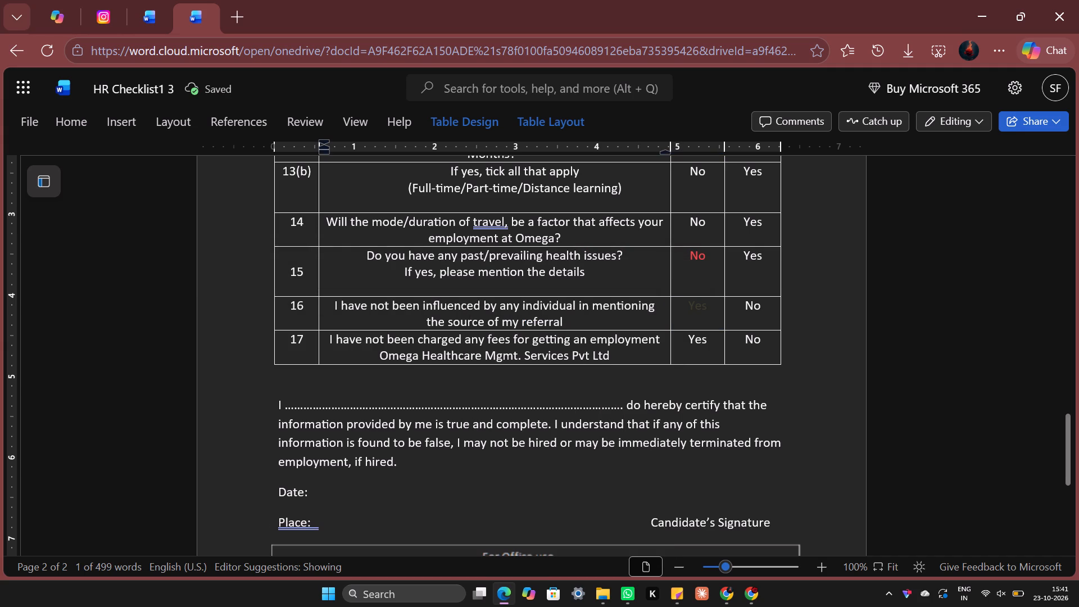
# Reset the font colour of the "Yes" answer for question 16 to Automatic.
pyautogui.doubleClick(691, 306)
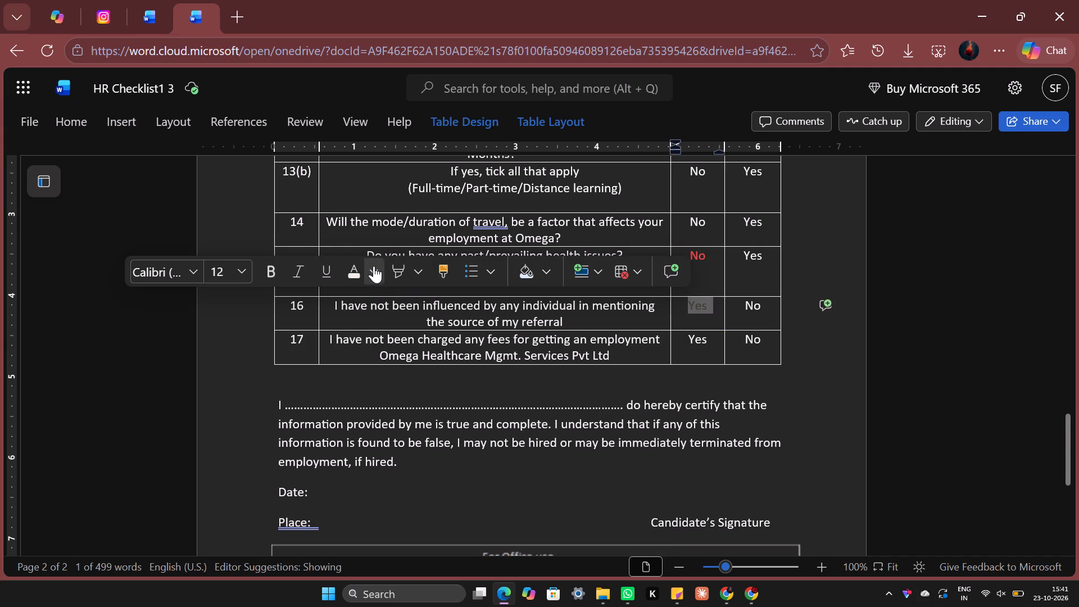
pyautogui.click(374, 266)
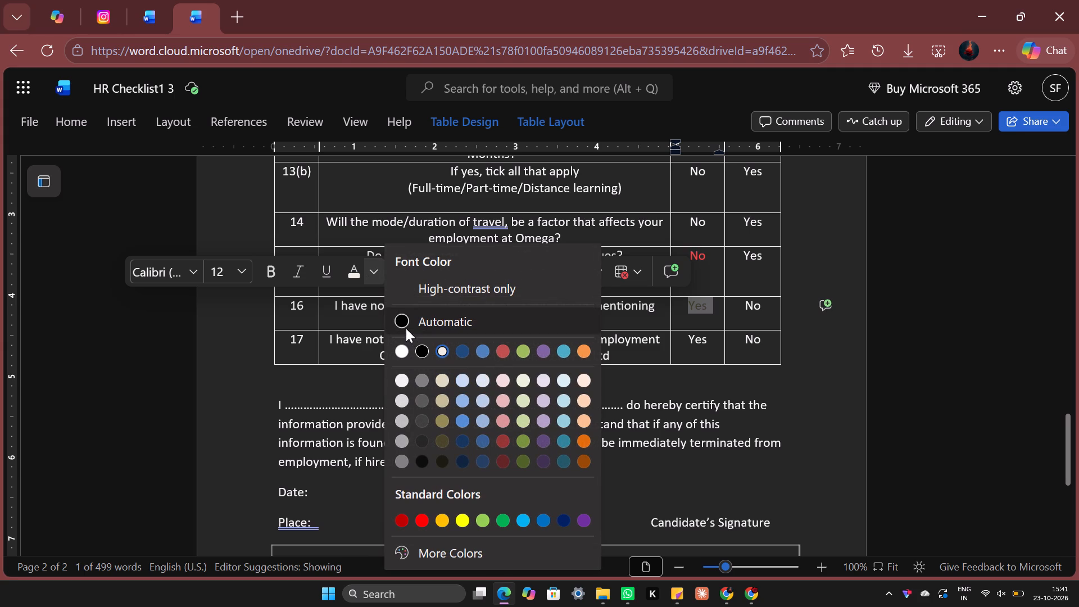
pyautogui.click(398, 346)
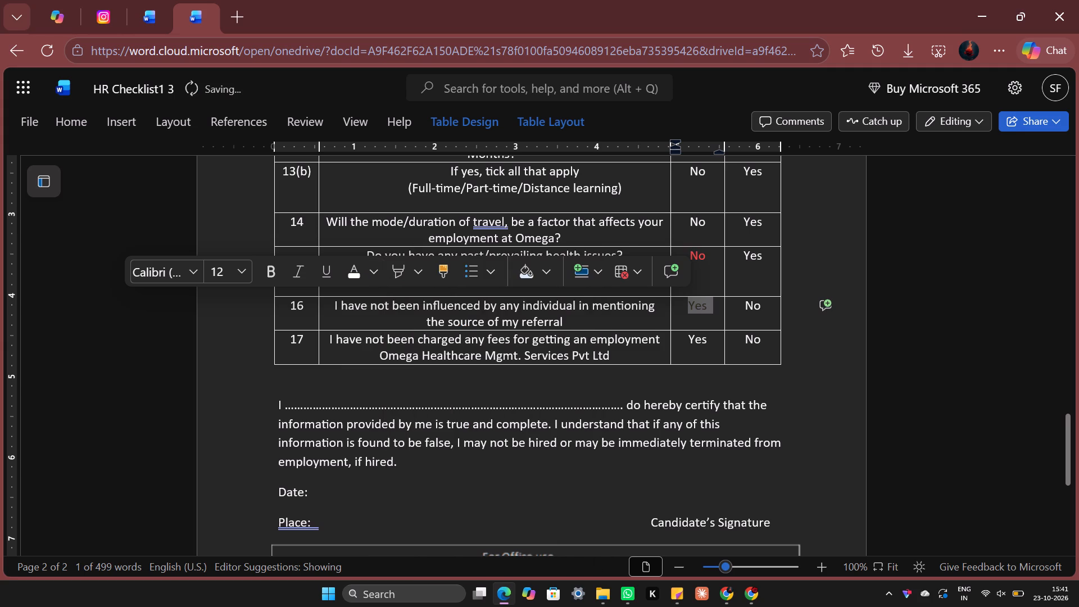
pyautogui.click(375, 274)
pyautogui.click(428, 322)
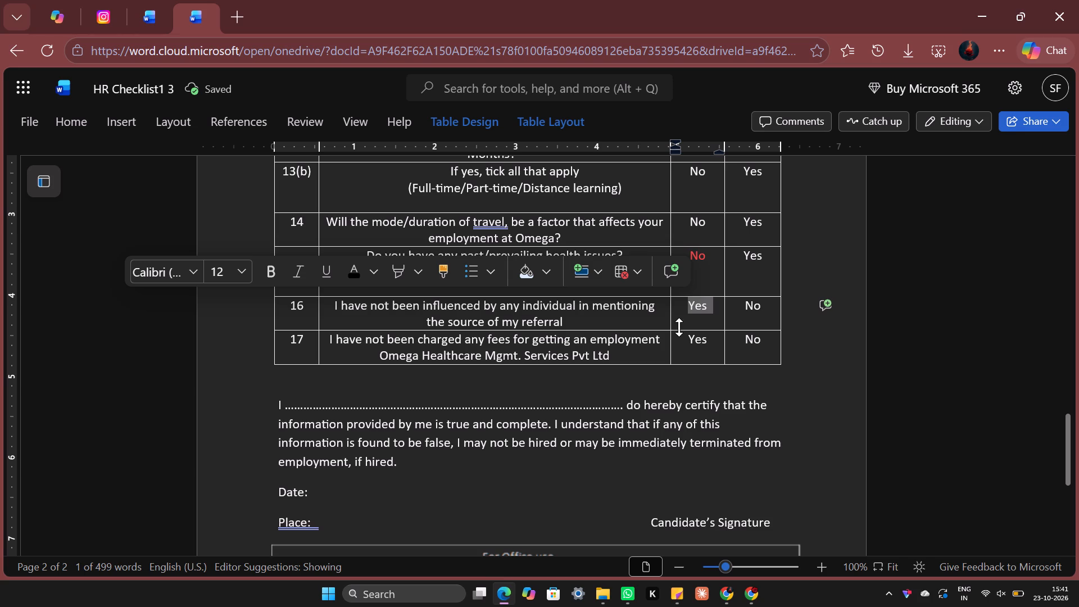
# Set the font colour of the "Yes" answer for question 17, about not being charged any fees, to Dark Red.
pyautogui.click(698, 337)
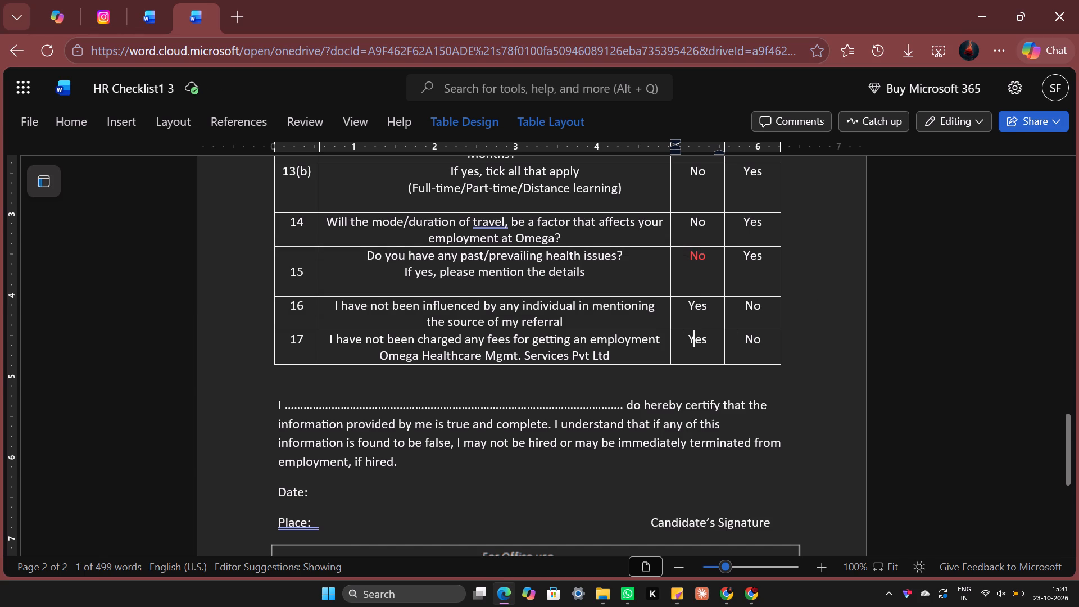
pyautogui.scroll(-1, 640, 512)
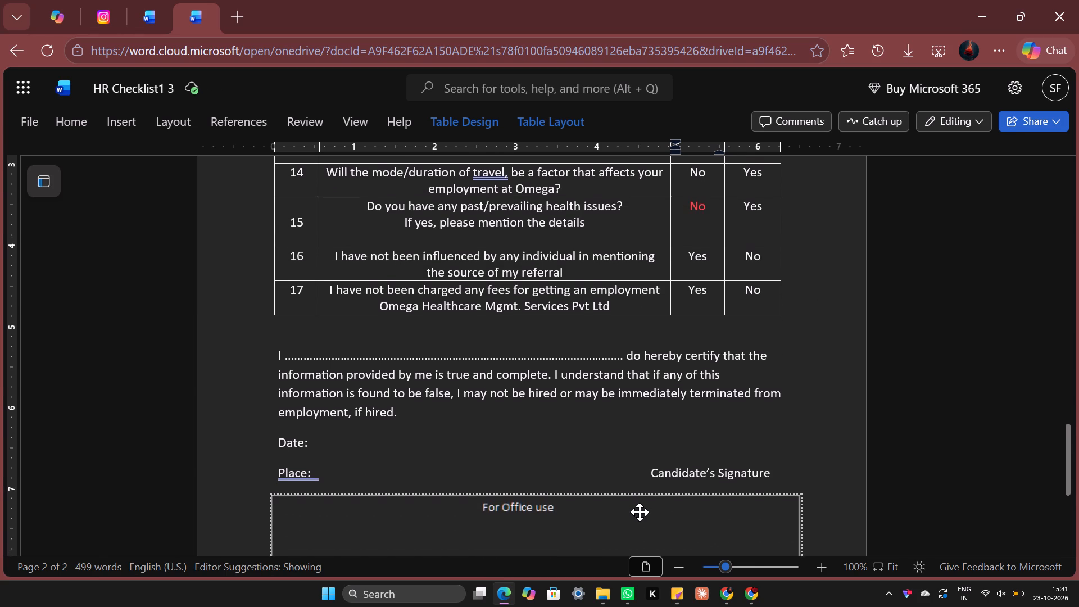
pyautogui.scroll(-1, 640, 512)
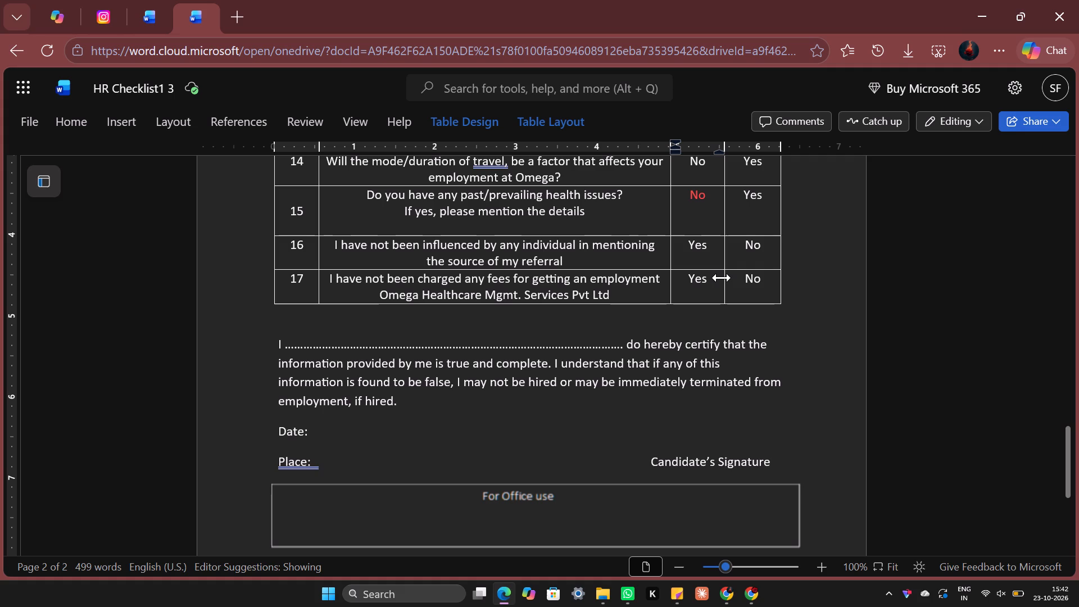
pyautogui.doubleClick(691, 280)
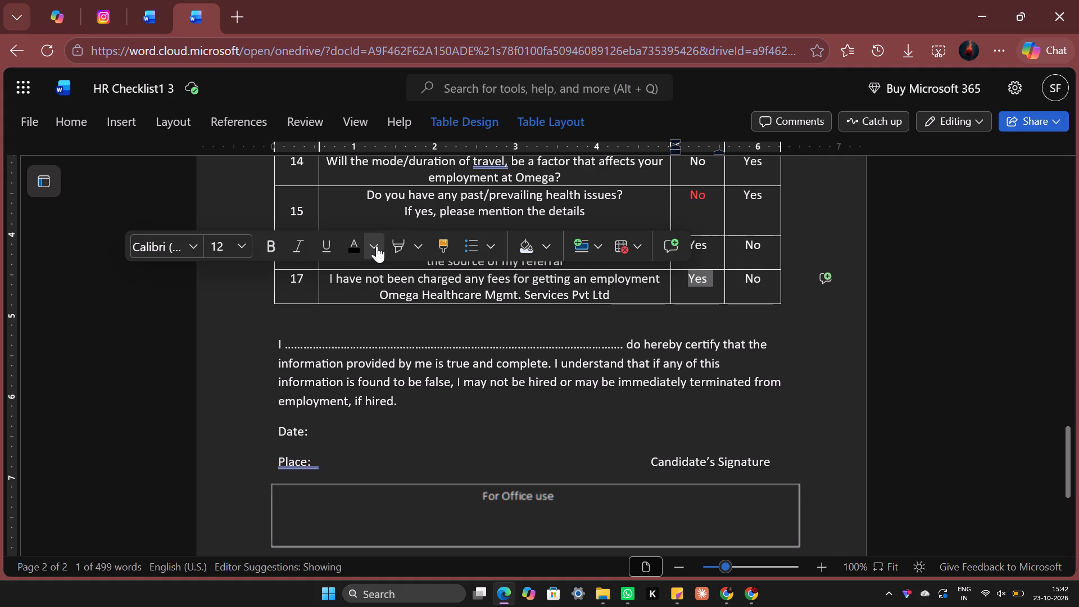
pyautogui.click(377, 246)
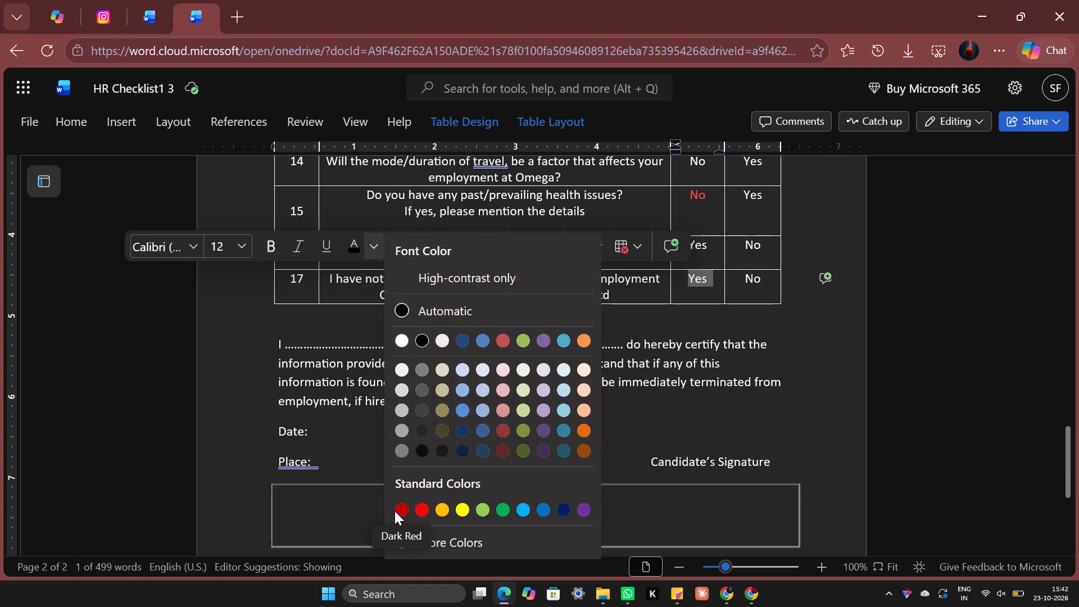
pyautogui.click(404, 513)
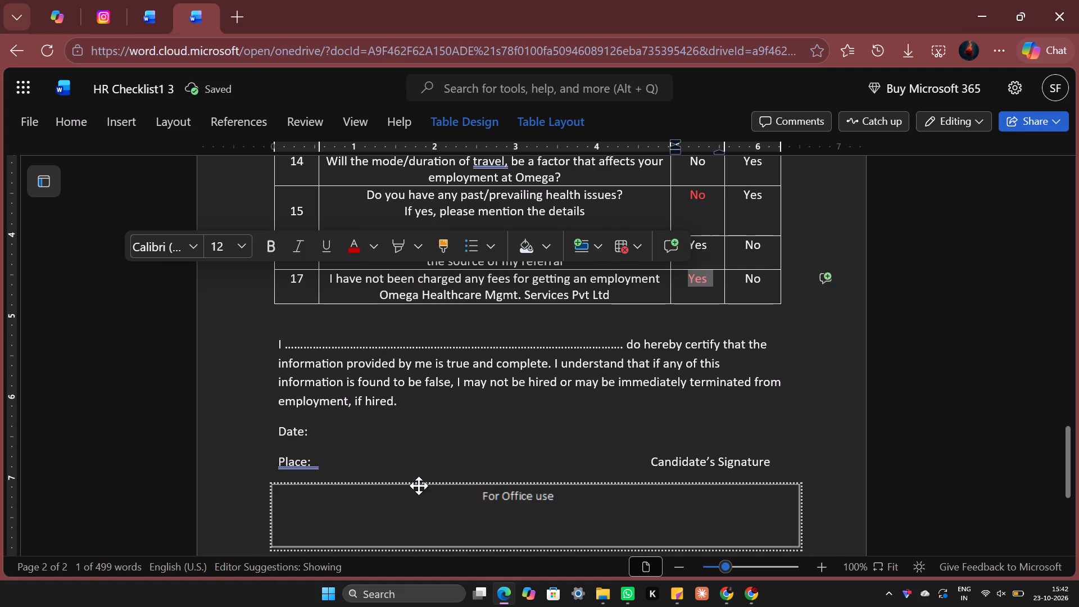
pyautogui.click(422, 438)
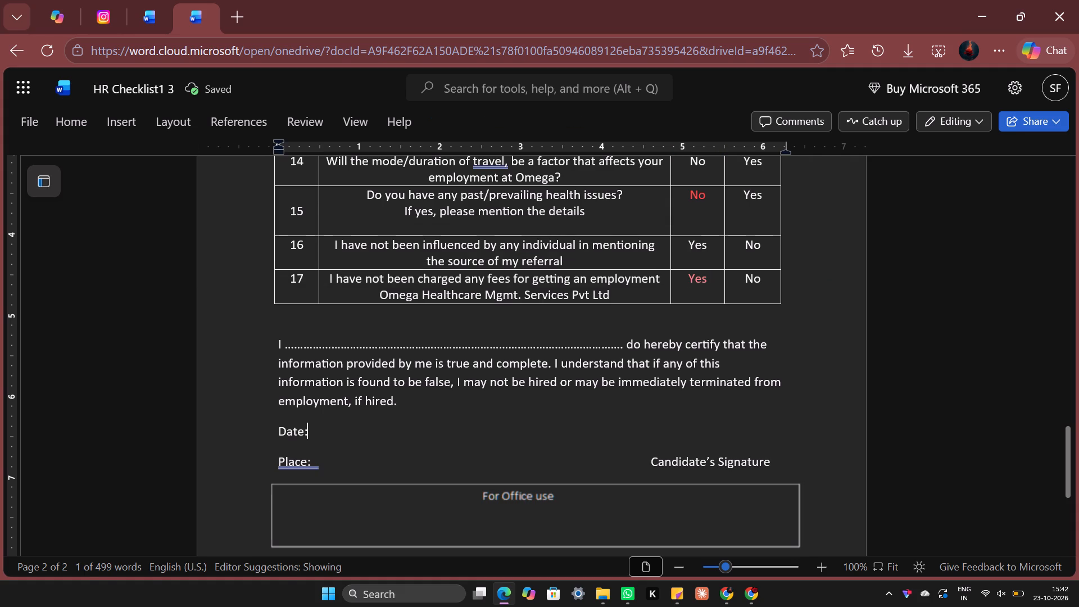
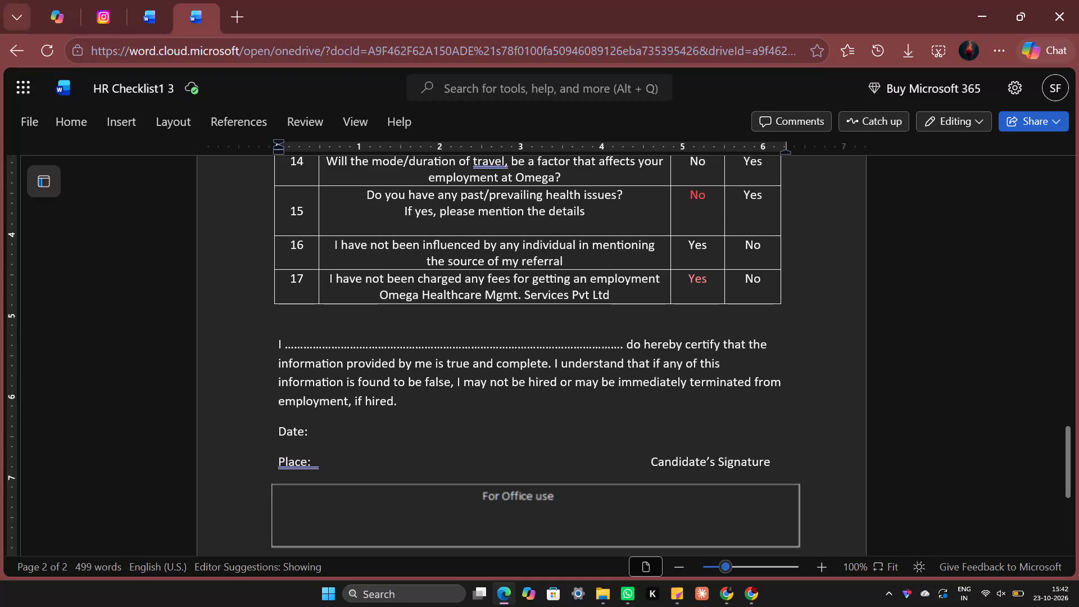
# Insert an extra blank line between the question table and the declaration paragraph.
pyautogui.click(405, 332)
pyautogui.click(332, 335)
pyautogui.tripleClick(332, 335)
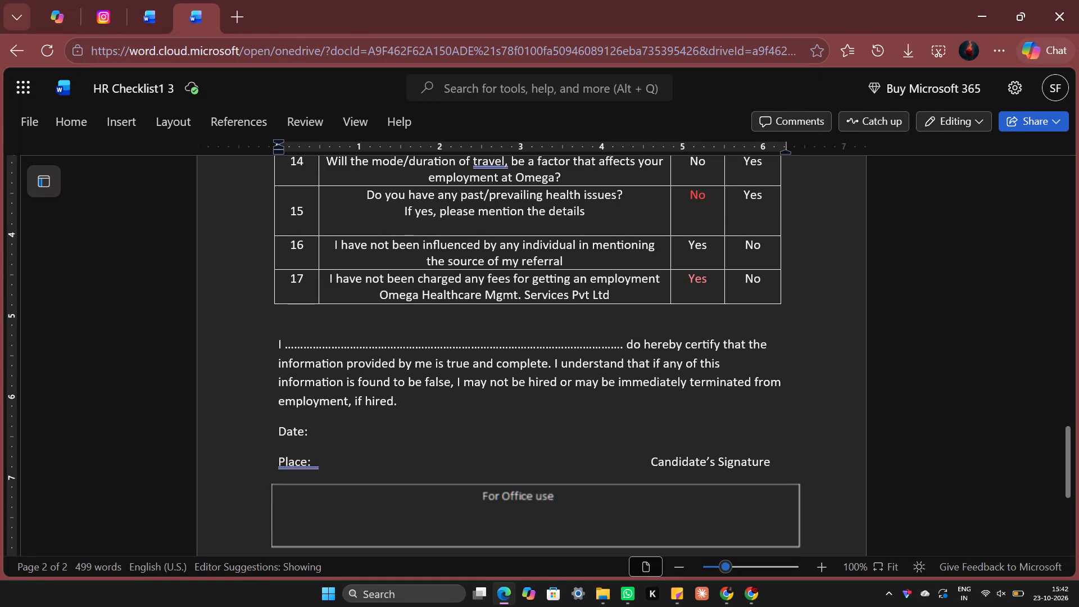
pyautogui.click(332, 335)
pyautogui.press('Return')
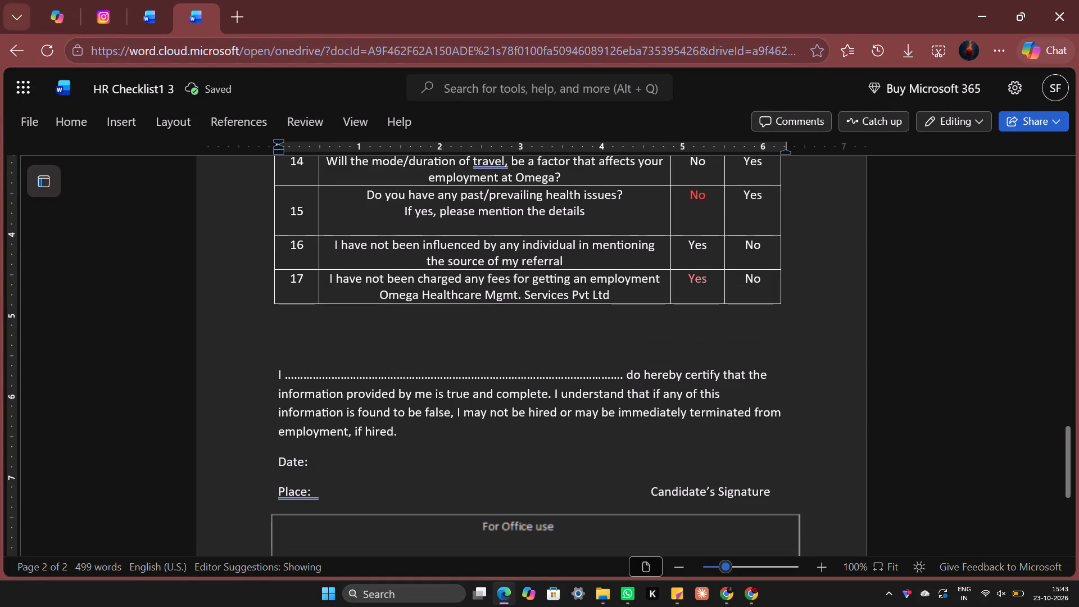
pyautogui.press('Tab')
# Enter the candidate's full name within the dotted blank of the declaration paragraph.
pyautogui.doubleClick(324, 369)
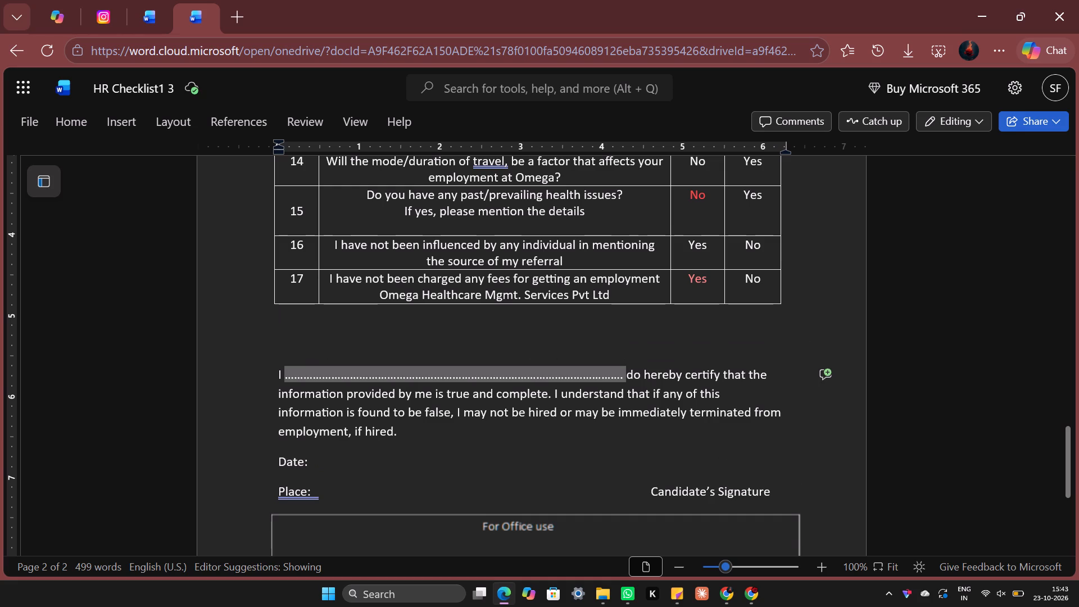
pyautogui.click(324, 369)
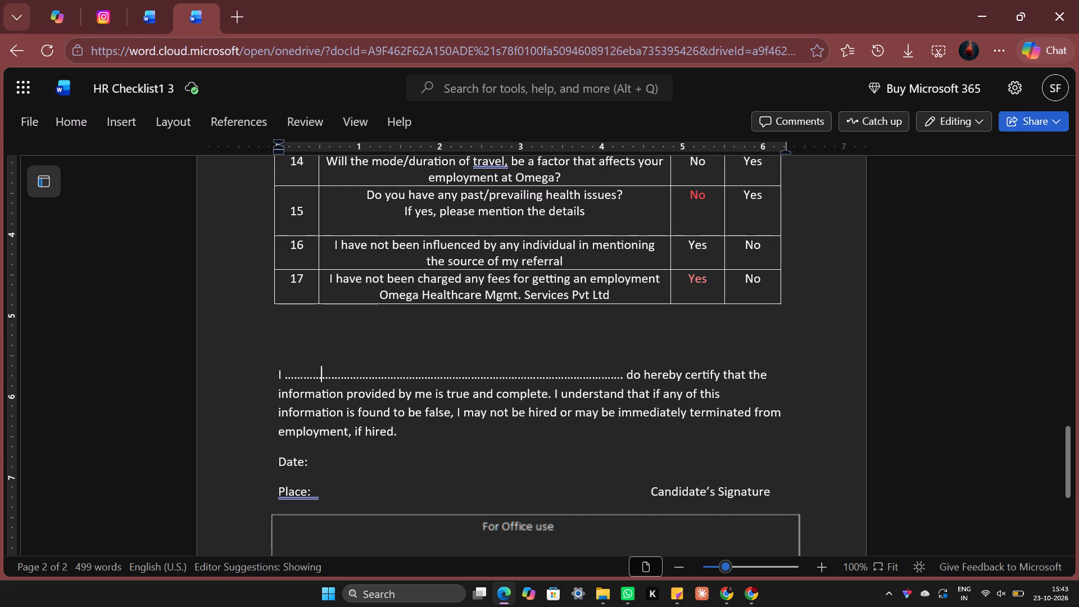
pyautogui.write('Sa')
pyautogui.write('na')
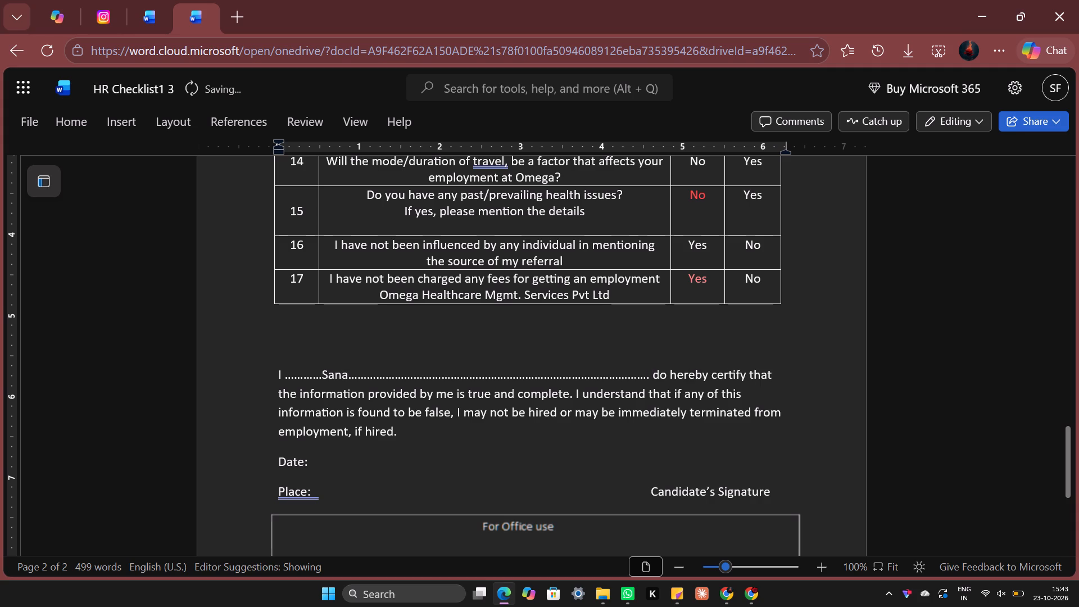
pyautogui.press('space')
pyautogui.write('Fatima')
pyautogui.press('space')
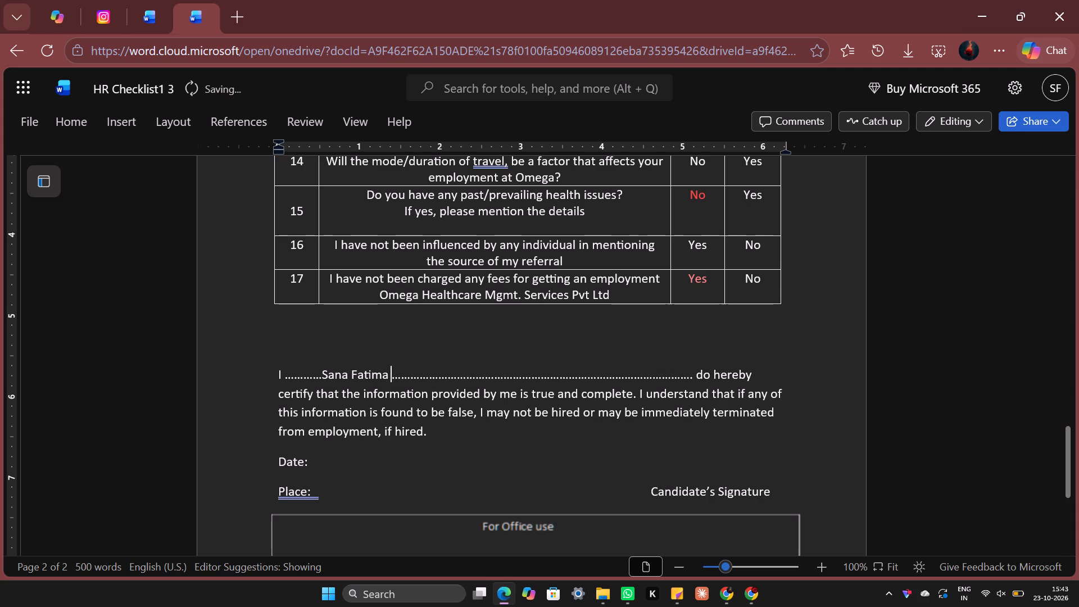
# Delete all the dots that follow the candidate's name in the declaration paragraph.
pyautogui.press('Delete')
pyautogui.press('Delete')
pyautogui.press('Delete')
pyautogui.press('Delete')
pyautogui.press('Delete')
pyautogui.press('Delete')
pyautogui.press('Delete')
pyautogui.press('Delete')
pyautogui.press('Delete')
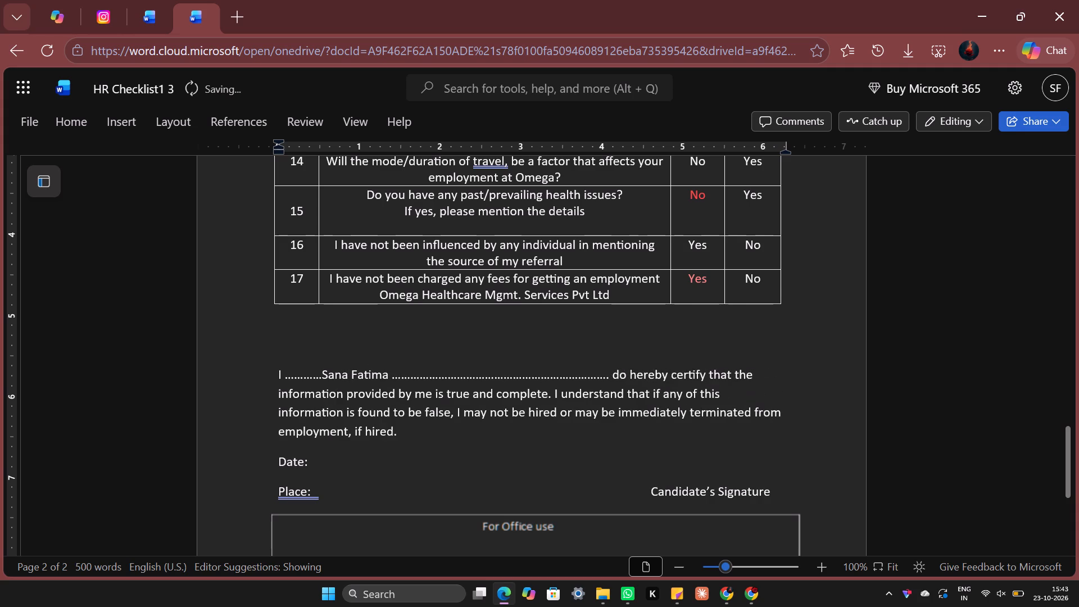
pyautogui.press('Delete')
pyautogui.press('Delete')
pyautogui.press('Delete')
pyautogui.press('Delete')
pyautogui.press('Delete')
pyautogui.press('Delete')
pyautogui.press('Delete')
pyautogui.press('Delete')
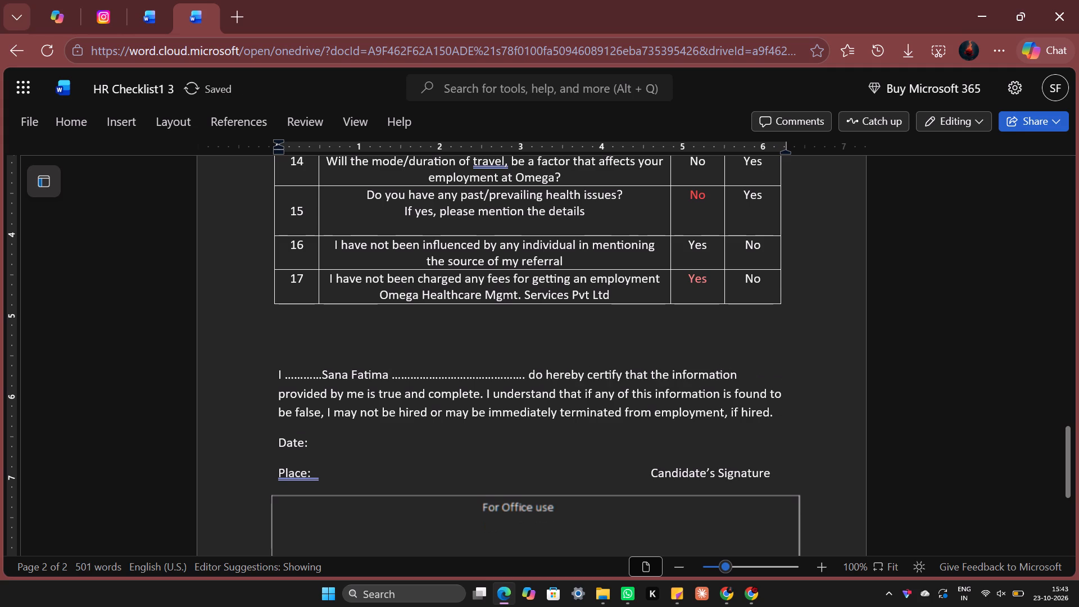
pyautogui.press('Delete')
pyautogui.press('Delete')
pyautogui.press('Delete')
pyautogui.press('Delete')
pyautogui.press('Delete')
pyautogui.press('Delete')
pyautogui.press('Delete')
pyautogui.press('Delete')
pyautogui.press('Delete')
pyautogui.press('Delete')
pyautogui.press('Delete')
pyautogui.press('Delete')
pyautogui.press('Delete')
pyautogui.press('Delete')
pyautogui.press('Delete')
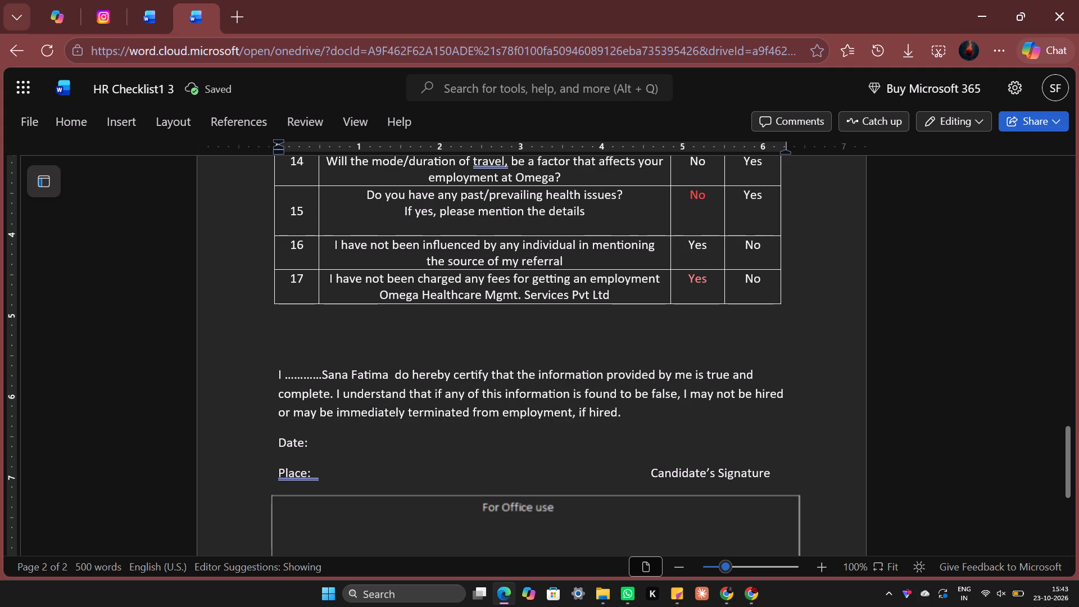
# Delete the dots between "I" and the candidate's name in the declaration paragraph.
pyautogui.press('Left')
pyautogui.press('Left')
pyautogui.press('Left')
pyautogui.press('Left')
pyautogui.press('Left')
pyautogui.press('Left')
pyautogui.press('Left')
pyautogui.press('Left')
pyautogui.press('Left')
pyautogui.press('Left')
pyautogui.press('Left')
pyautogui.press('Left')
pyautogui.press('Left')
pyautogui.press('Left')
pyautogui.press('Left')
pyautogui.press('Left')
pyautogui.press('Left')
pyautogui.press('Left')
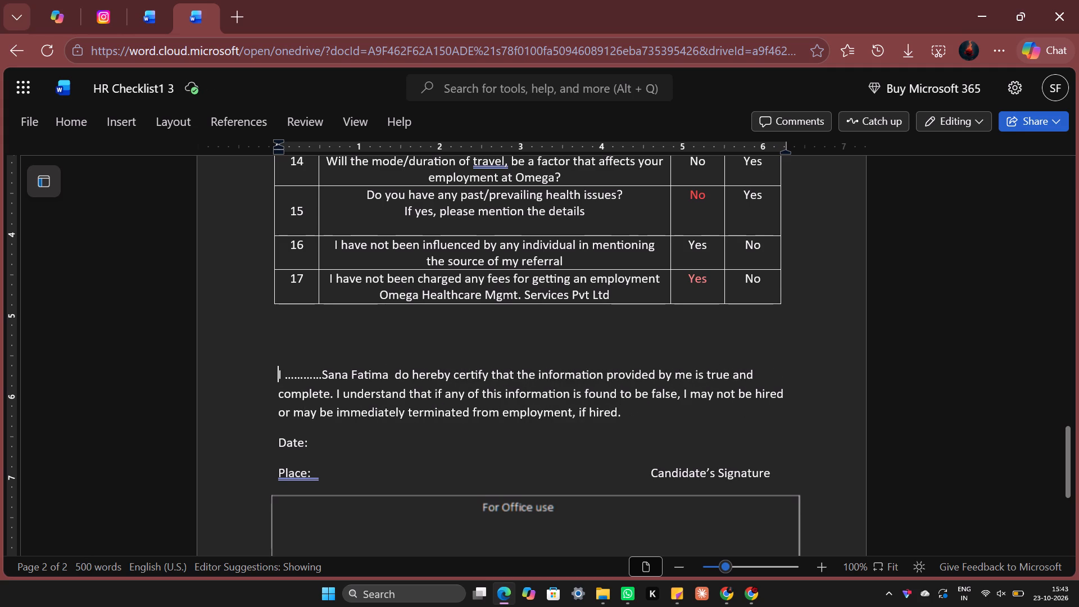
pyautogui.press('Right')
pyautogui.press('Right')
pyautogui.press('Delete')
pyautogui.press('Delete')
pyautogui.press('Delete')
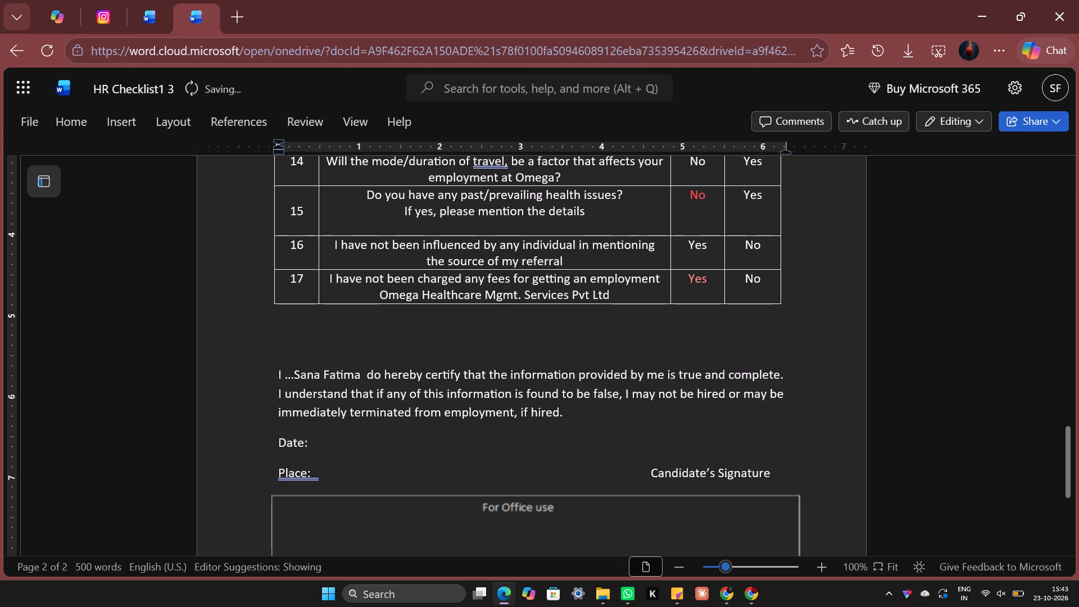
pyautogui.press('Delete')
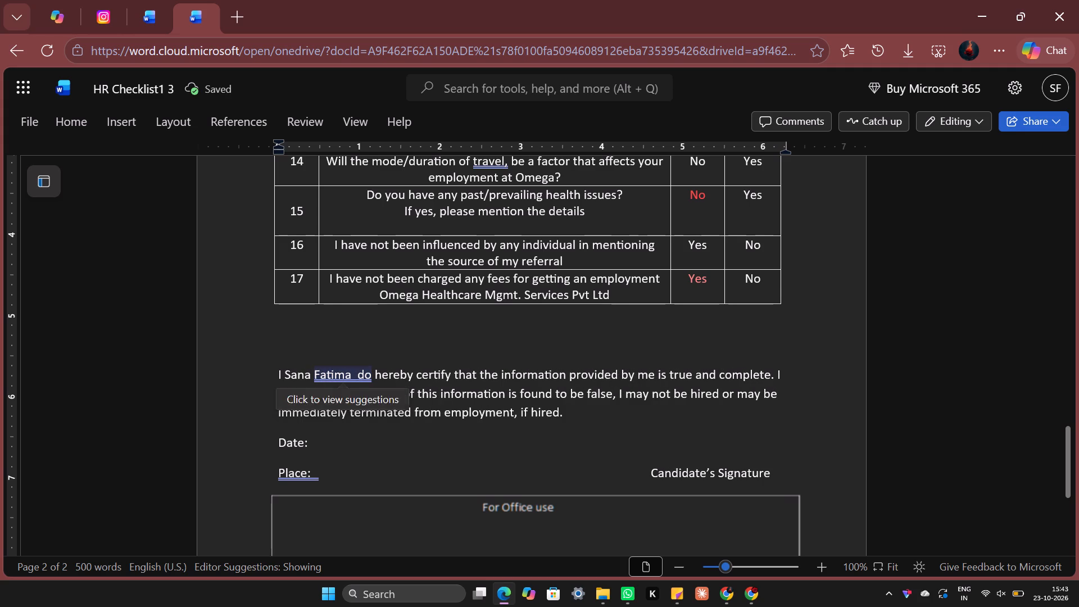
# Accept the grammar suggestion to leave one space between the candidate's name and "do" in the declaration.
pyautogui.click(359, 375)
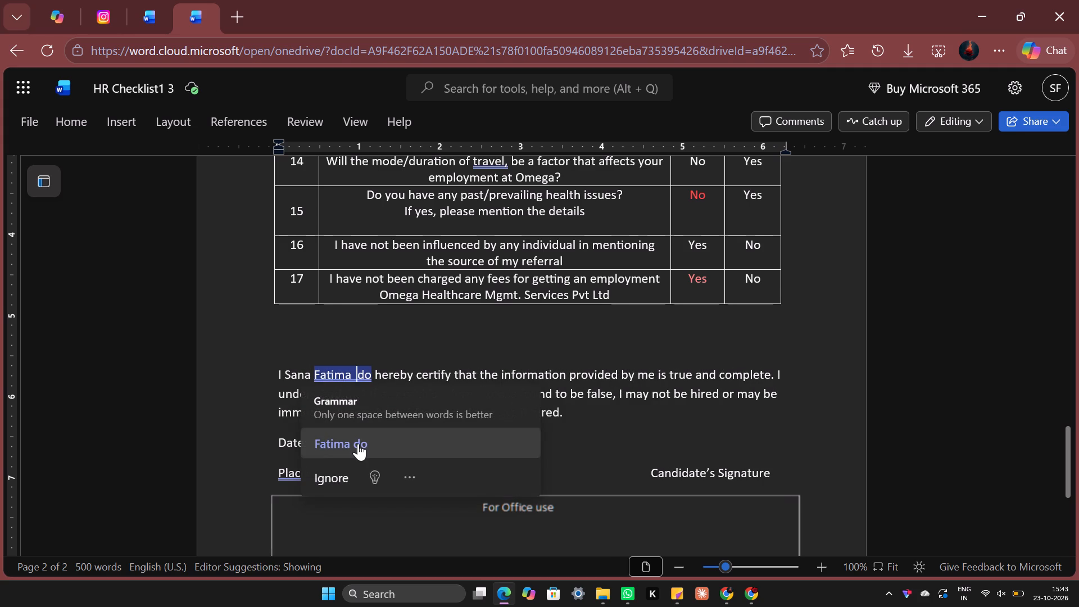
pyautogui.click(358, 443)
pyautogui.click(270, 338)
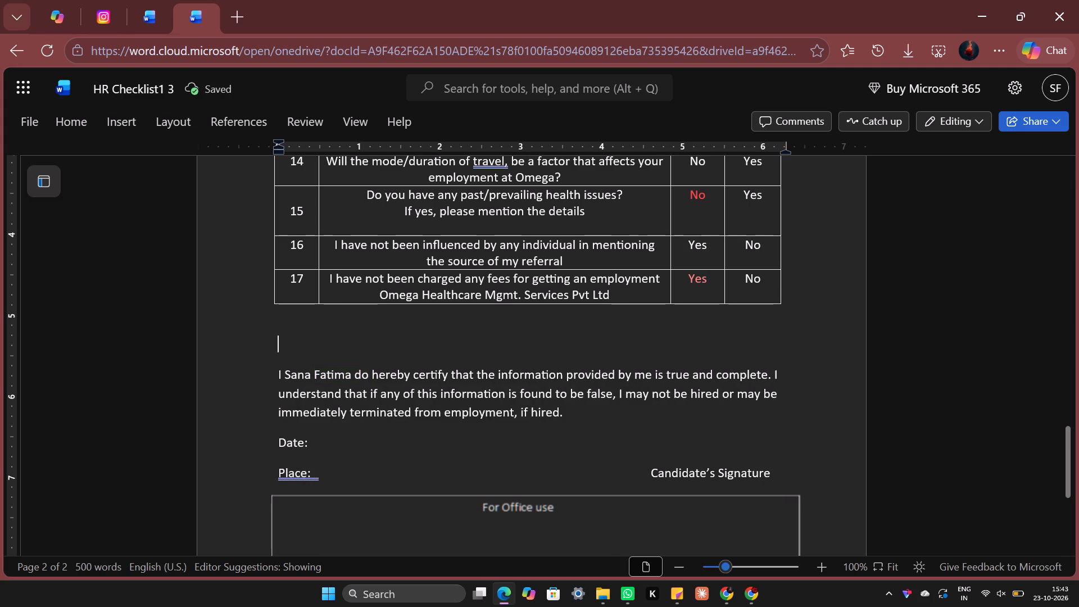
# Make the candidate's full name in the declaration paragraph bold.
pyautogui.doubleClick(294, 378)
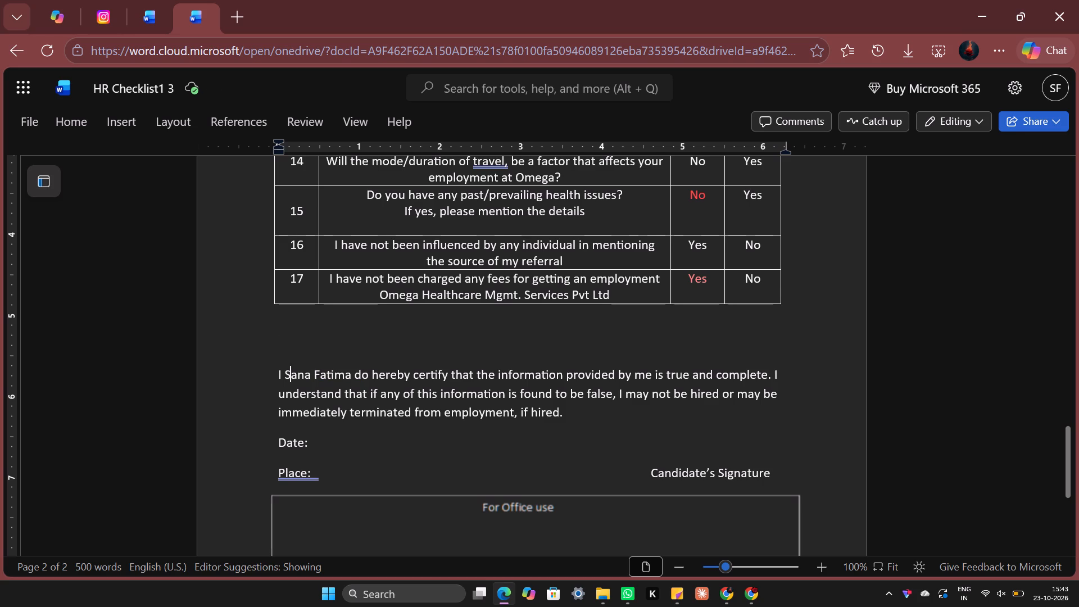
pyautogui.hotkey('shift', 'Right')
pyautogui.hotkey('shift', 'Right')
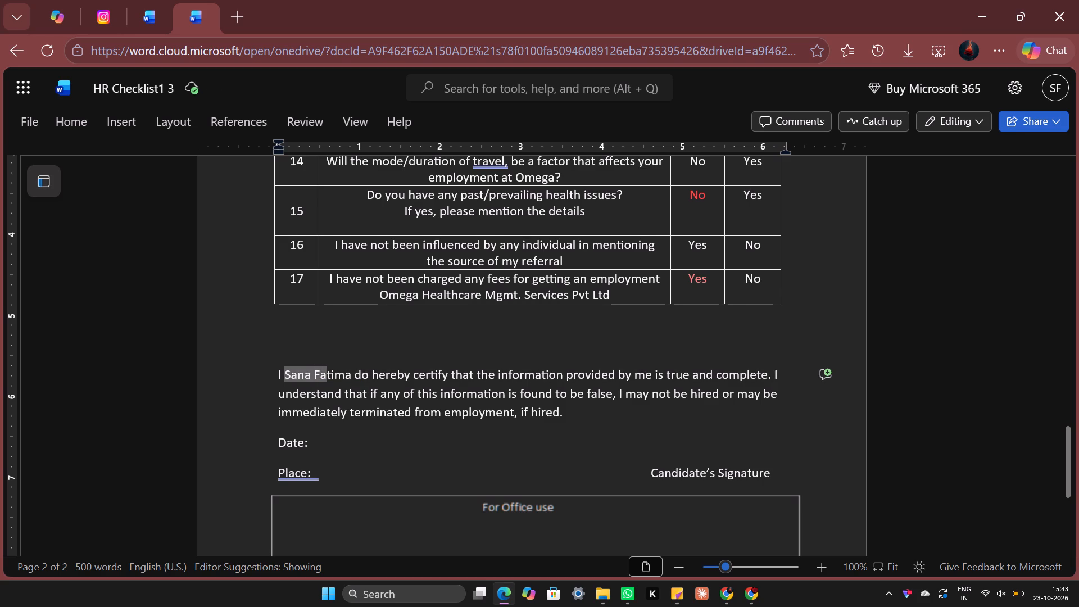
pyautogui.hotkey('shift', 'Right')
pyautogui.hotkey('shift', 'Right')
pyautogui.hotkey('shift', 'Right')
pyautogui.hotkey('shift', 'Right')
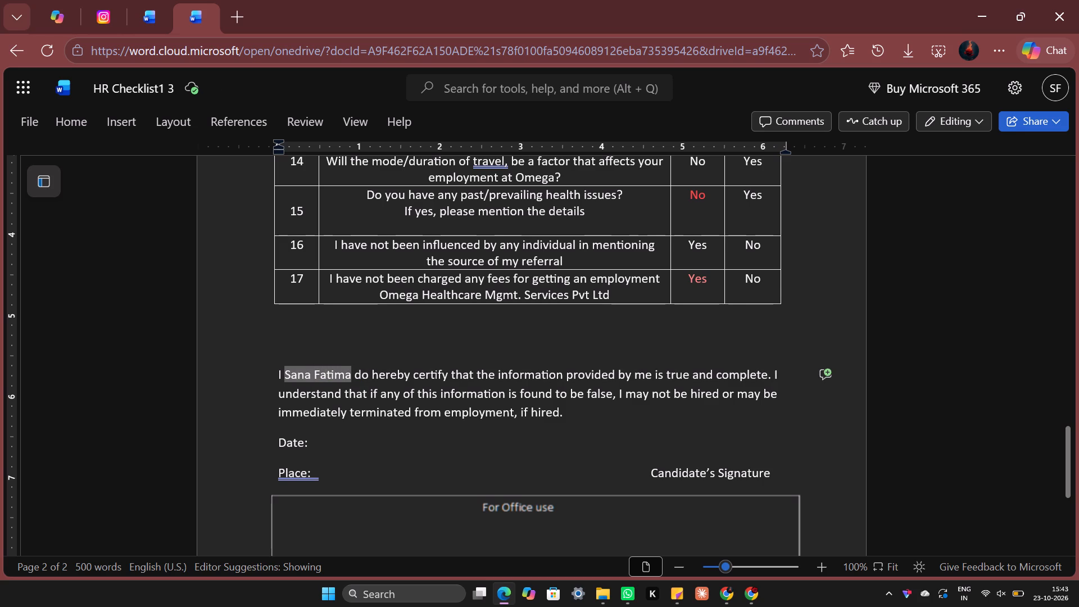
pyautogui.keyDown('ctrl'); pyautogui.click(294, 378); pyautogui.keyUp('ctrl')
pyautogui.hotkey('ctrl', 'b')
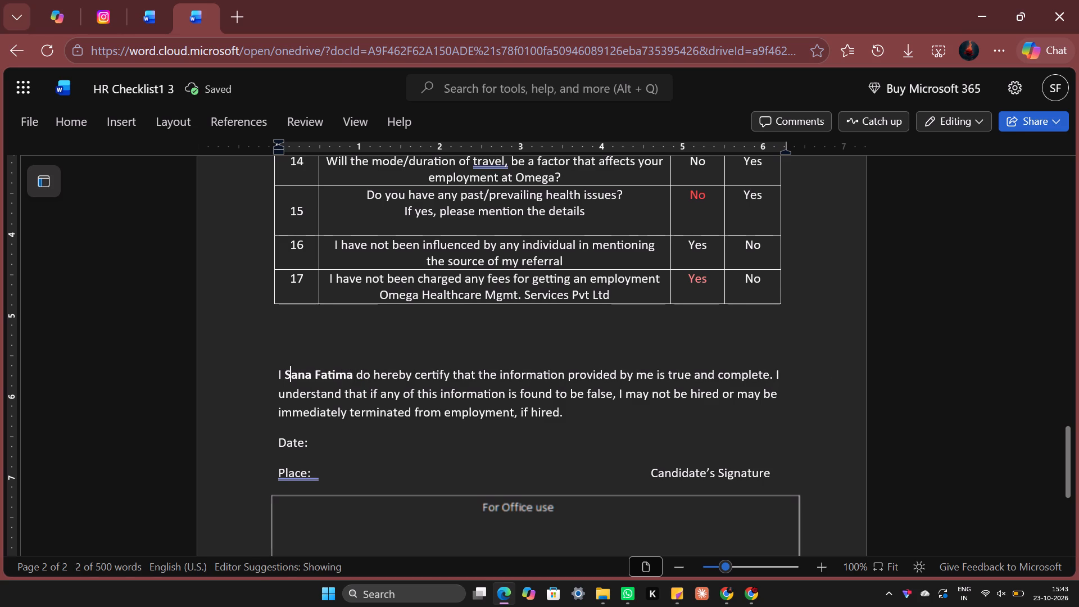
# Underline the candidate's full name in the declaration paragraph.
pyautogui.press('Left')
pyautogui.hotkey('ctrl', 'shift', 'Right')
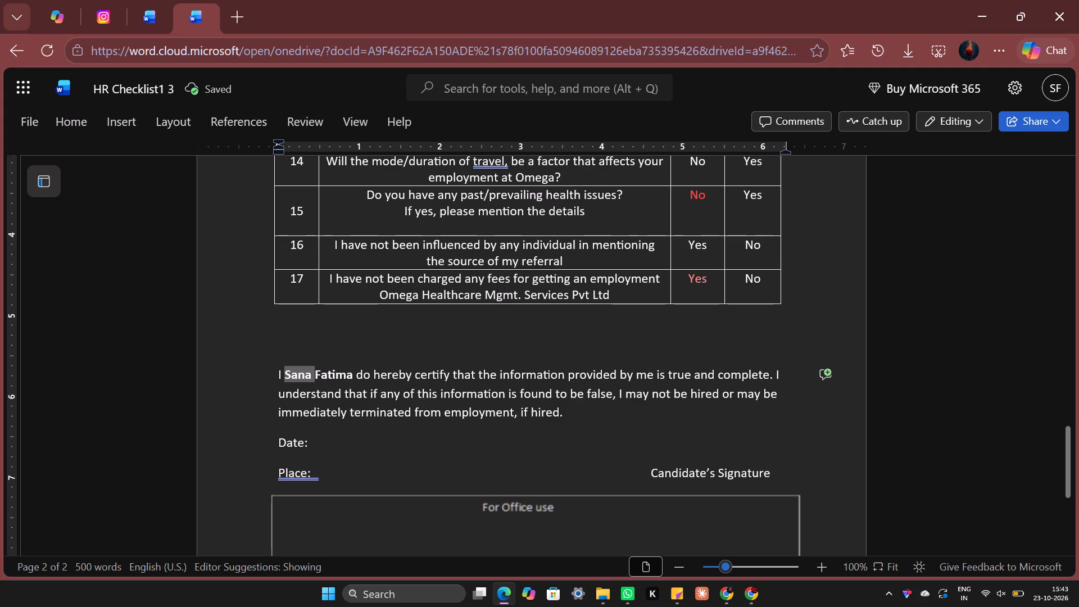
pyautogui.hotkey('ctrl', 'shift', 'Right')
pyautogui.hotkey('ctrl', 'u')
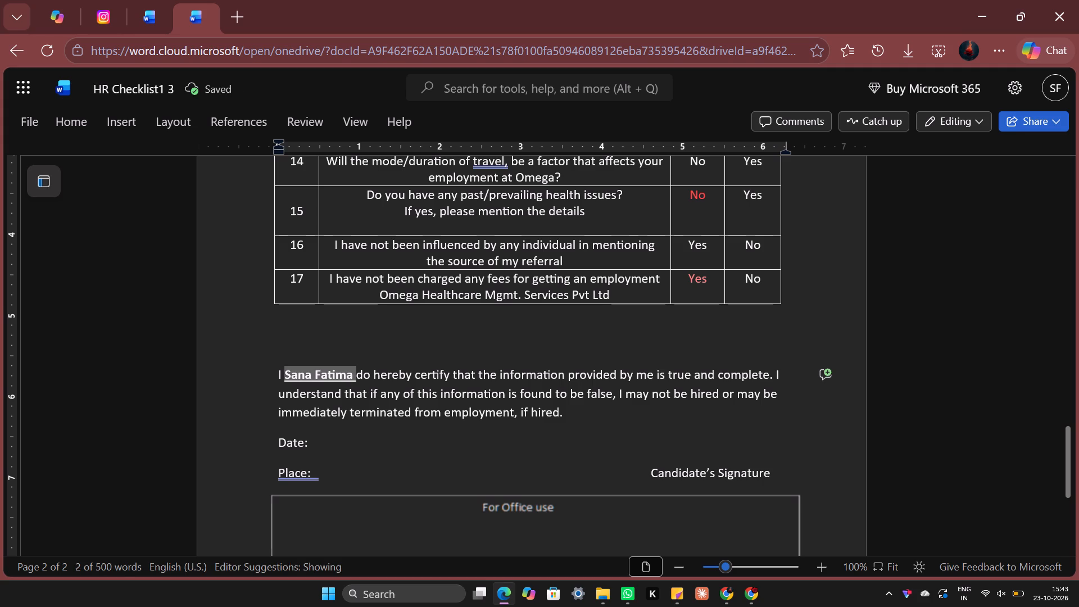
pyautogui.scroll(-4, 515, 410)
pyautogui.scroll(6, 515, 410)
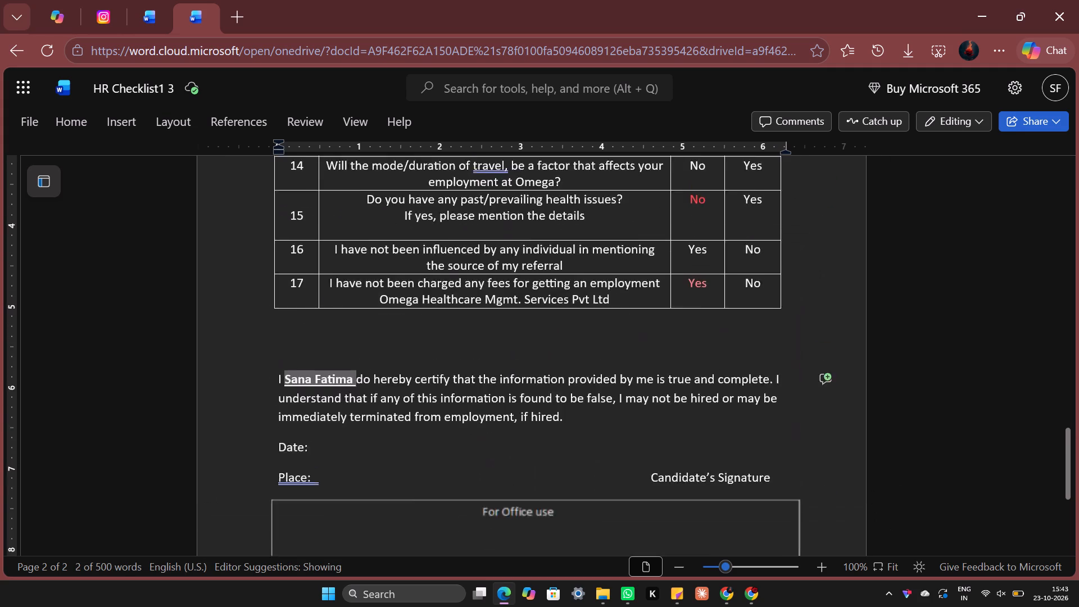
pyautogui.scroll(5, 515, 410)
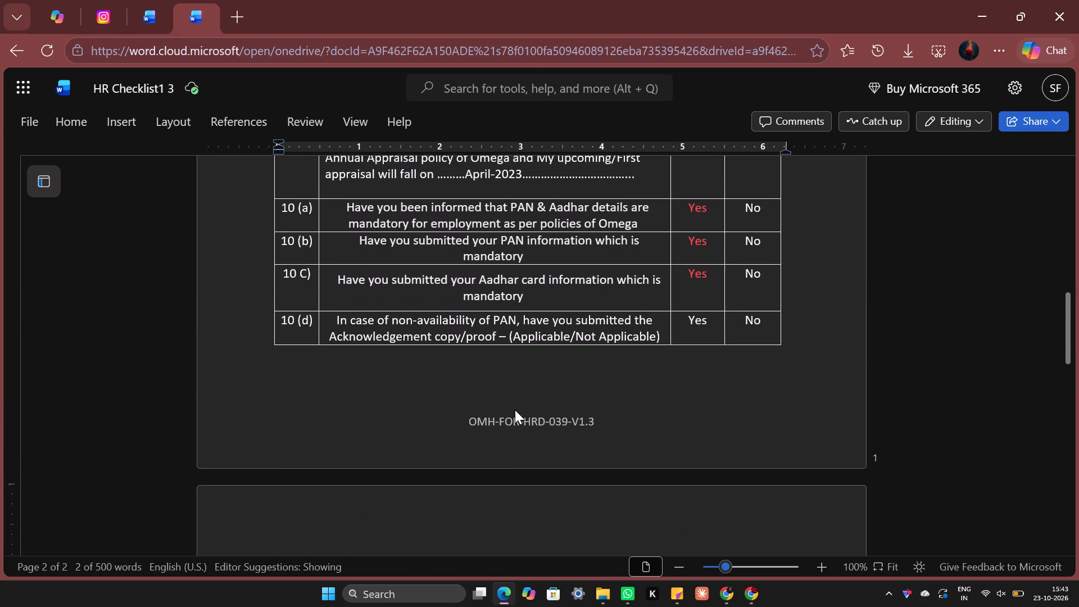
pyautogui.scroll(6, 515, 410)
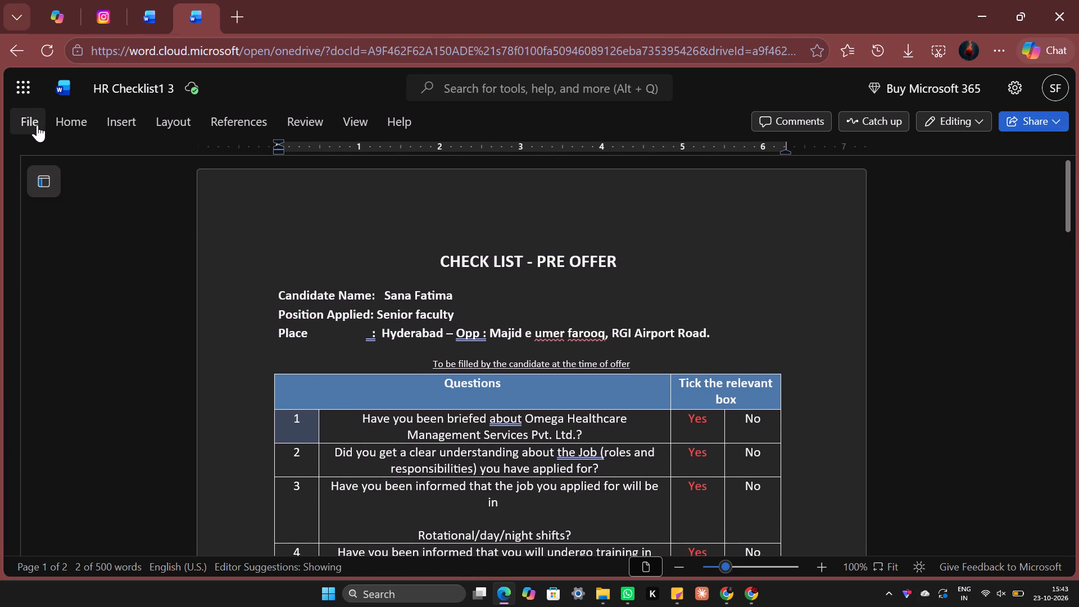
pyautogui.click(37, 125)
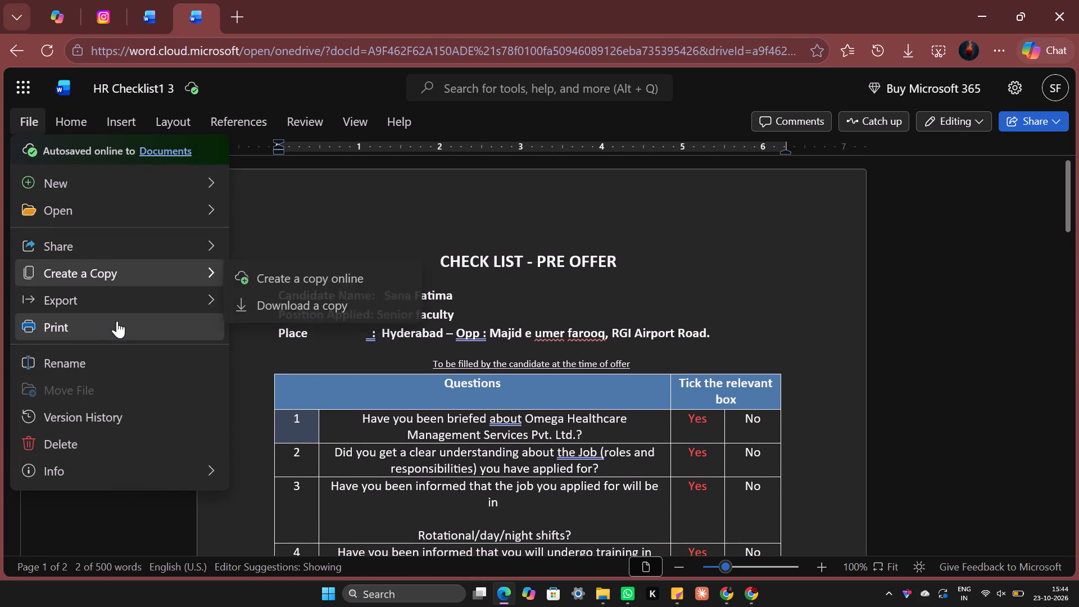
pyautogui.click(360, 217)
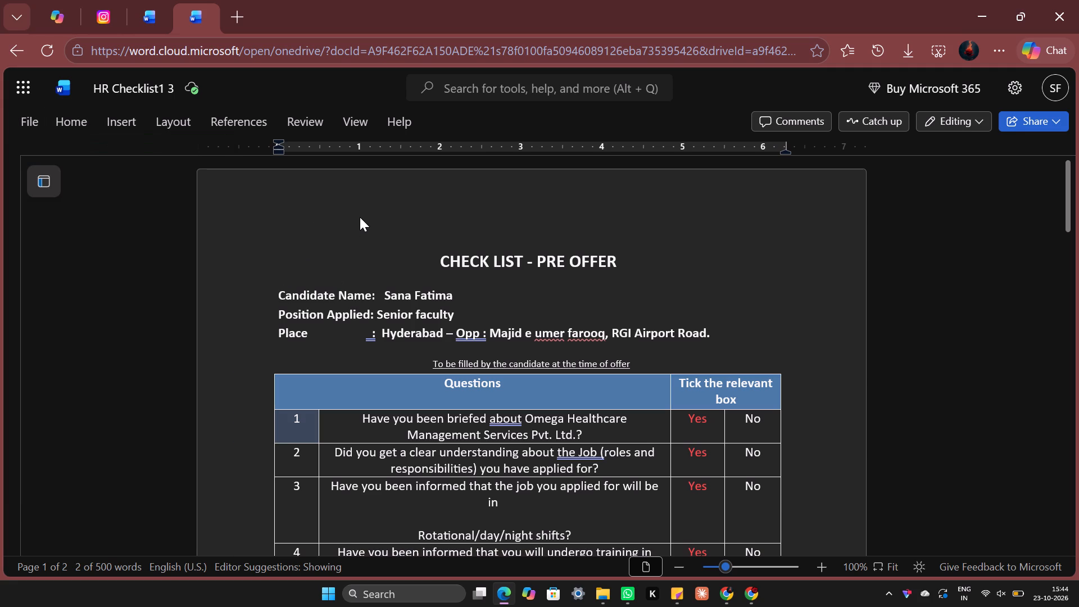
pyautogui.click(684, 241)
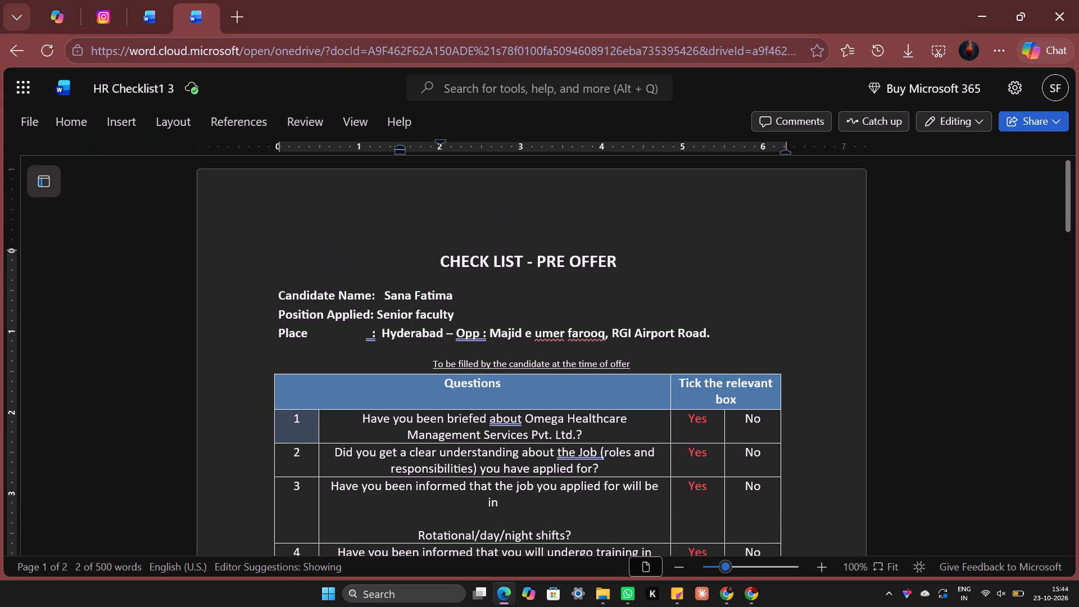
# Accept the suggested capitalised spellings for the two flagged words of the landmark name in the Place line.
pyautogui.click(554, 334)
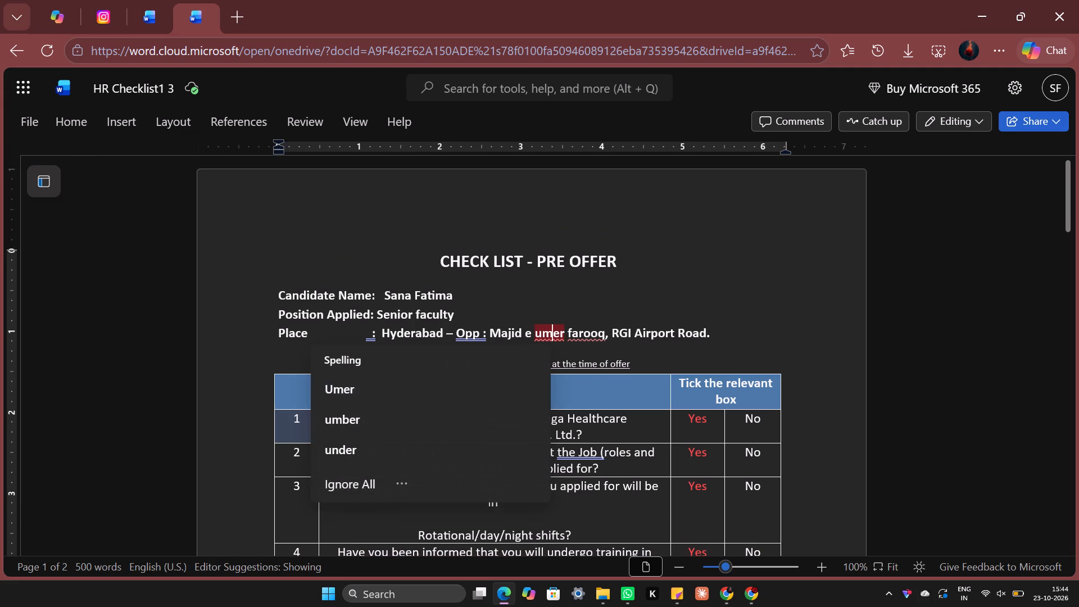
pyautogui.click(409, 397)
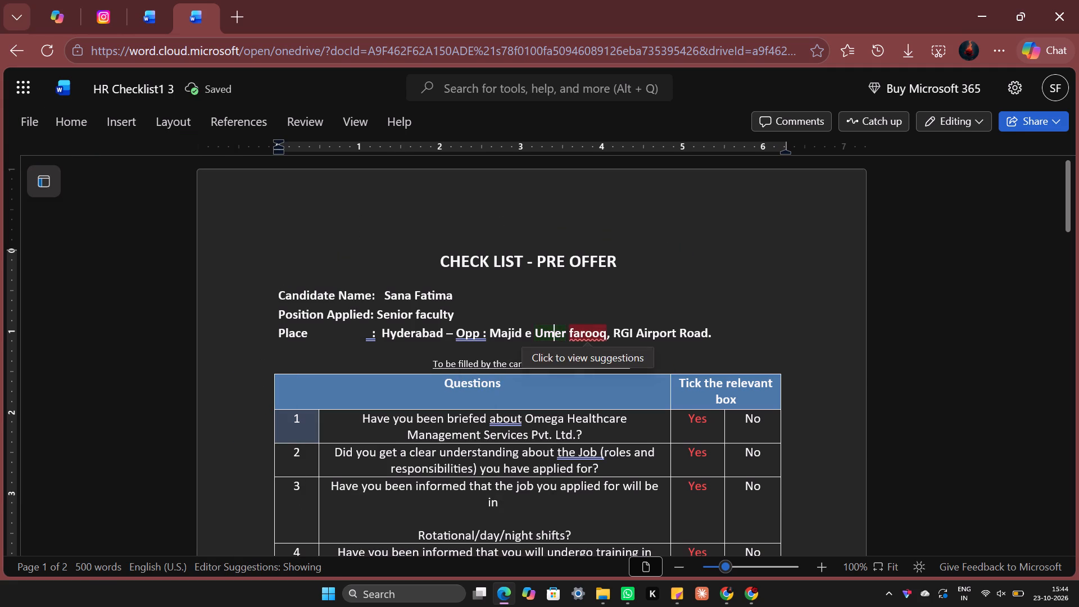
pyautogui.click(582, 334)
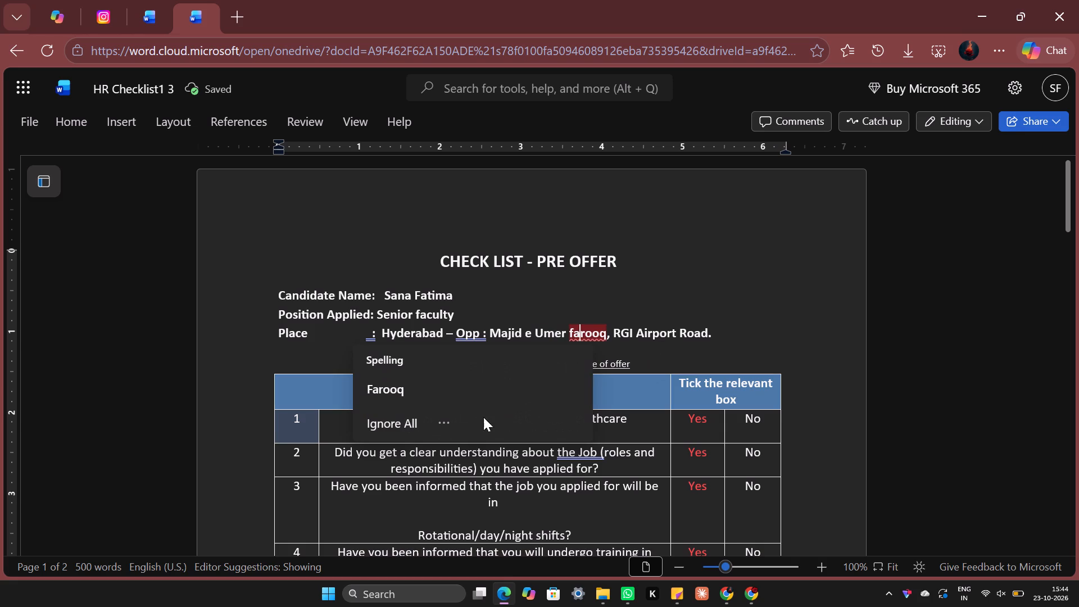
pyautogui.click(494, 397)
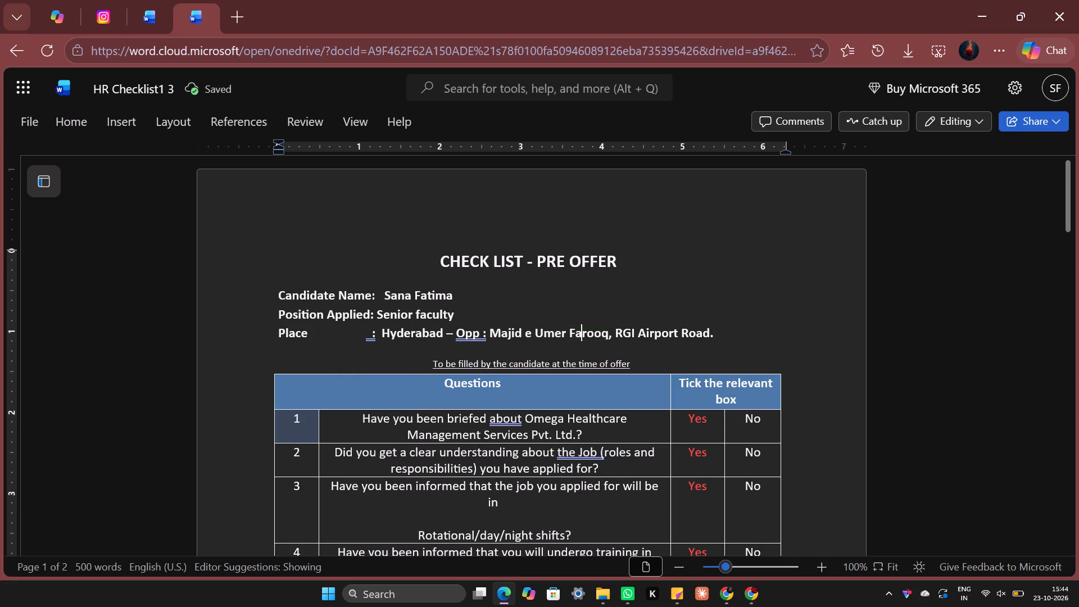
# Save the checklist document.
pyautogui.click(769, 360)
pyautogui.hotkey('ctrl', 's')
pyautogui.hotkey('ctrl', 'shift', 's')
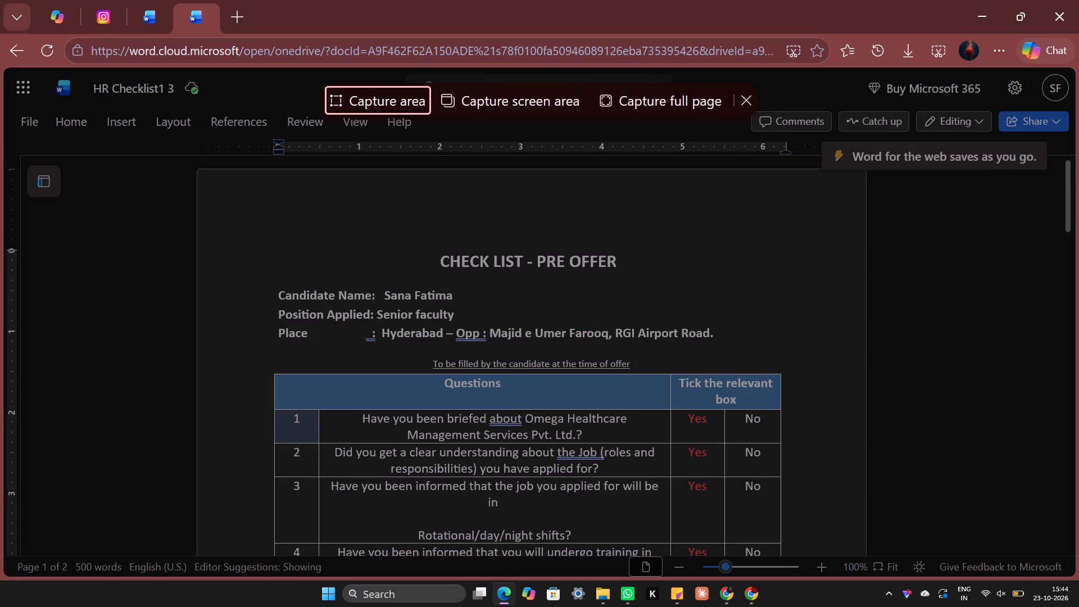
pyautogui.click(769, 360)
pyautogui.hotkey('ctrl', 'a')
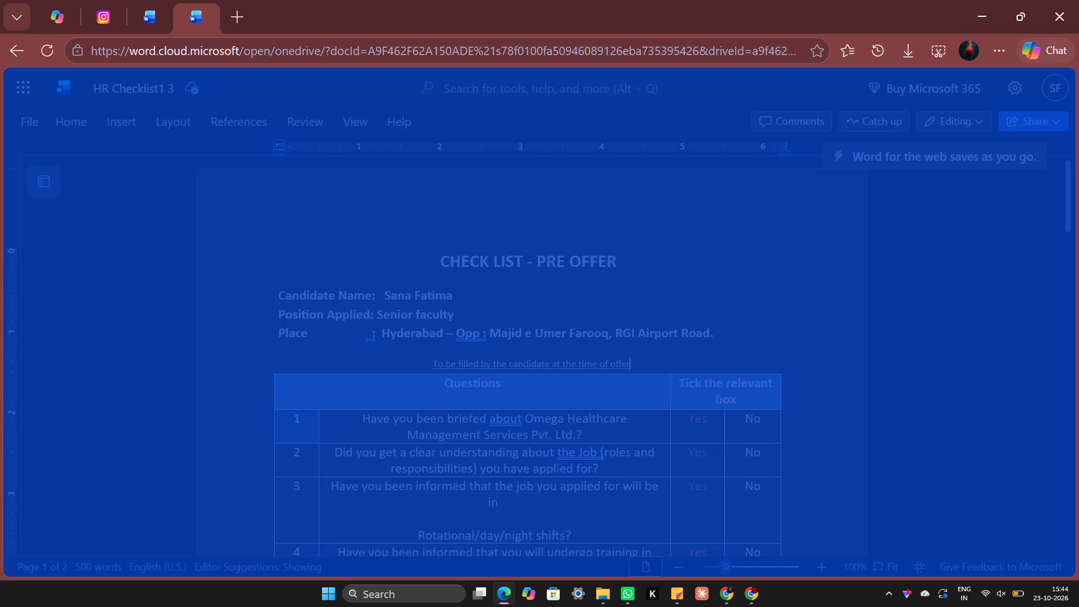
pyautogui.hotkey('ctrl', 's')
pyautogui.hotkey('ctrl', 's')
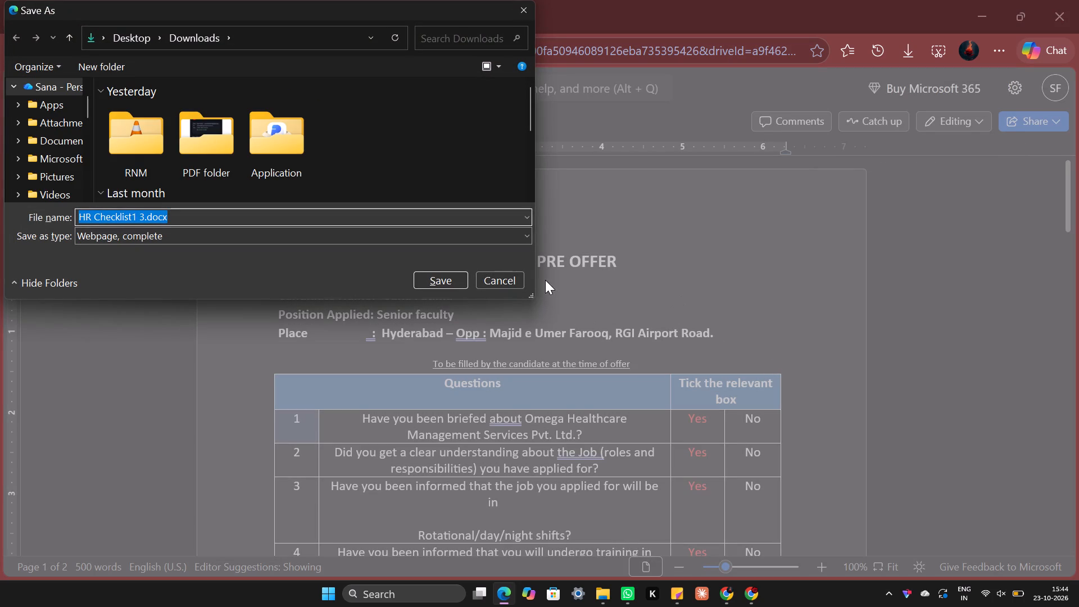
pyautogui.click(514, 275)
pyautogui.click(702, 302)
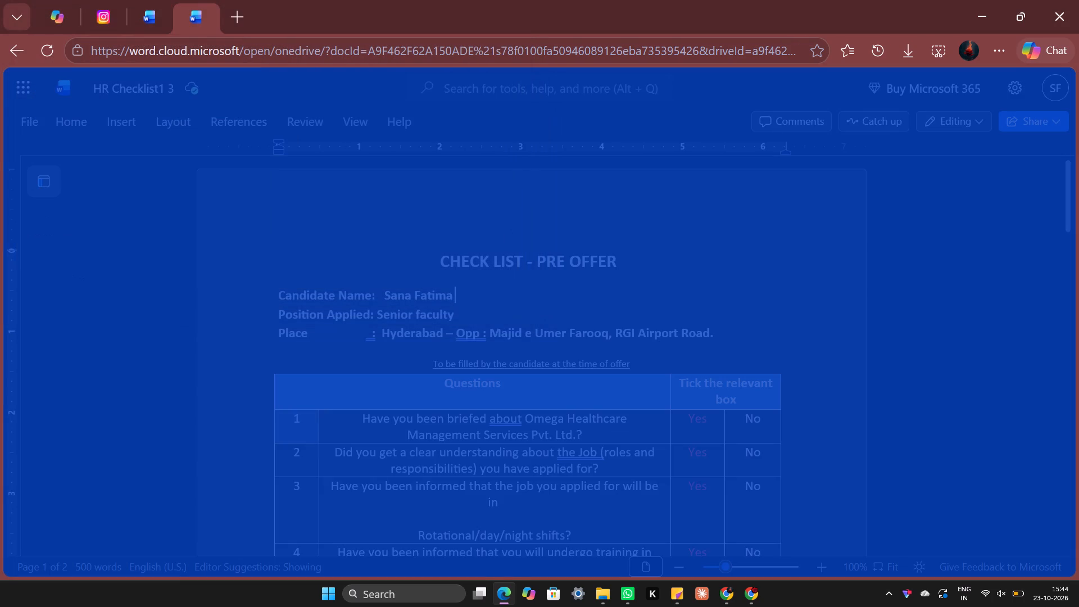
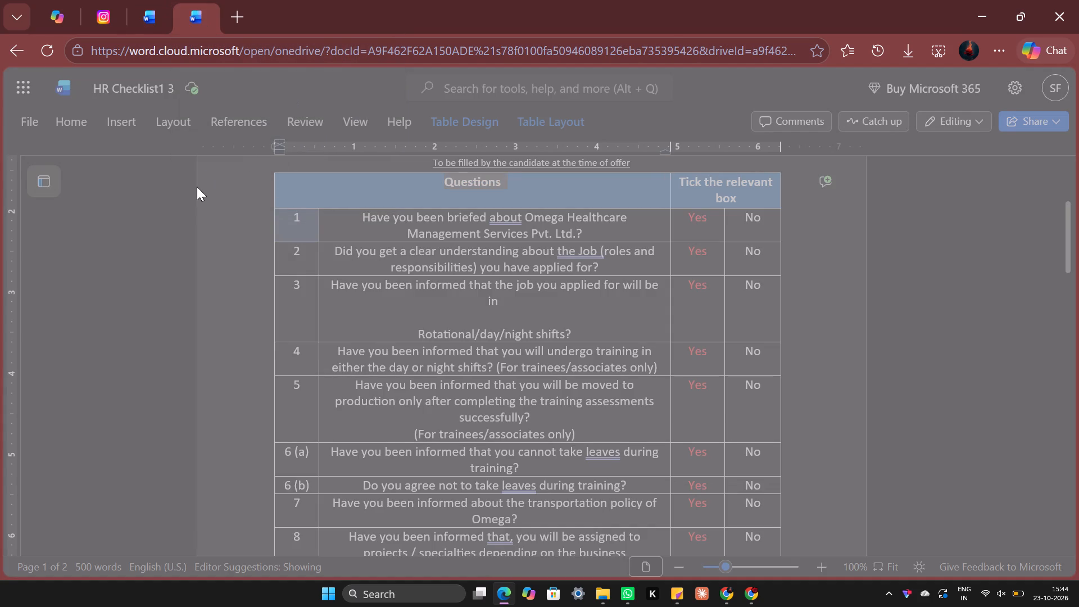
# Look over the checklist from the closing office-use box back up to the candidate details.
pyautogui.click(284, 282)
pyautogui.scroll(-5, 284, 282)
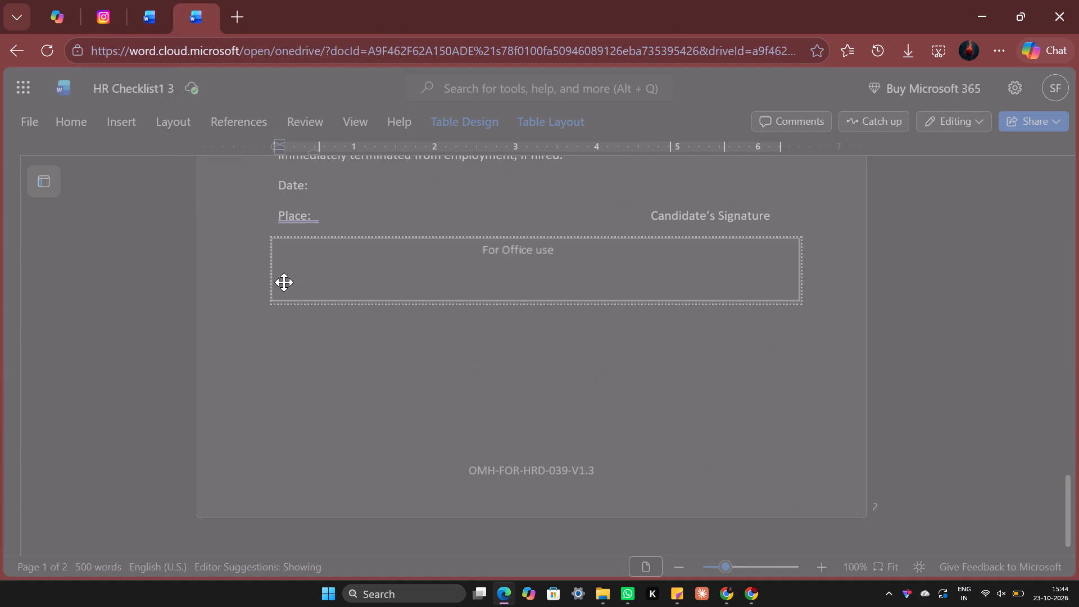
pyautogui.scroll(3, 284, 282)
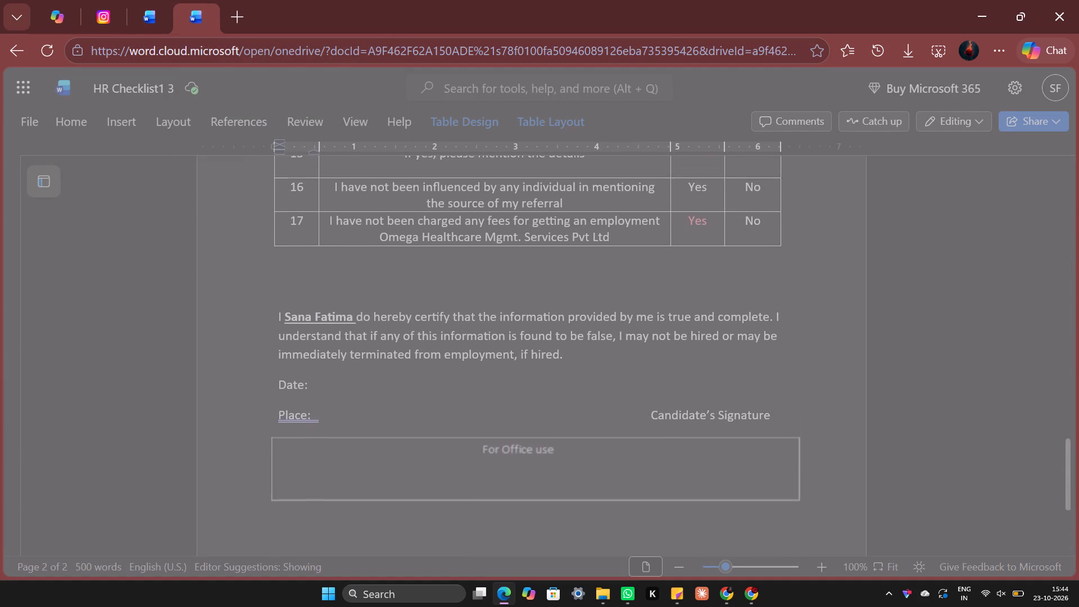
pyautogui.scroll(4, 284, 282)
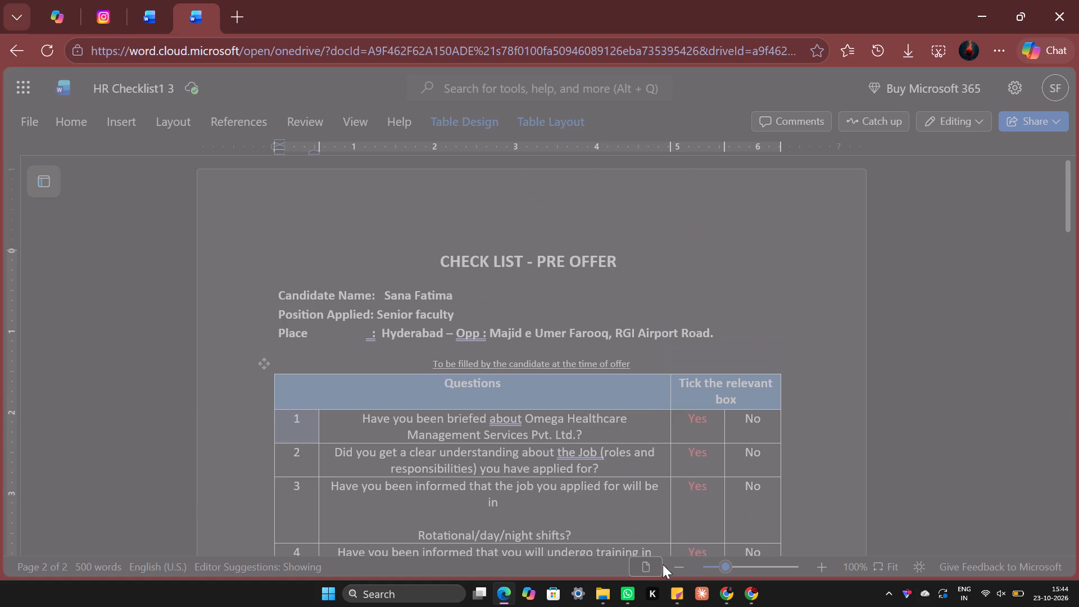
pyautogui.click(636, 568)
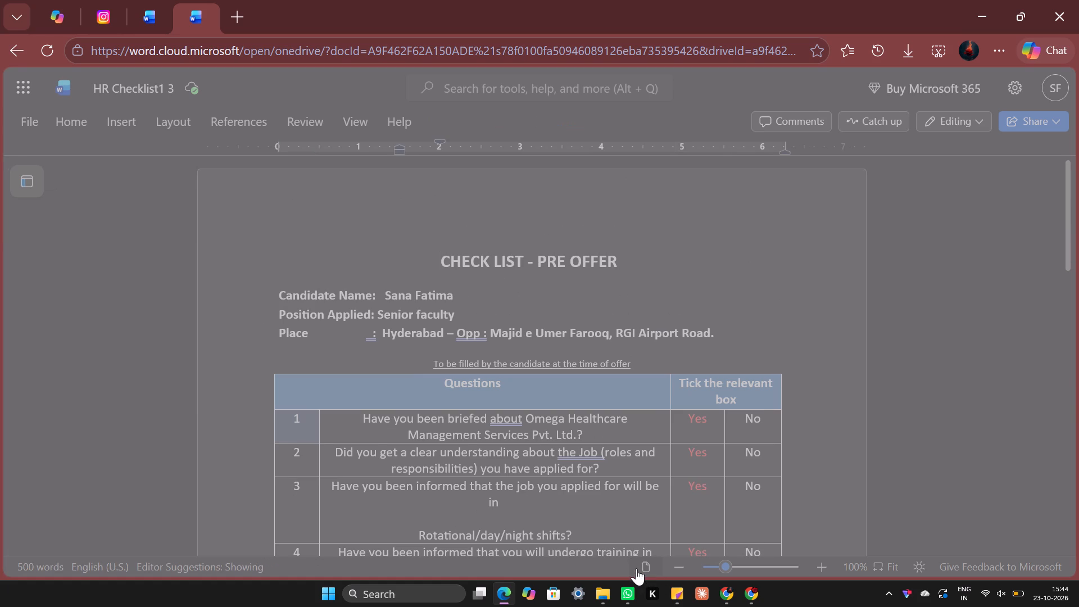
# Open the print preview of the checklist and review both pages through to the declaration.
pyautogui.hotkey('ctrl', 'p')
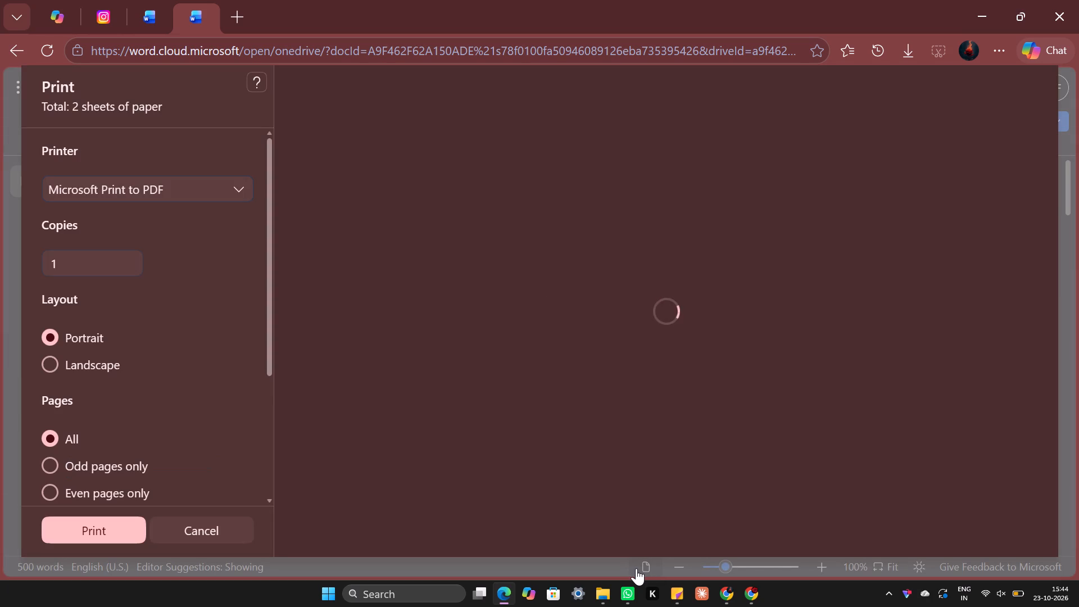
pyautogui.scroll(-4, 636, 568)
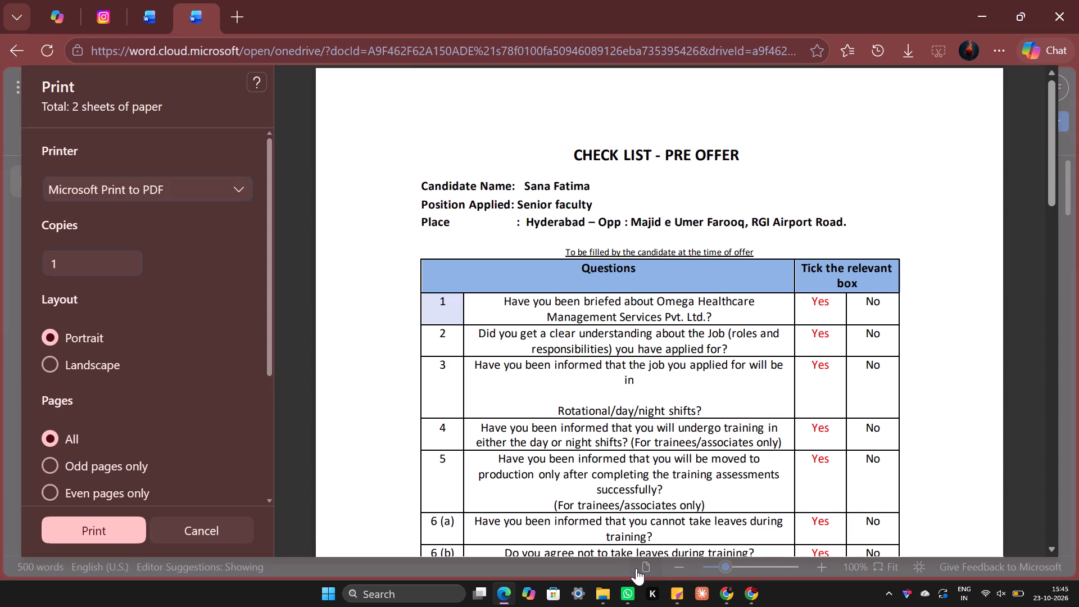
pyautogui.scroll(-6, 728, 522)
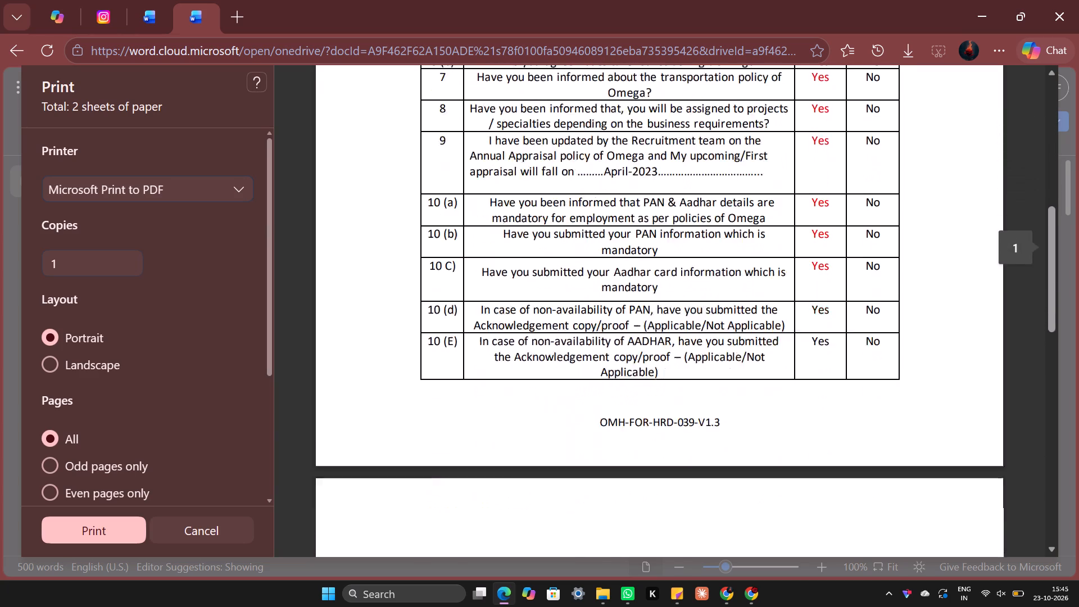
pyautogui.scroll(-3, 728, 522)
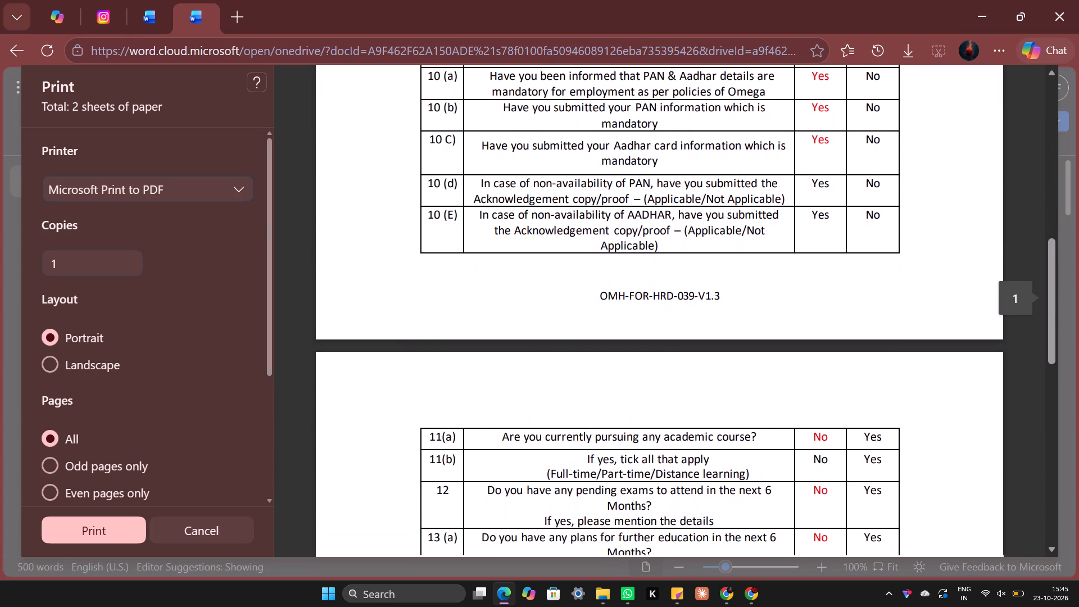
pyautogui.scroll(-1, 728, 522)
pyautogui.hscroll(2, 728, 522)
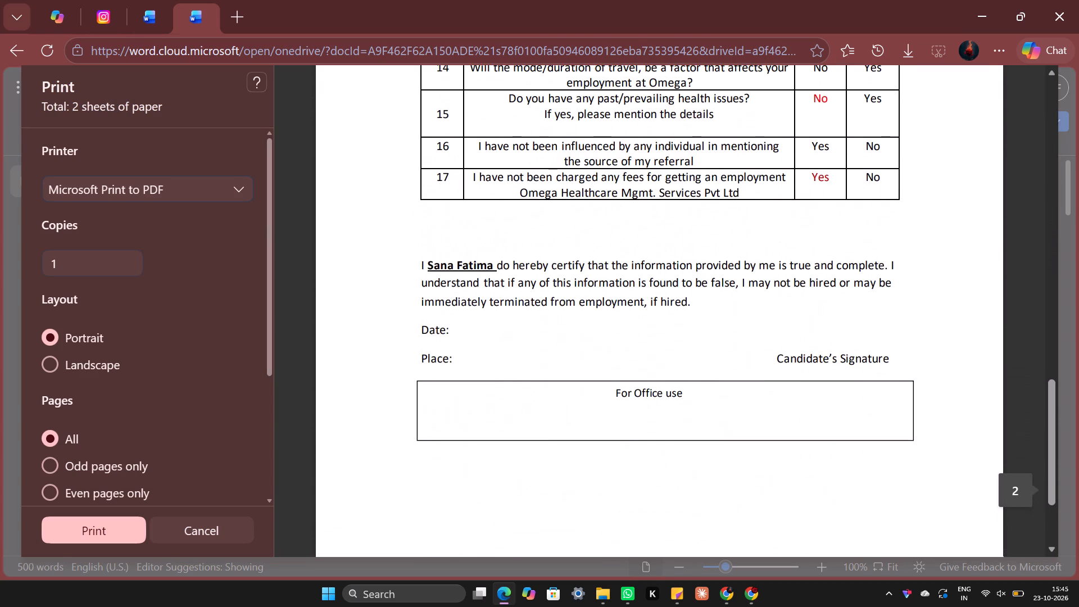
pyautogui.hscroll(1, 728, 522)
pyautogui.scroll(3, 728, 522)
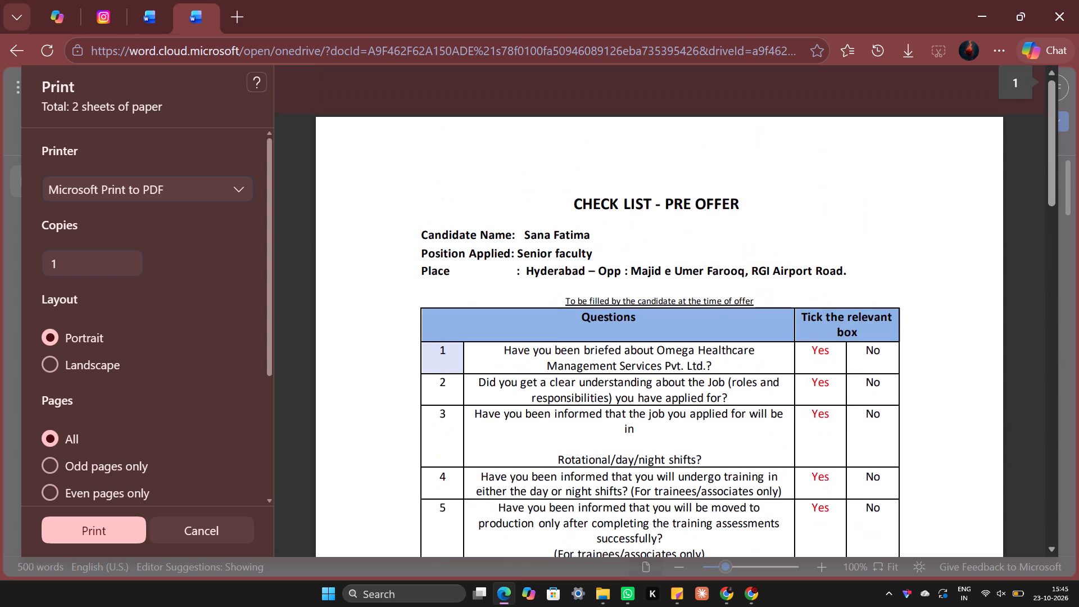
# Print all pages with Microsoft Print to PDF and choose the Omega Uploaded Doc folder inside Omega - Doc as destination.
pyautogui.click(118, 536)
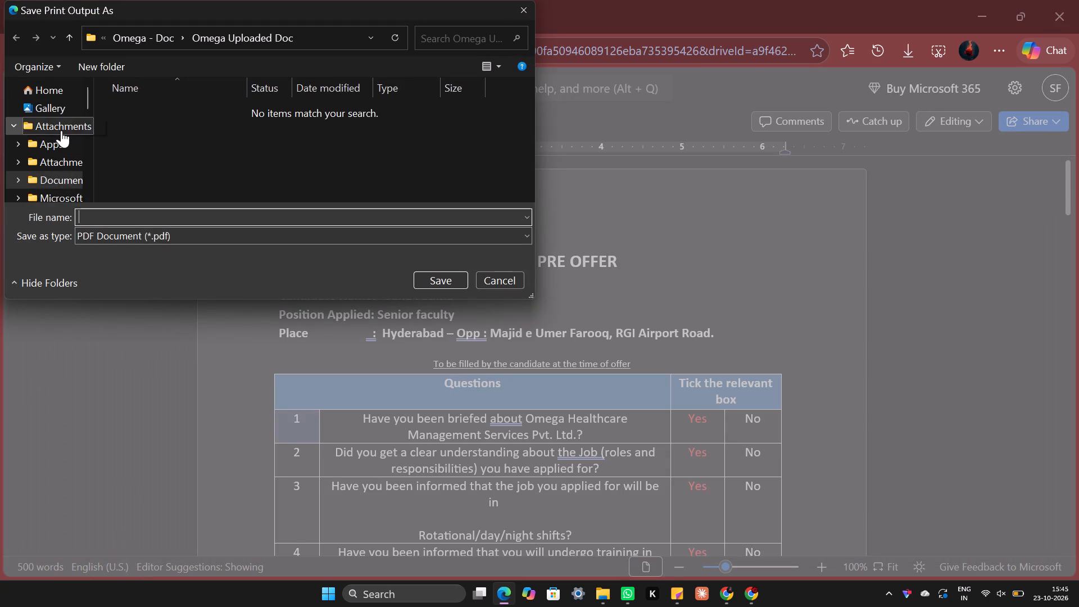
pyautogui.scroll(-2, 61, 130)
pyautogui.scroll(1, 60, 112)
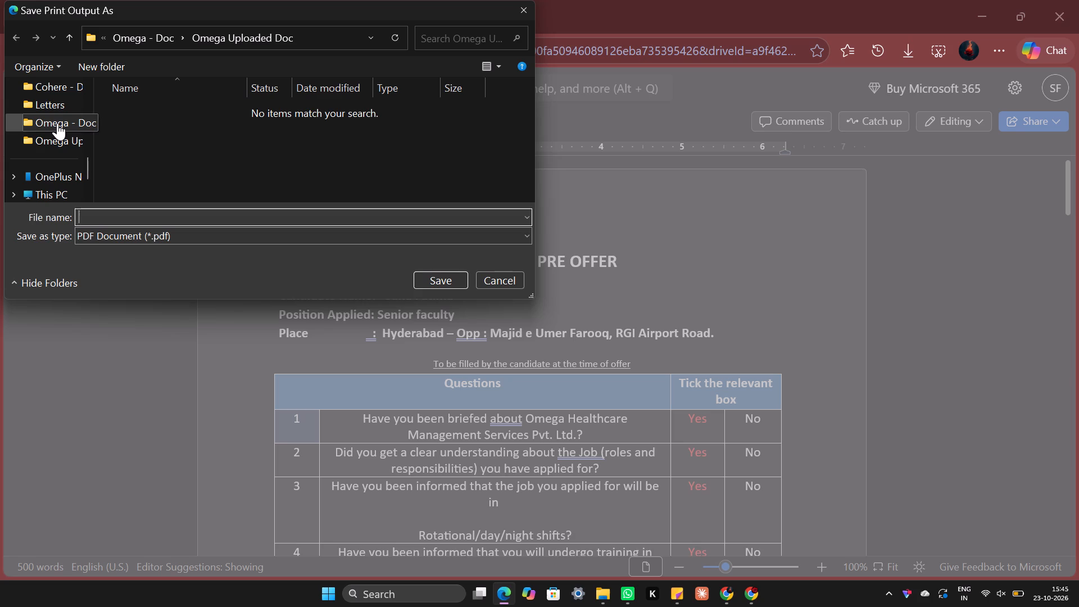
pyautogui.click(58, 123)
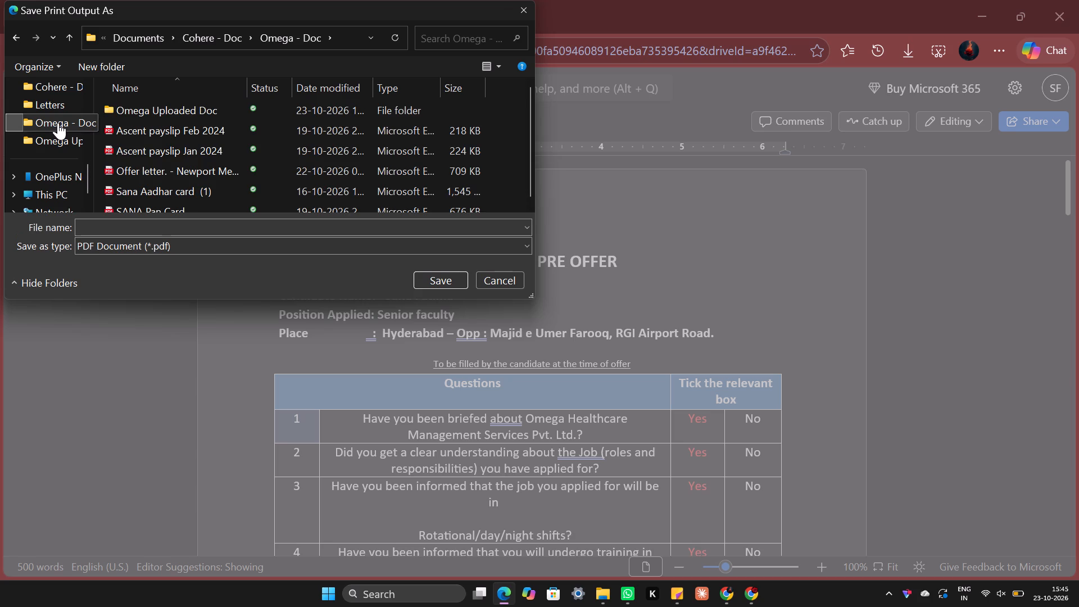
pyautogui.doubleClick(142, 110)
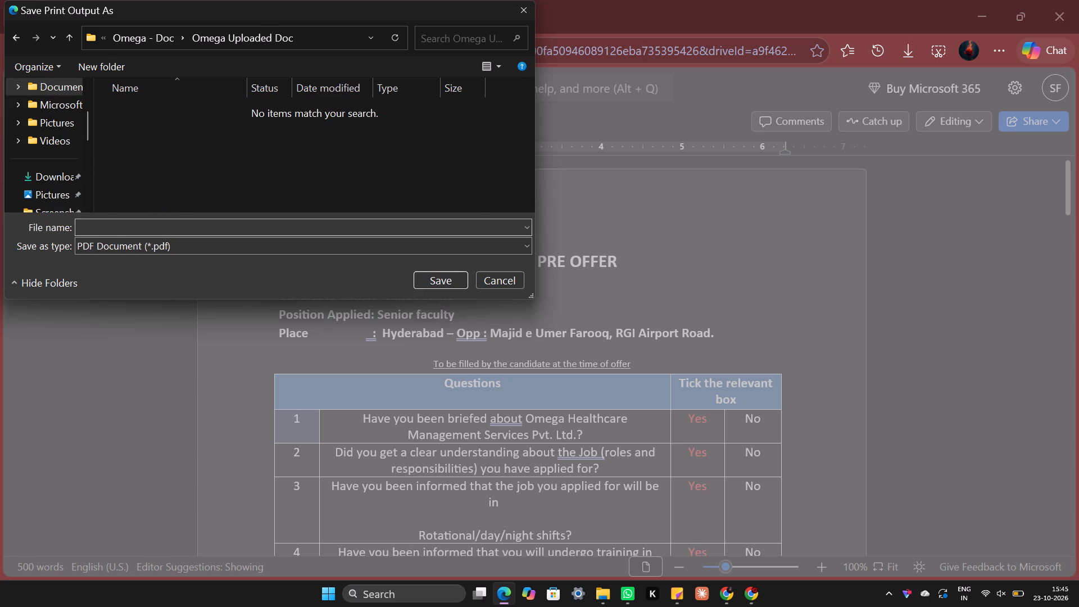
pyautogui.moveTo(212, 10); pyautogui.dragTo(214, 79)
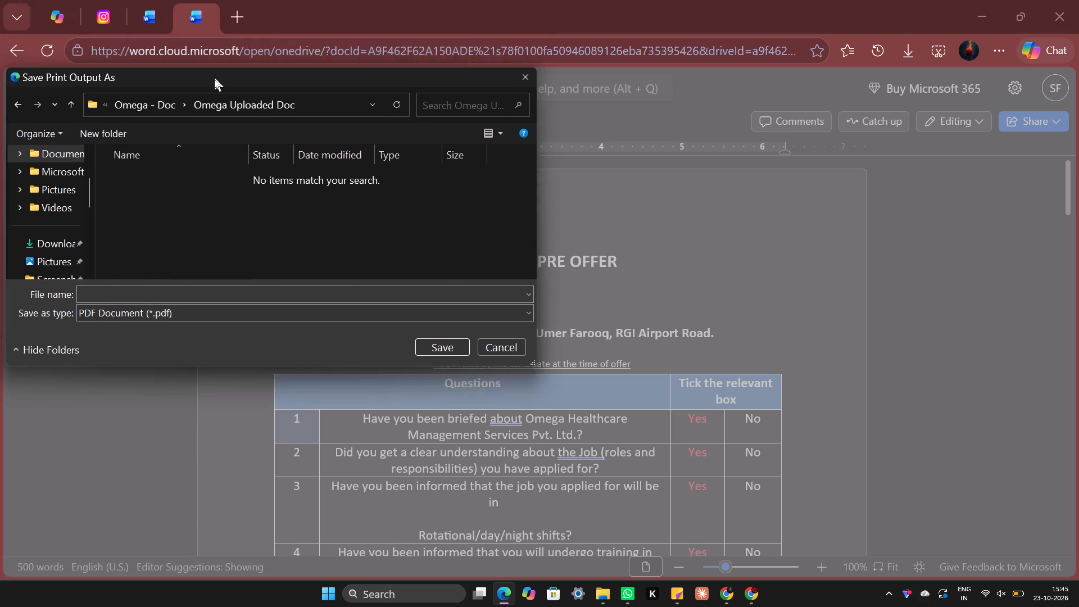
pyautogui.moveTo(214, 79); pyautogui.dragTo(248, 129)
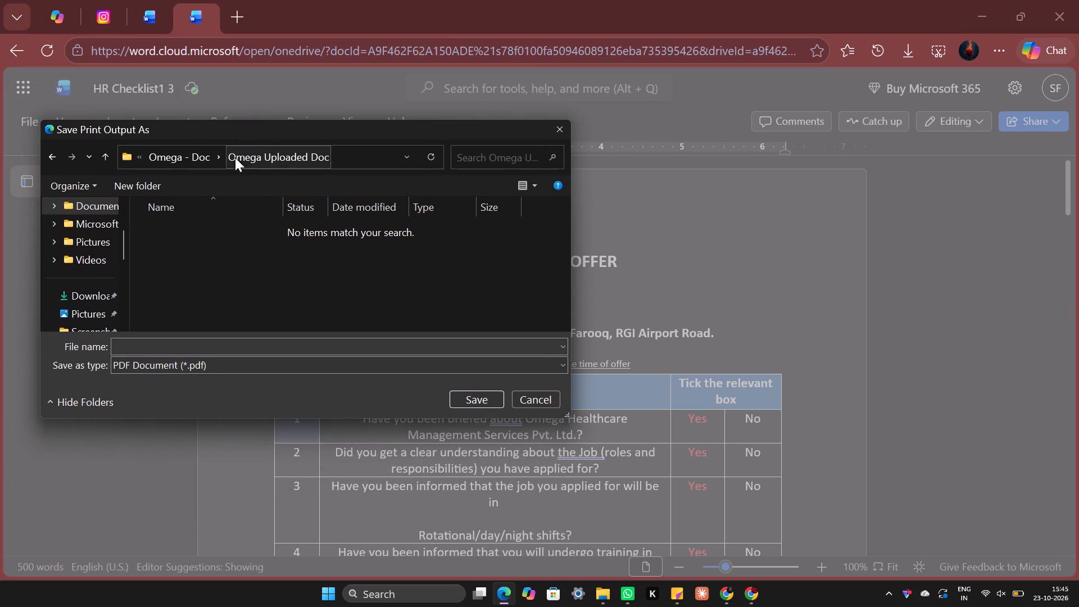
# Name the PDF using the suggested HR Checklist1.docx, inserting "Fill & Submit" before the extension.
pyautogui.click(210, 339)
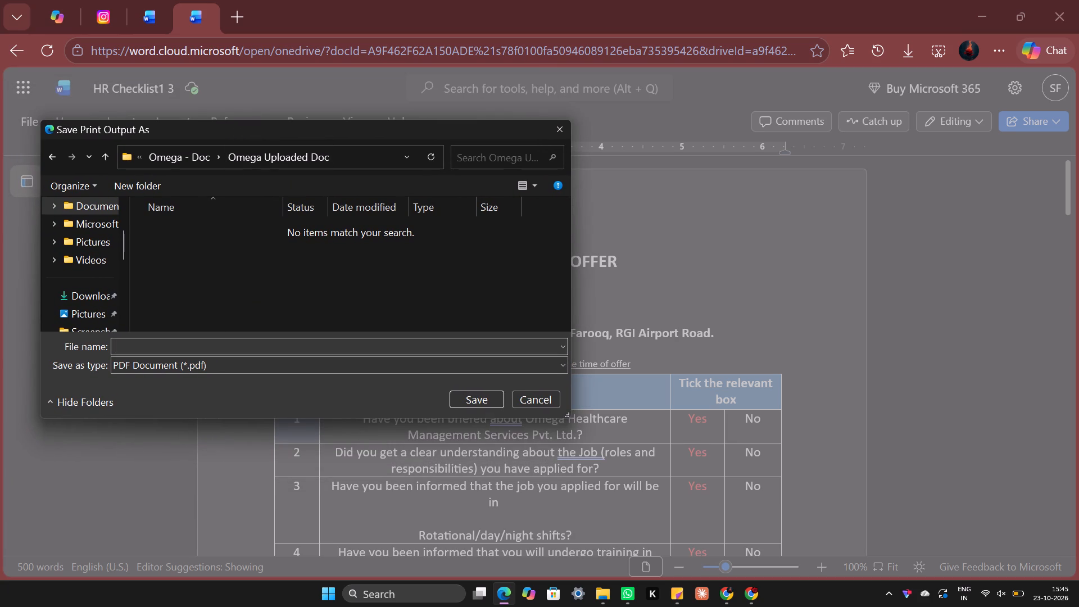
pyautogui.write('HR')
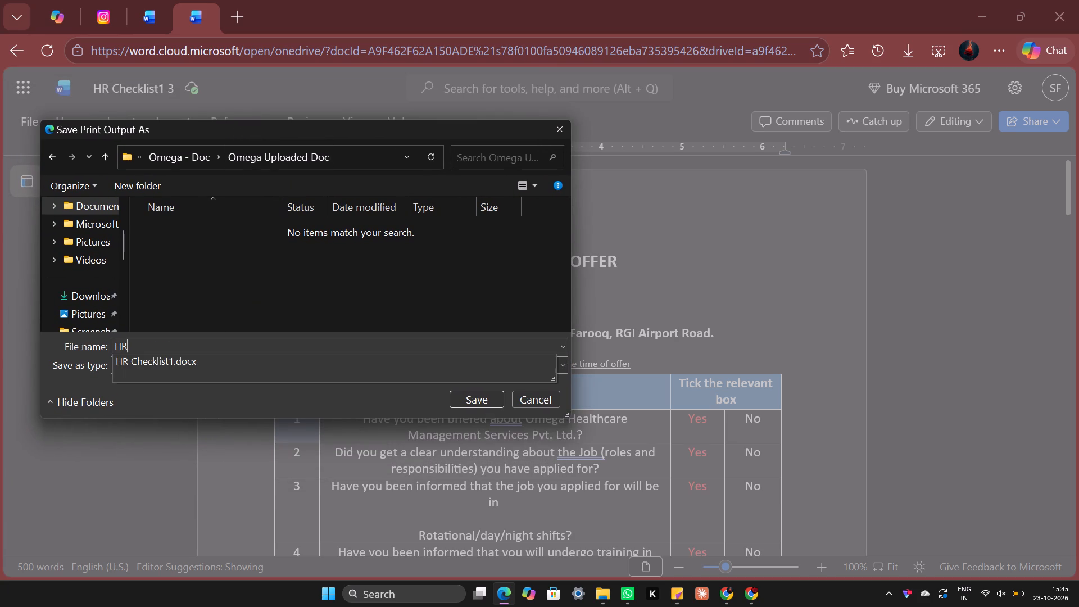
pyautogui.press('Down')
pyautogui.press('space')
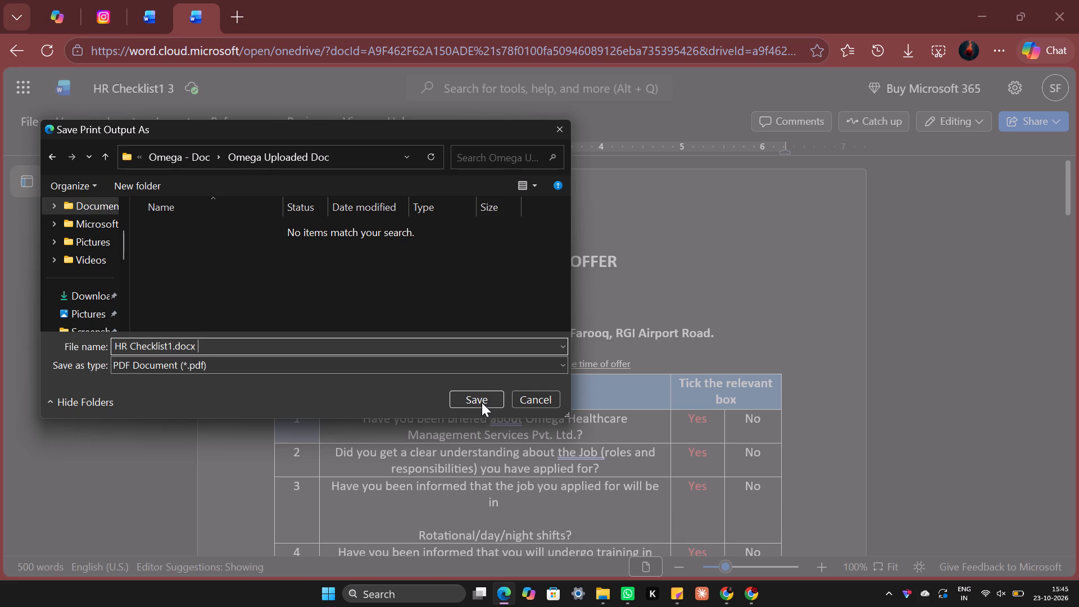
pyautogui.press('Left')
pyautogui.press('Left')
pyautogui.press('Left')
pyautogui.press('Left')
pyautogui.press('Left')
pyautogui.press('Left')
pyautogui.press('space')
pyautogui.write('Fill')
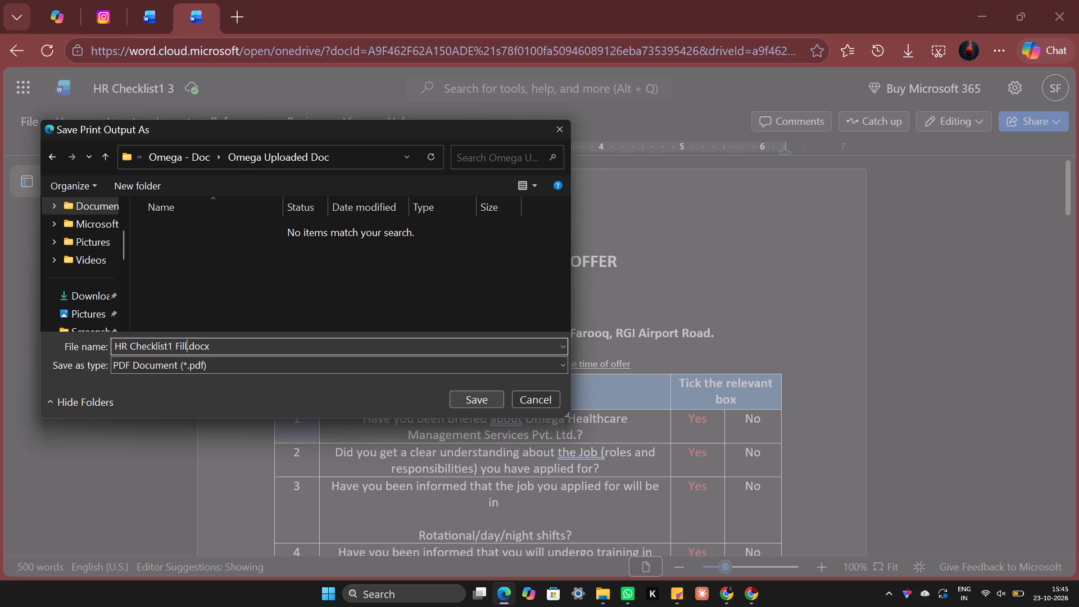
pyautogui.press('space')
pyautogui.write('& Sub')
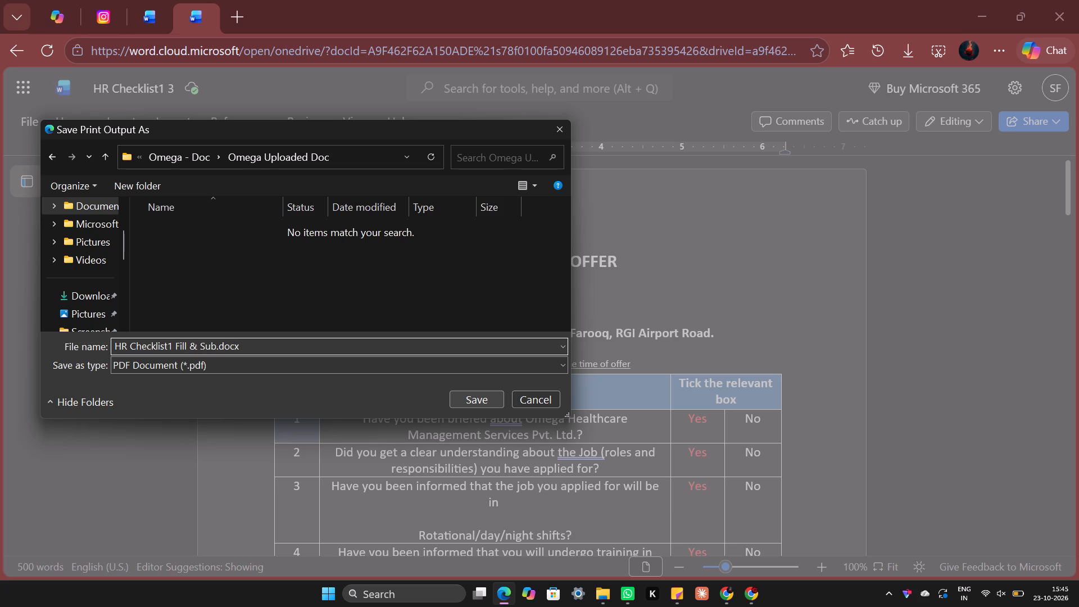
pyautogui.write('mit')
pyautogui.press('space')
# Remove the .docx extension from the file name and save the PDF as HR Checklist1 Fill & Submit.
pyautogui.press('Delete')
pyautogui.press('Delete')
pyautogui.press('Delete')
pyautogui.press('Delete')
pyautogui.press('Delete')
pyautogui.press('BackSpace')
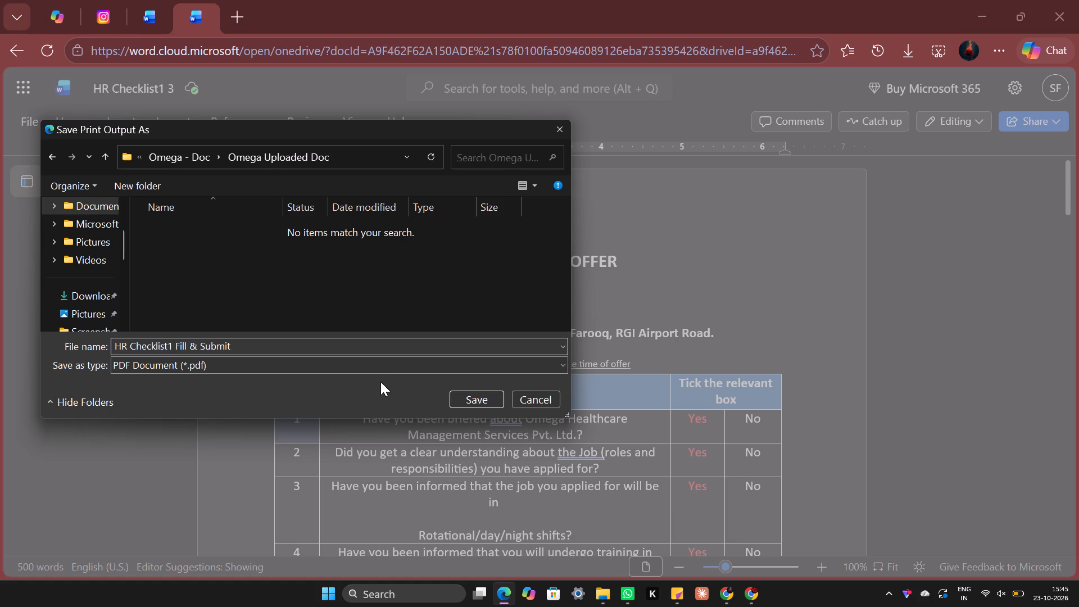
pyautogui.click(392, 367)
pyautogui.click(392, 367)
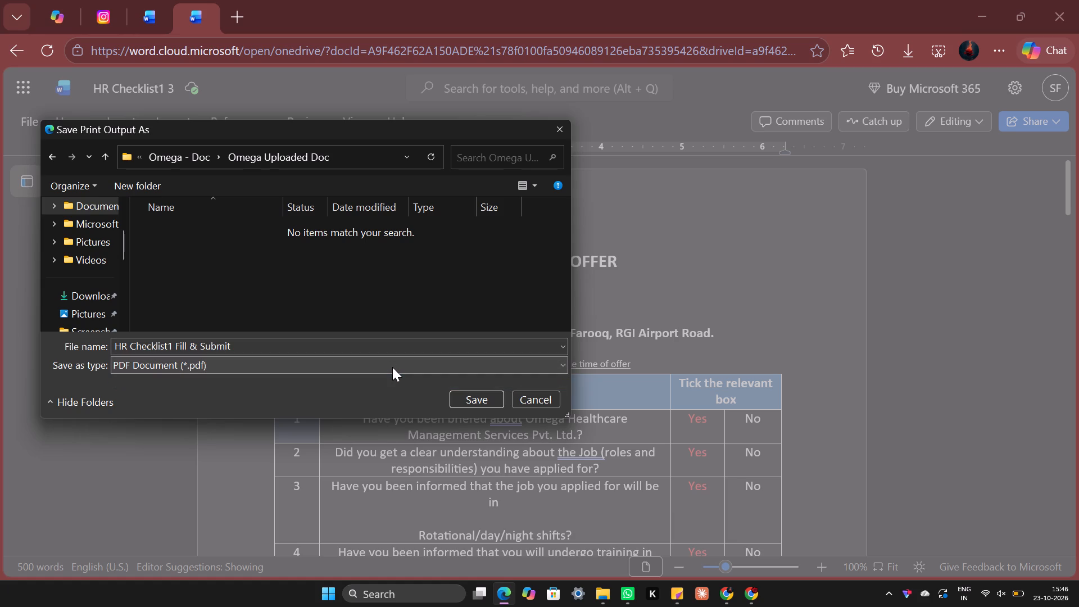
pyautogui.click(375, 351)
pyautogui.click(375, 351)
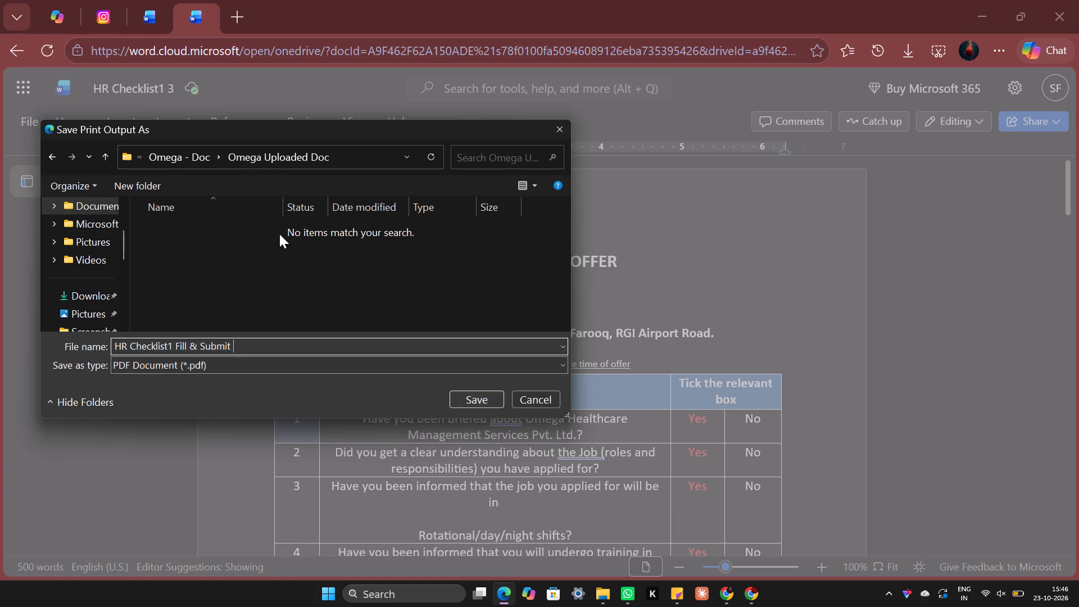
pyautogui.click(468, 395)
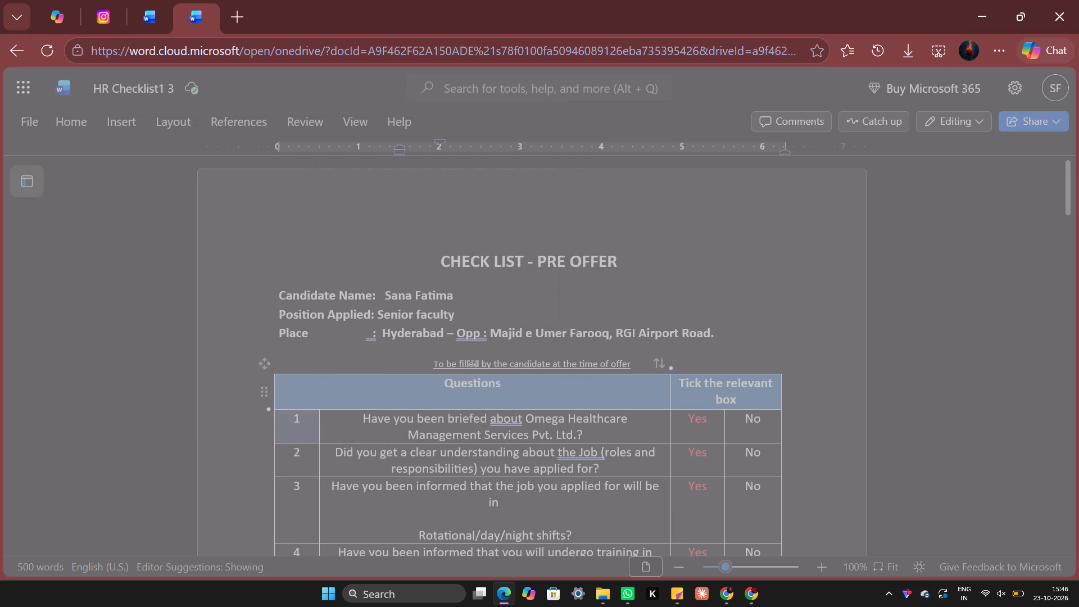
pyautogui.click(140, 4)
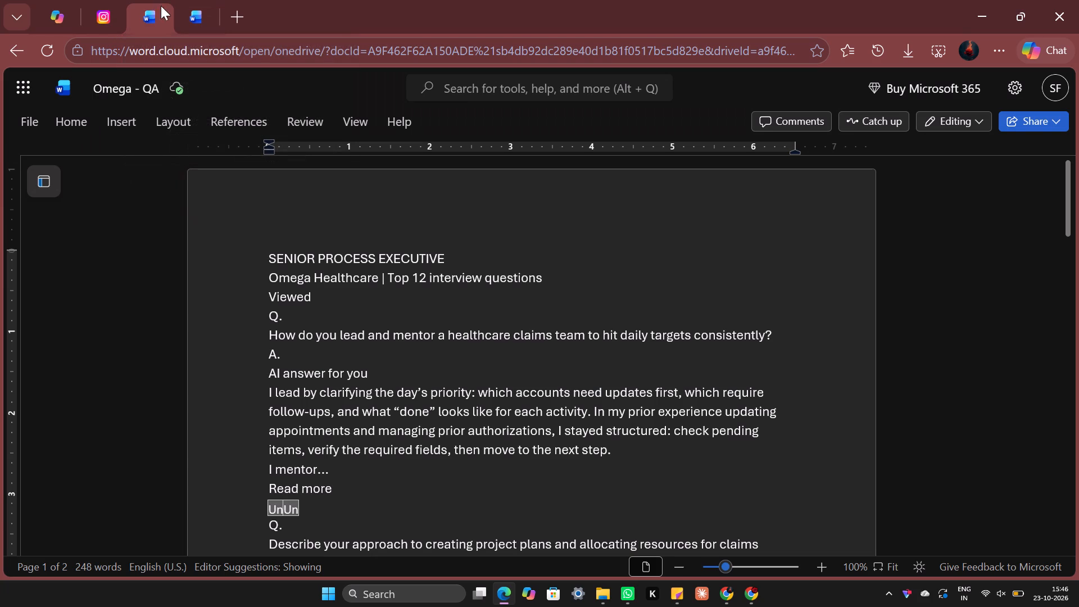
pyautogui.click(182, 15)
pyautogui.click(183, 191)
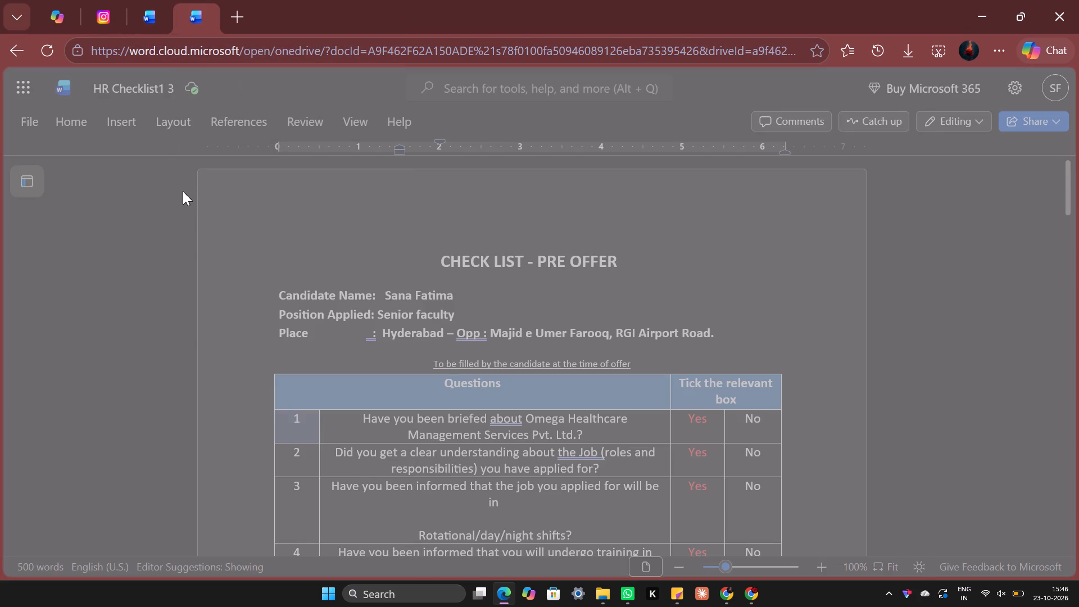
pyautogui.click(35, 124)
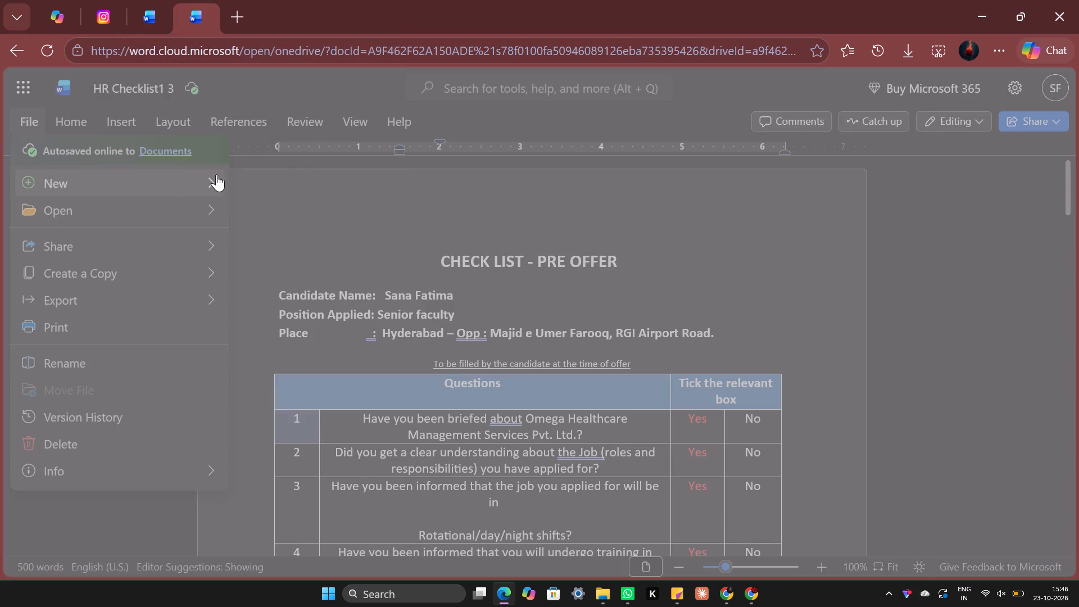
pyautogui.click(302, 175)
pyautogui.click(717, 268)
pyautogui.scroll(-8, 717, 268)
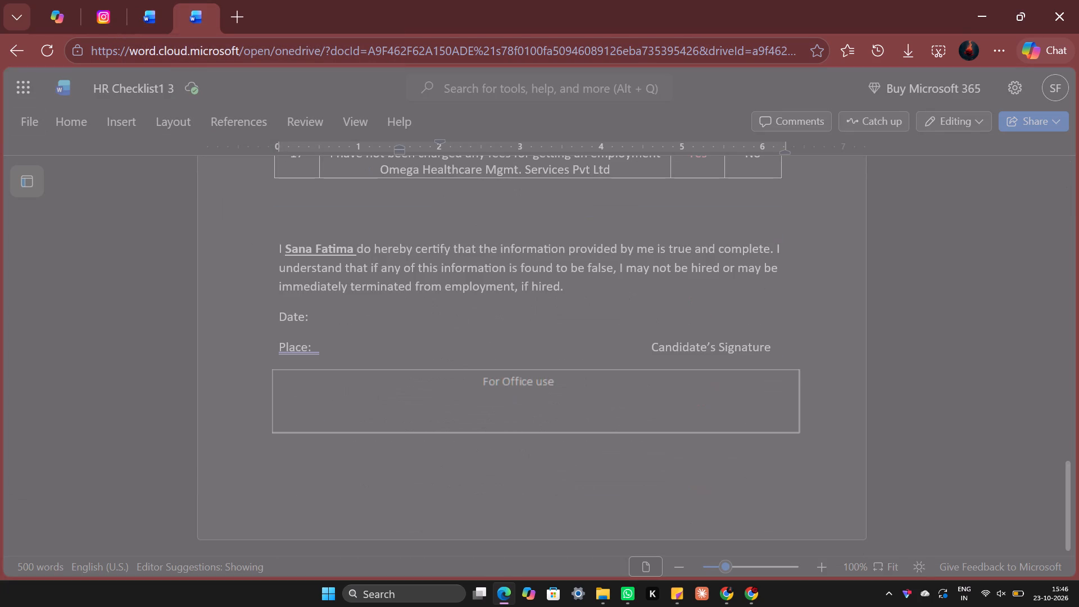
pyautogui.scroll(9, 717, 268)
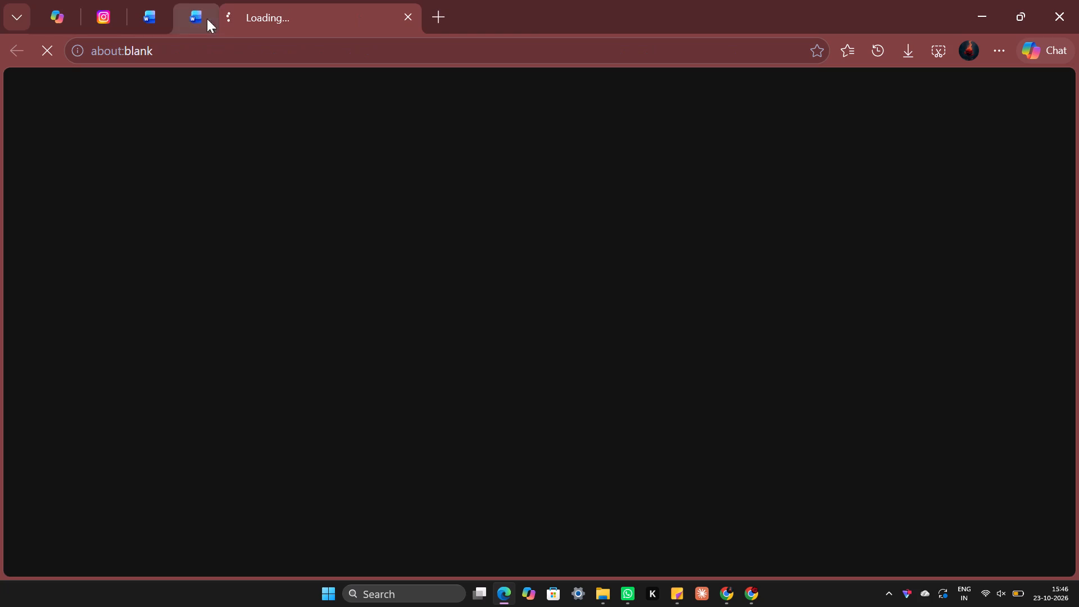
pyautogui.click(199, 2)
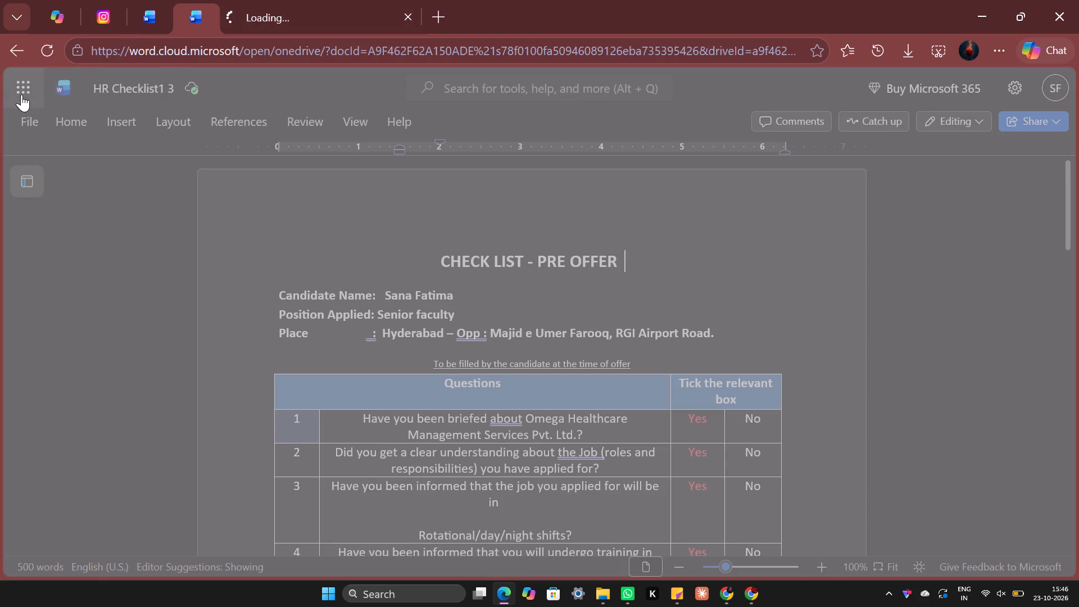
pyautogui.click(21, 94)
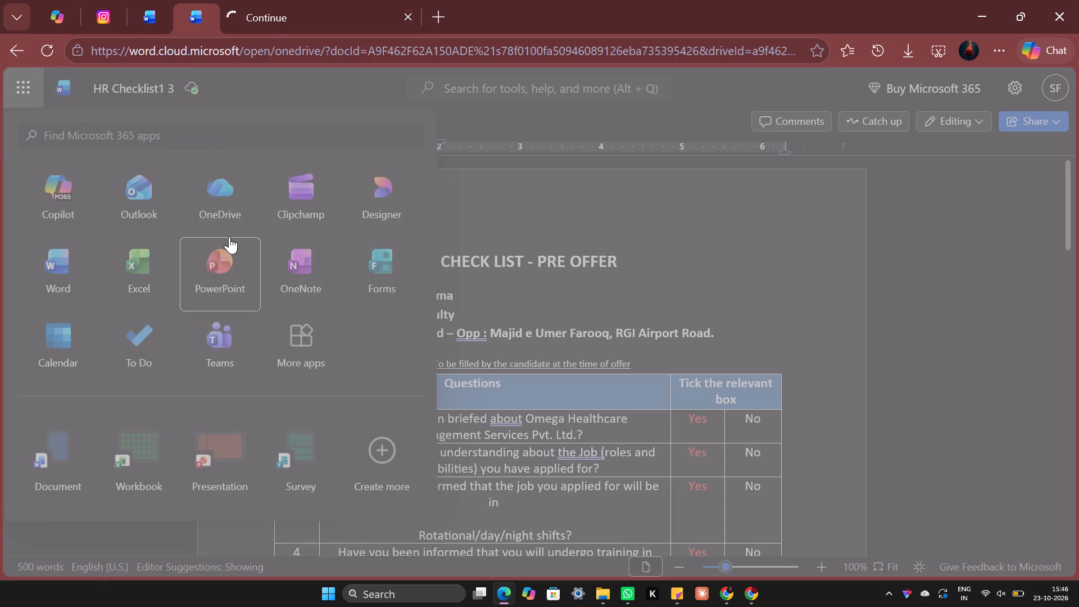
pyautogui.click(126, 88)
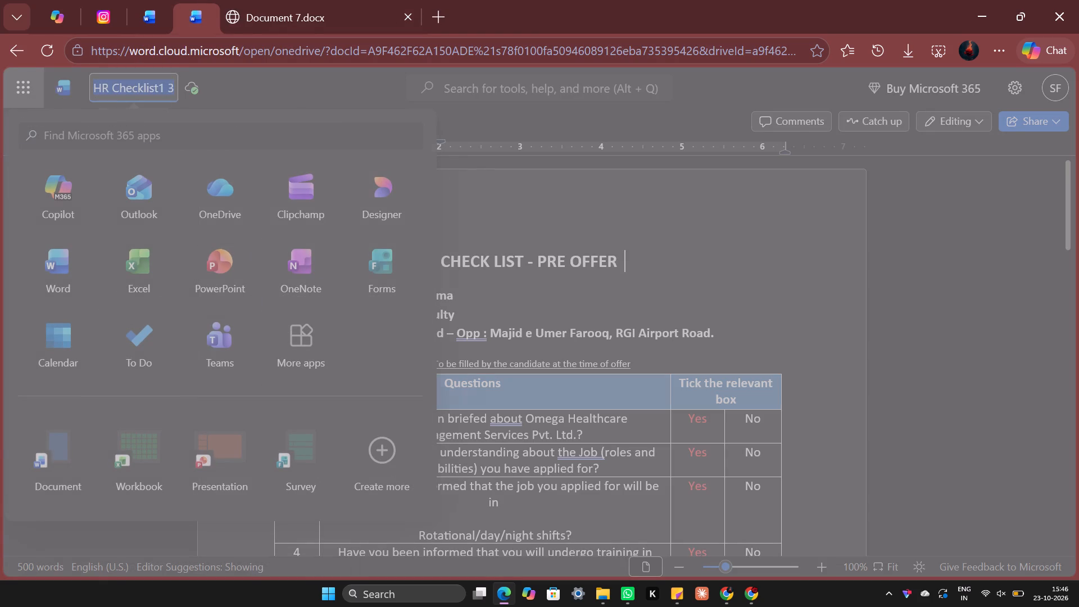
# Go to the Word home page, close the stray blank document, and upload Night Shift - Women from the Omega Uploaded Doc folder.
pyautogui.click(60, 87)
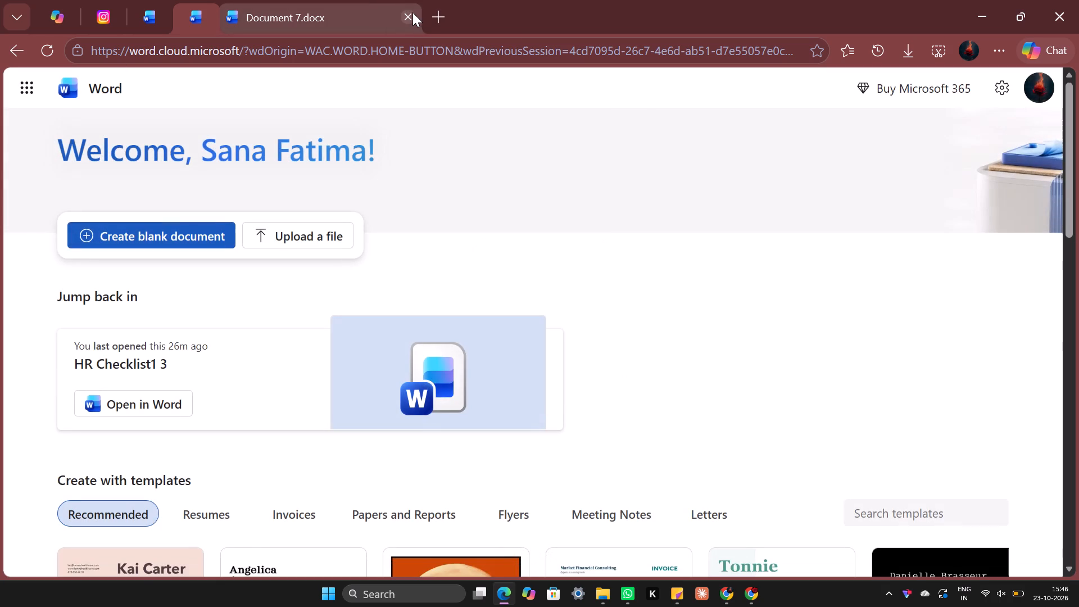
pyautogui.click(412, 12)
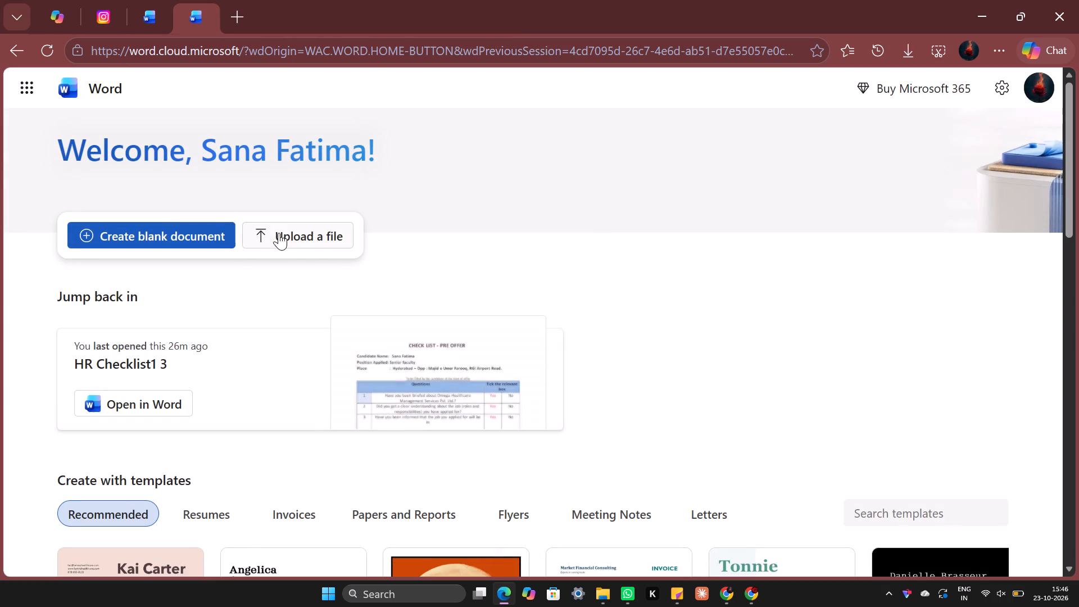
pyautogui.click(289, 239)
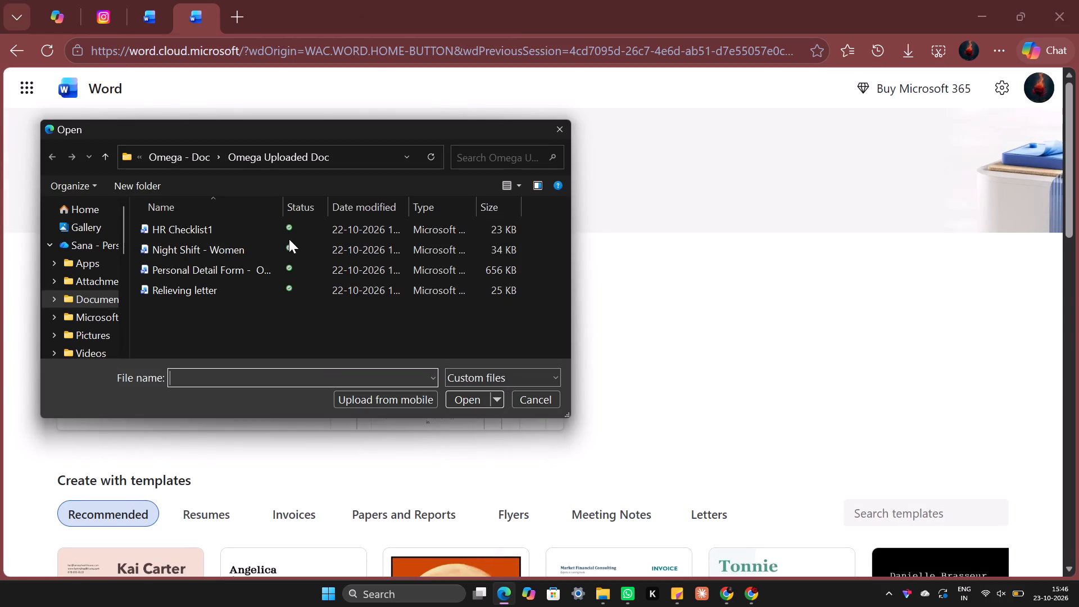
pyautogui.doubleClick(229, 250)
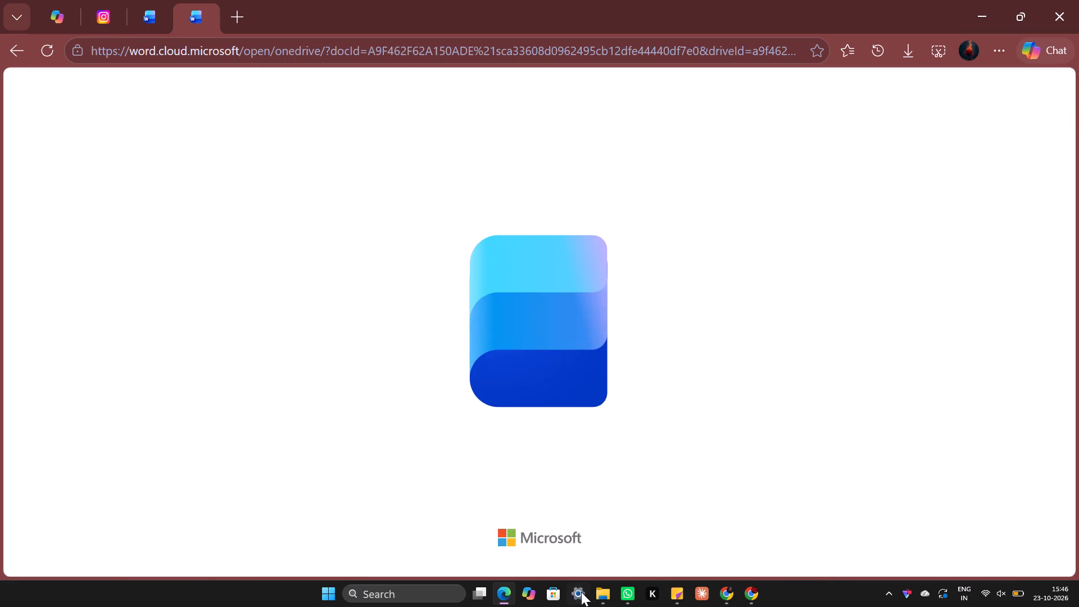
# Open the HR Checklist1 Fill & Submit PDF from the Omega Uploaded Doc folder in File Explorer and check its pages.
pyautogui.click(604, 603)
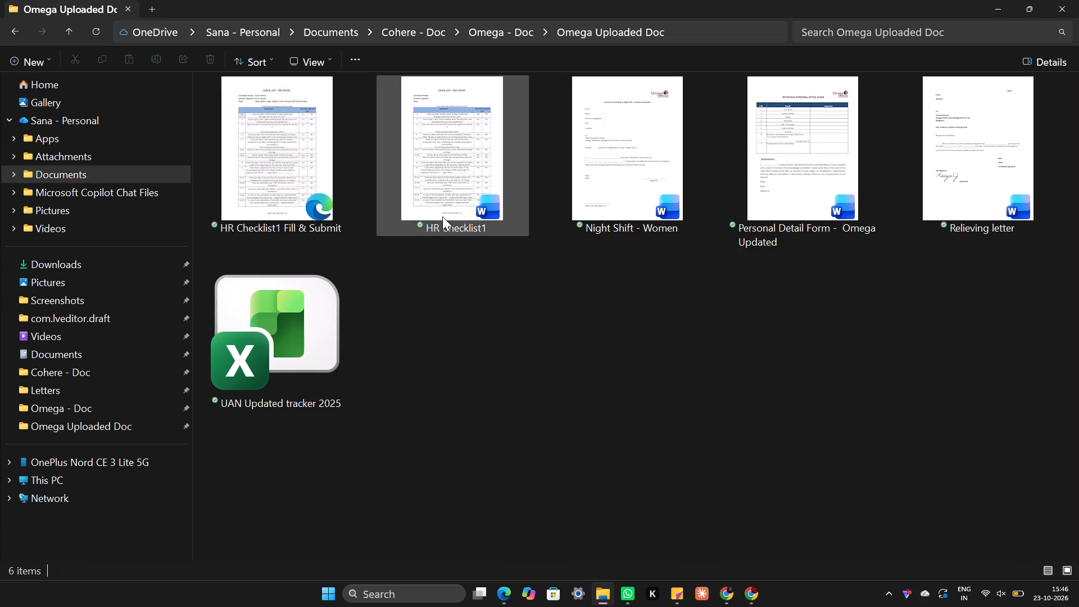
pyautogui.doubleClick(297, 185)
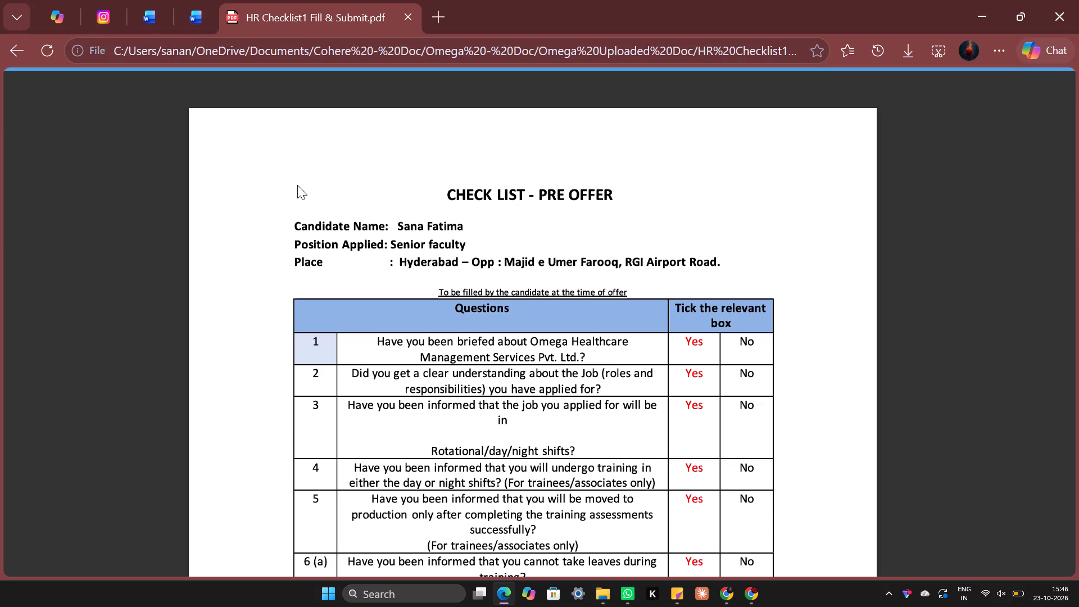
pyautogui.scroll(-3, 297, 185)
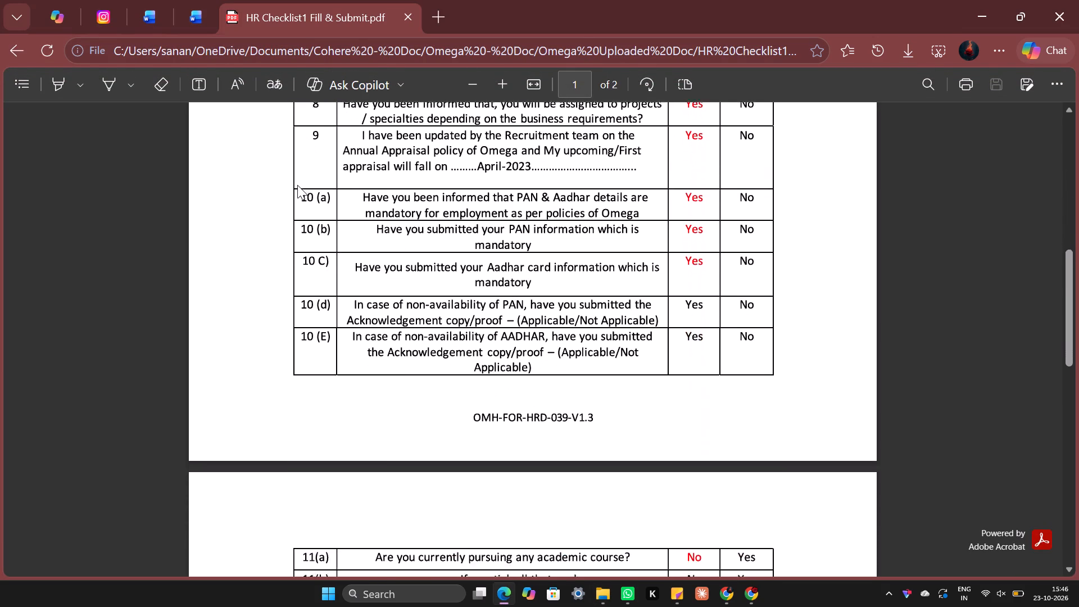
pyautogui.scroll(-2, 297, 185)
pyautogui.scroll(6, 297, 185)
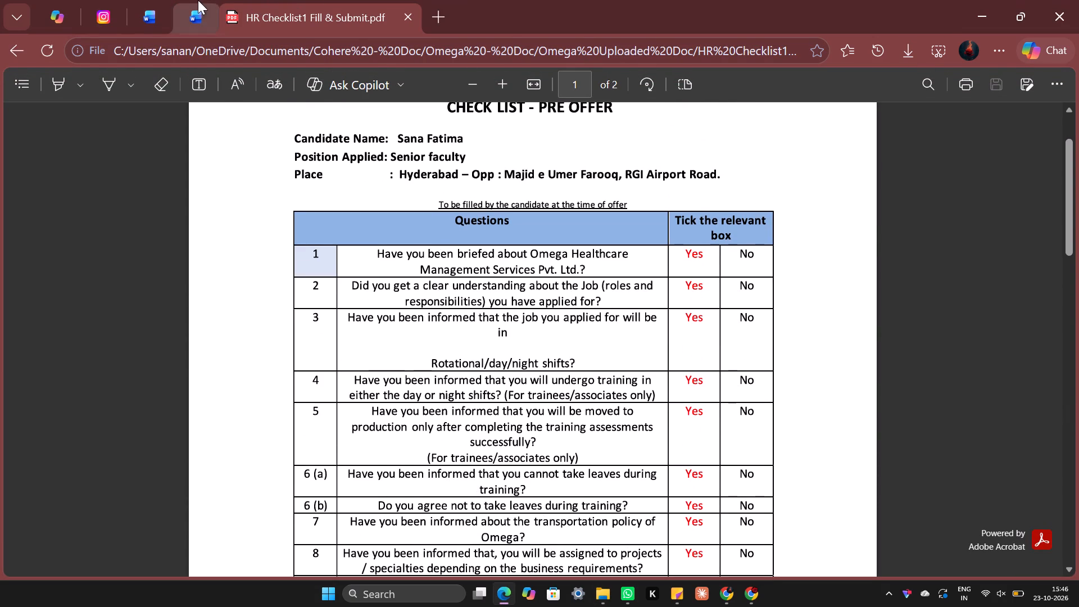
# Return to the Night Shift - Women document and apply the grammar suggestion for the colon spacing on the Offered Designation line.
pyautogui.click(202, 0)
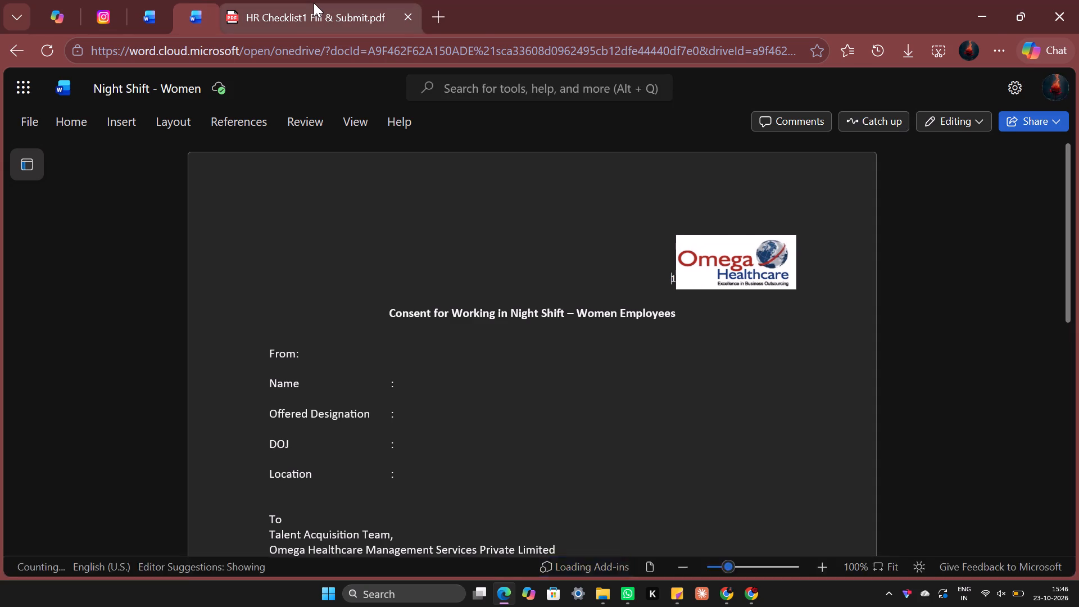
pyautogui.click(314, 3)
pyautogui.click(200, 10)
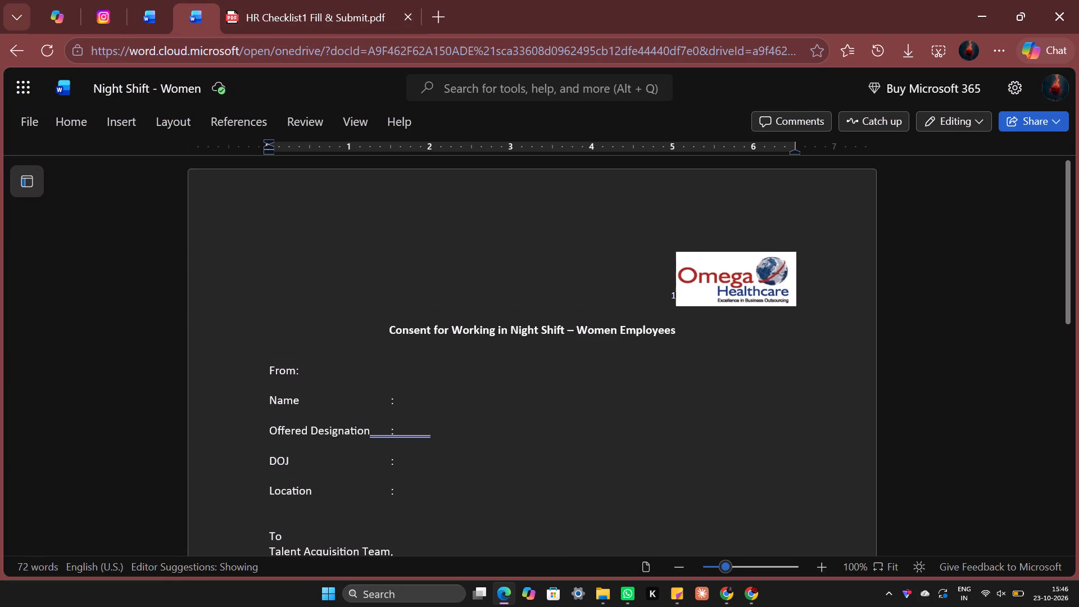
pyautogui.click(424, 402)
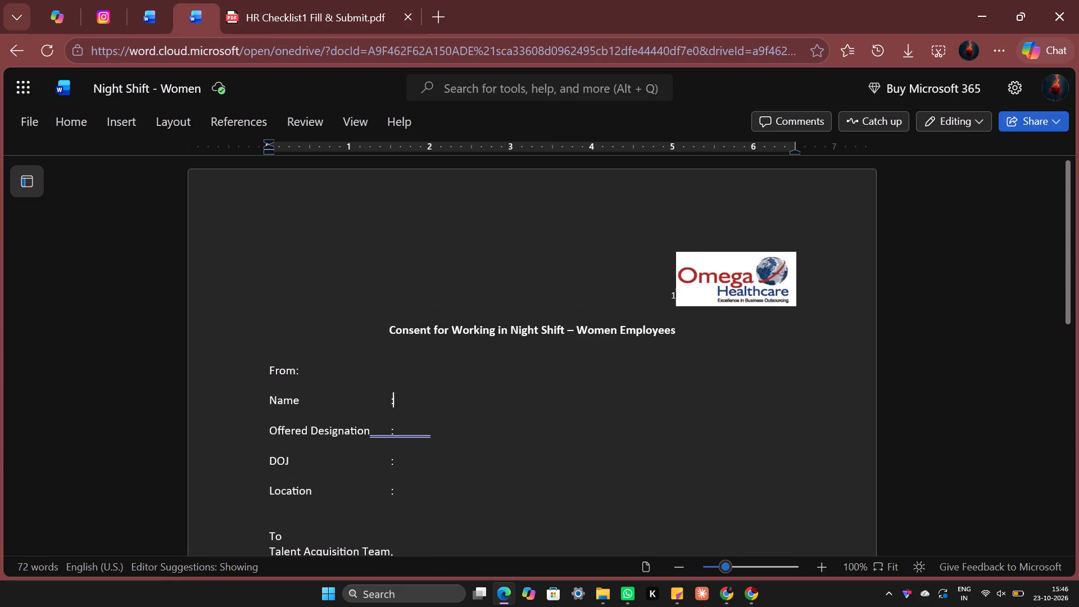
pyautogui.click(470, 437)
pyautogui.click(470, 437)
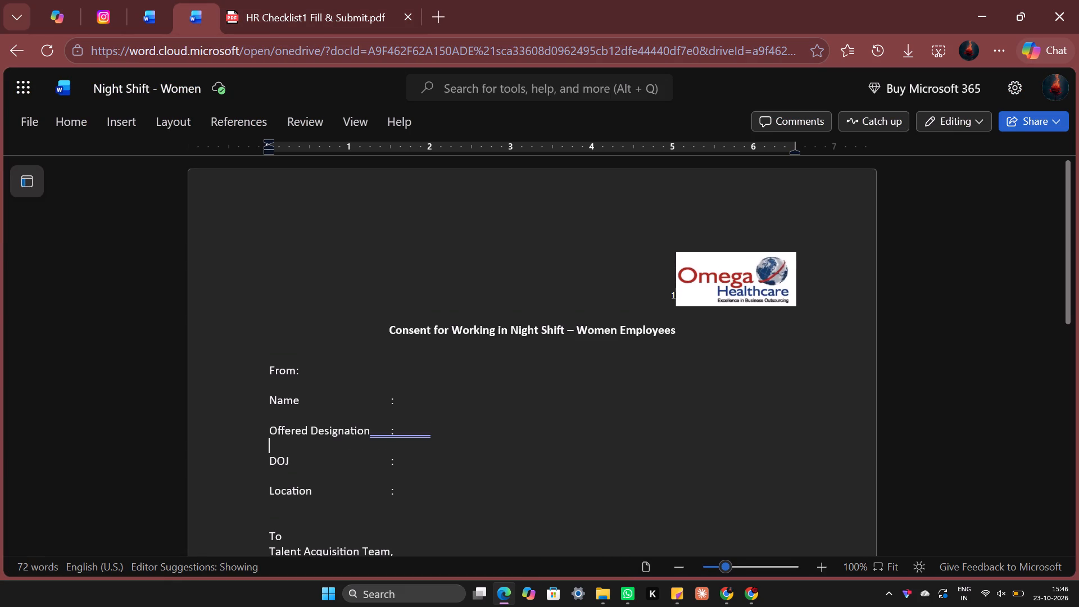
pyautogui.click(412, 440)
pyautogui.click(411, 437)
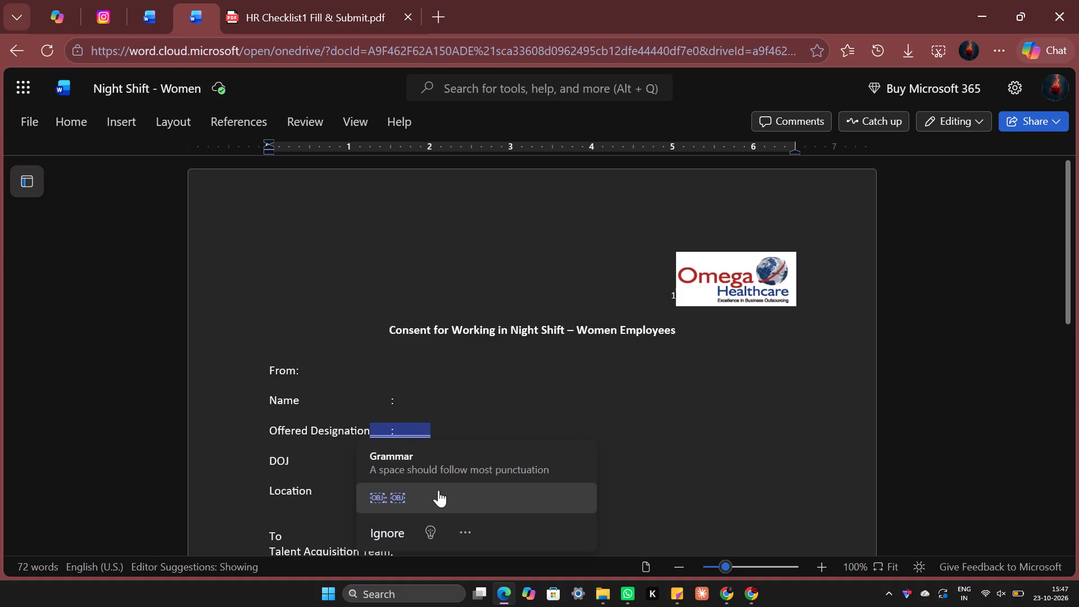
pyautogui.click(498, 457)
pyautogui.click(498, 457)
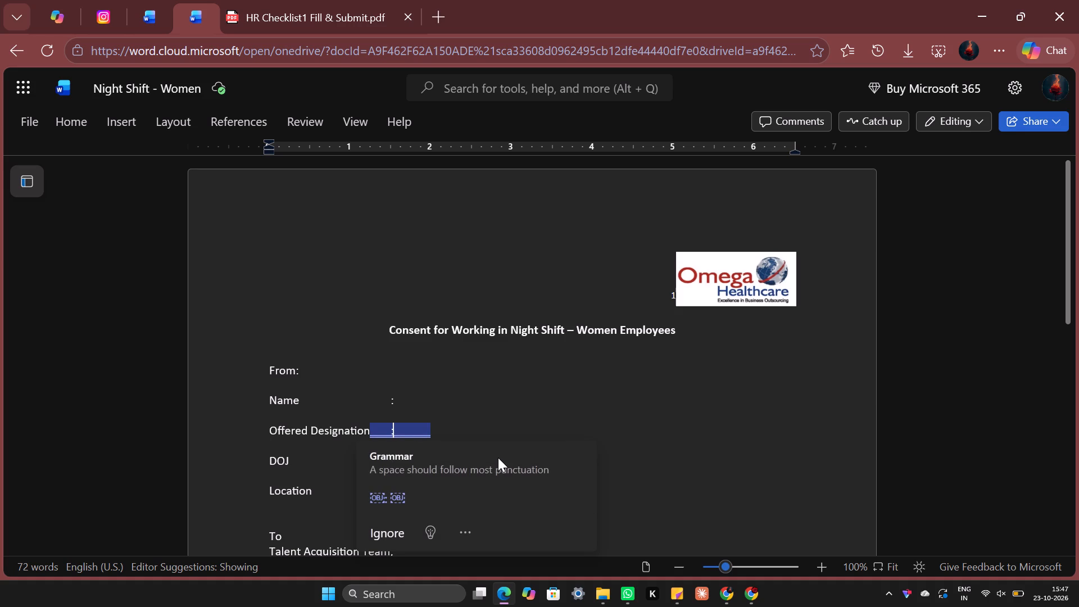
pyautogui.click(493, 464)
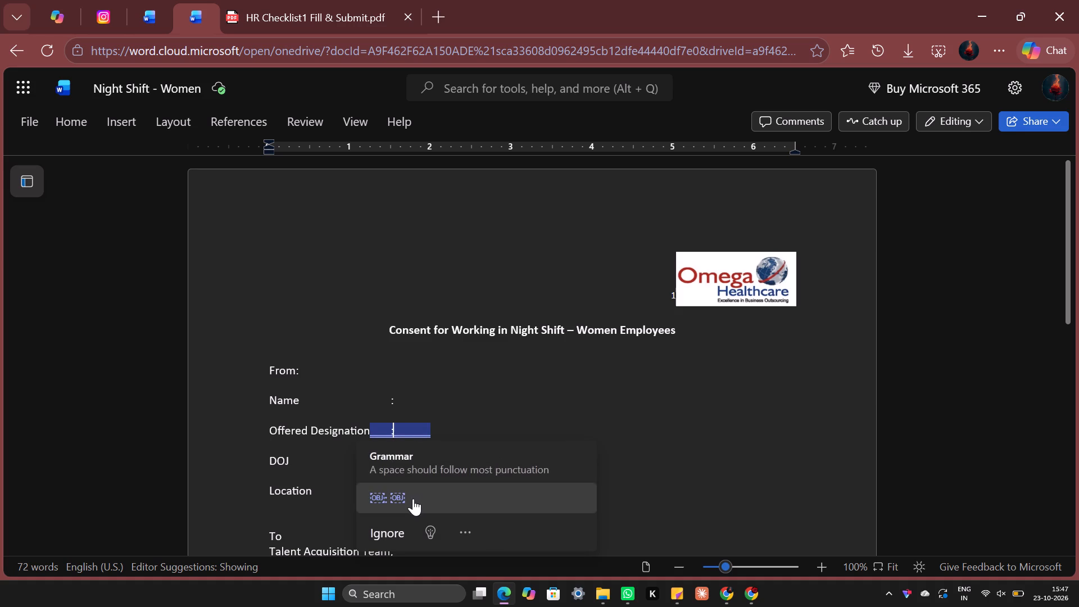
pyautogui.click(413, 499)
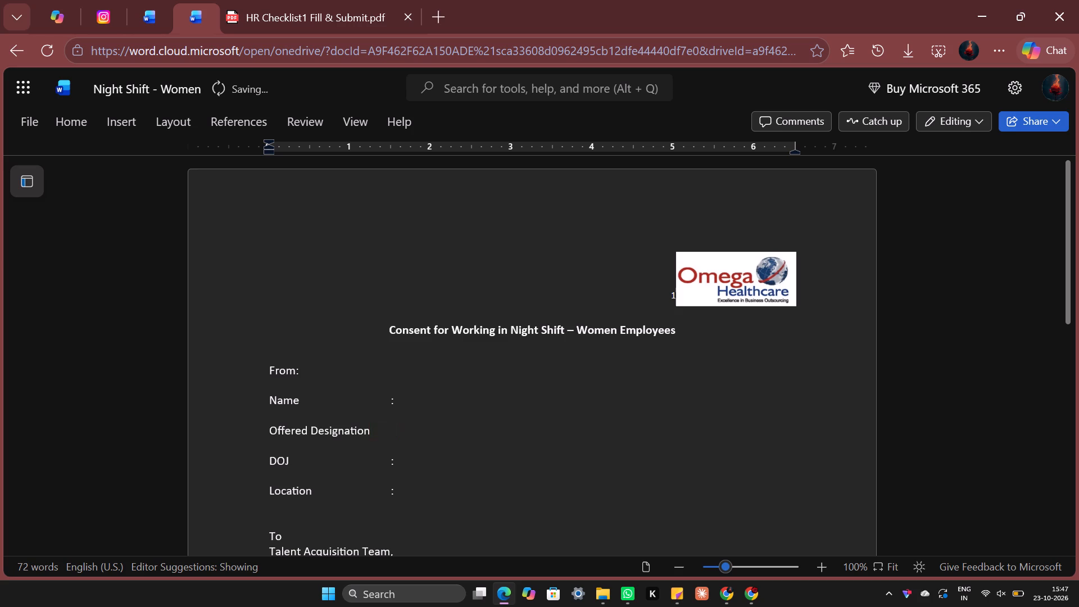
# Insert a colon after Offered Designation and delete the duplicate colon beside it.
pyautogui.click(401, 430)
pyautogui.hotkey('shift', ':')
pyautogui.press('Delete')
pyautogui.click(536, 464)
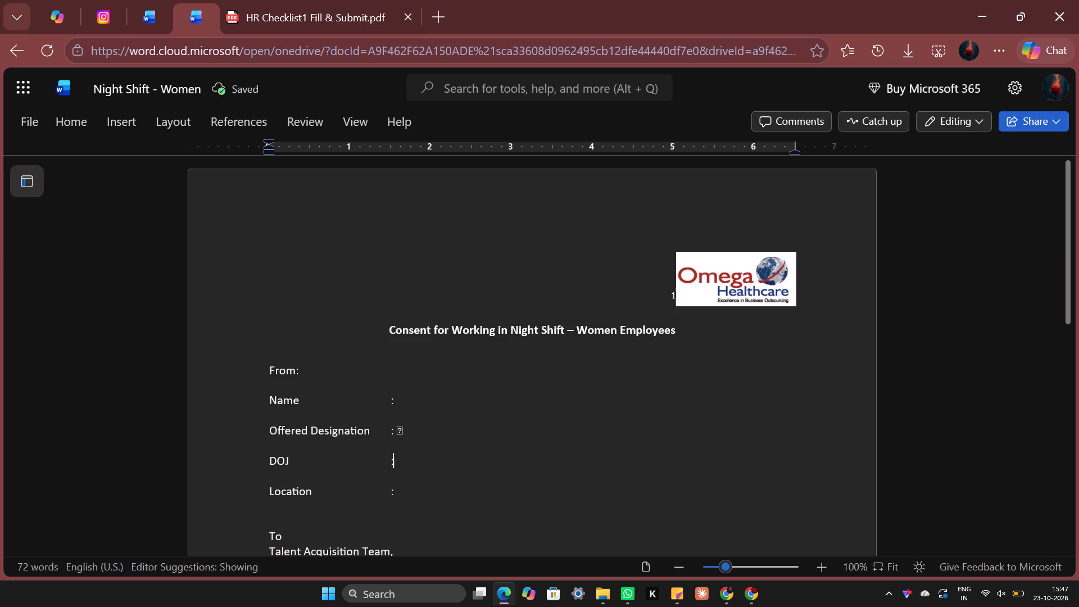
pyautogui.scroll(-4, 526, 471)
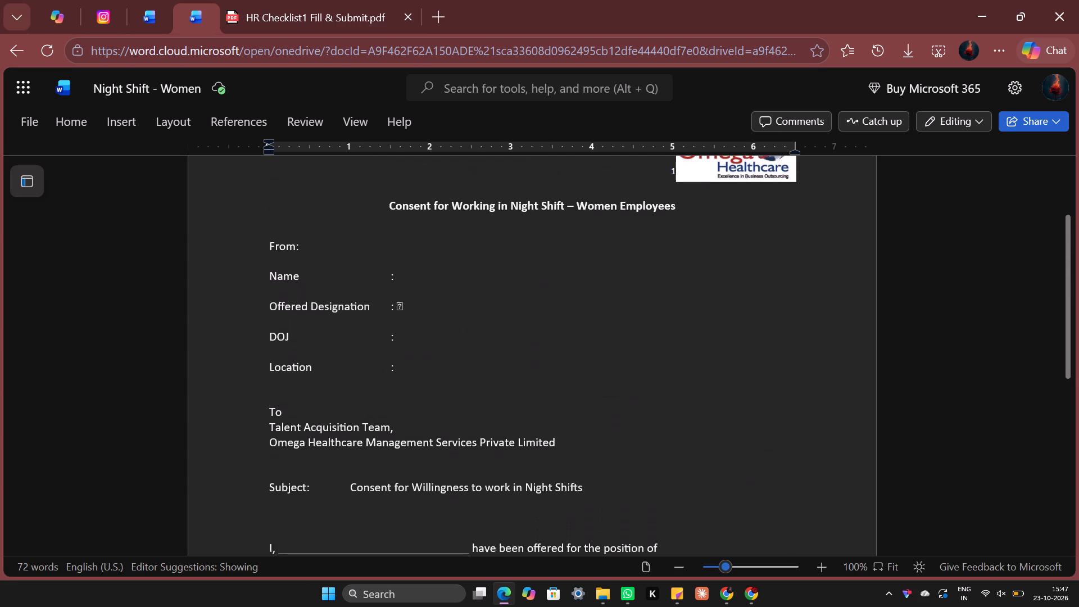
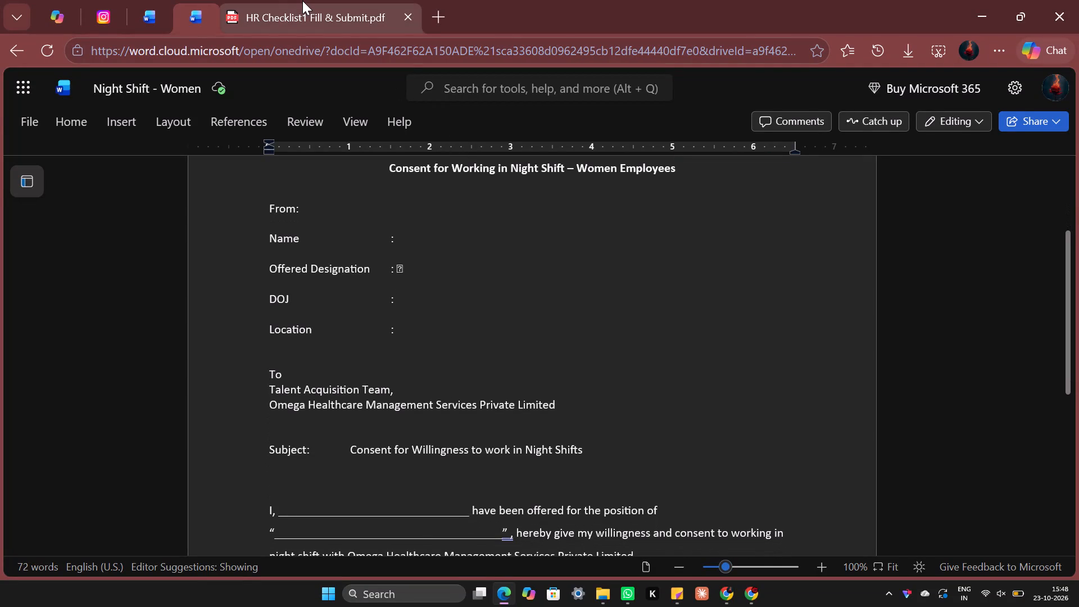
# Look through the open Word documents and bring up the HR Checklist1 Fill & Submit PDF for reference.
pyautogui.click(152, 1)
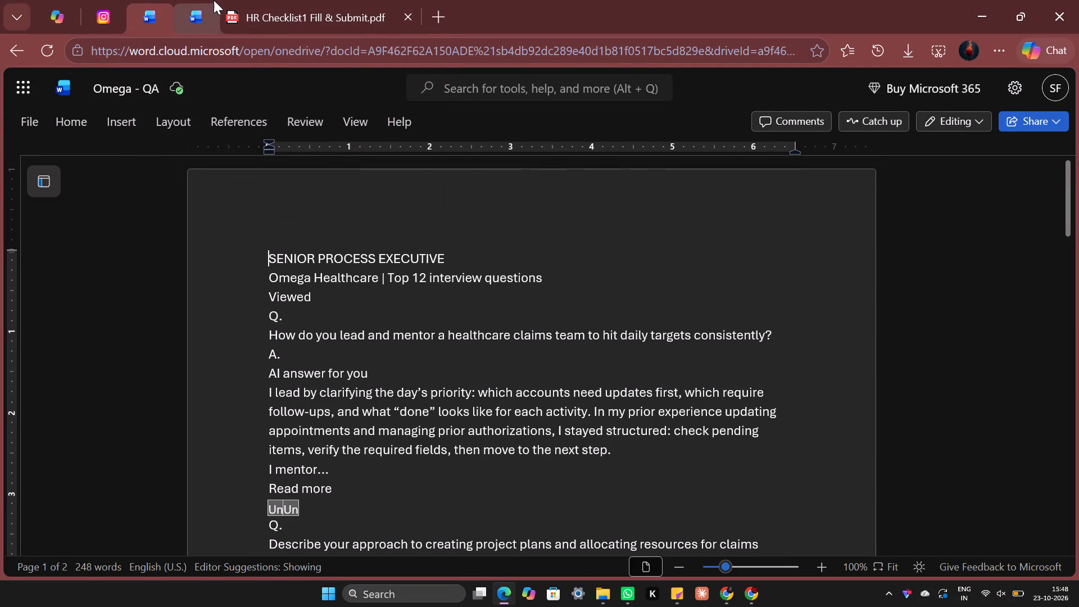
pyautogui.click(214, 0)
pyautogui.click(309, 0)
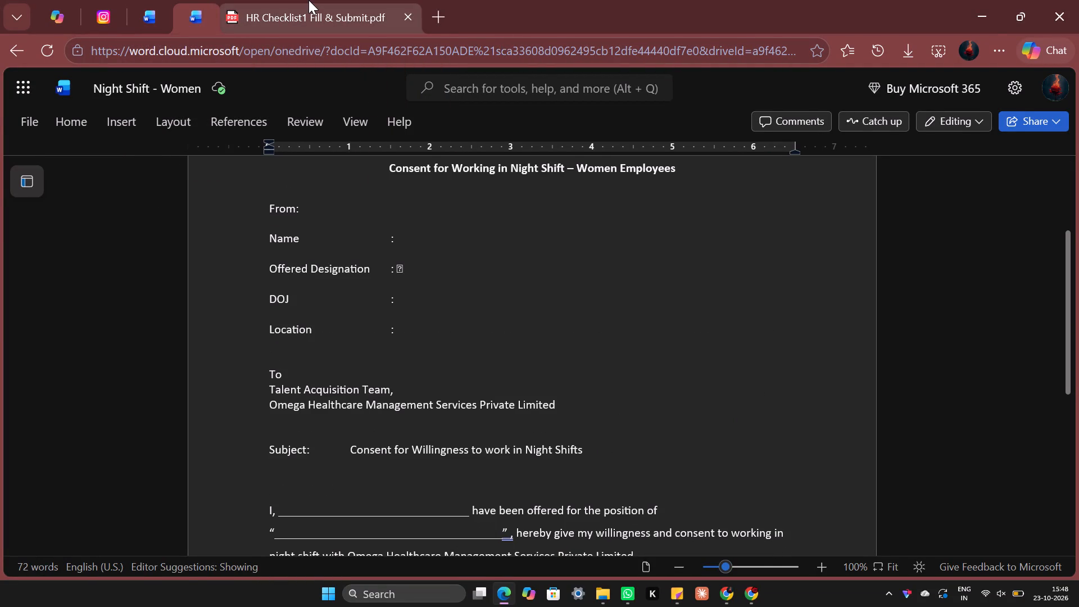
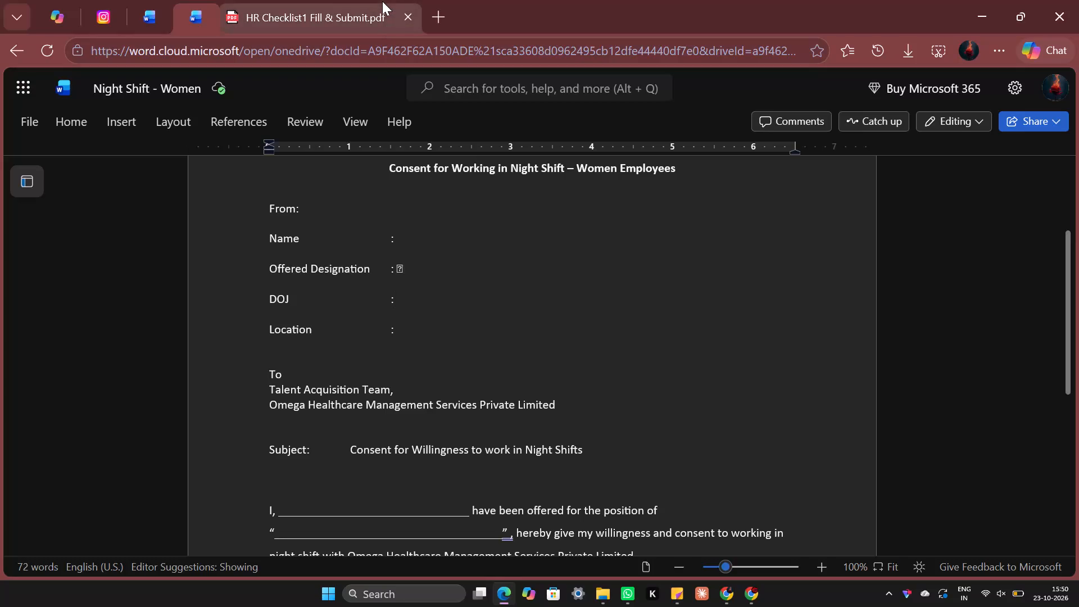
# Review the completed HR Checklist1 Fill & Submit PDF, examining the candidate details and the pre-offer questions and answers on page 1.
pyautogui.click(312, 2)
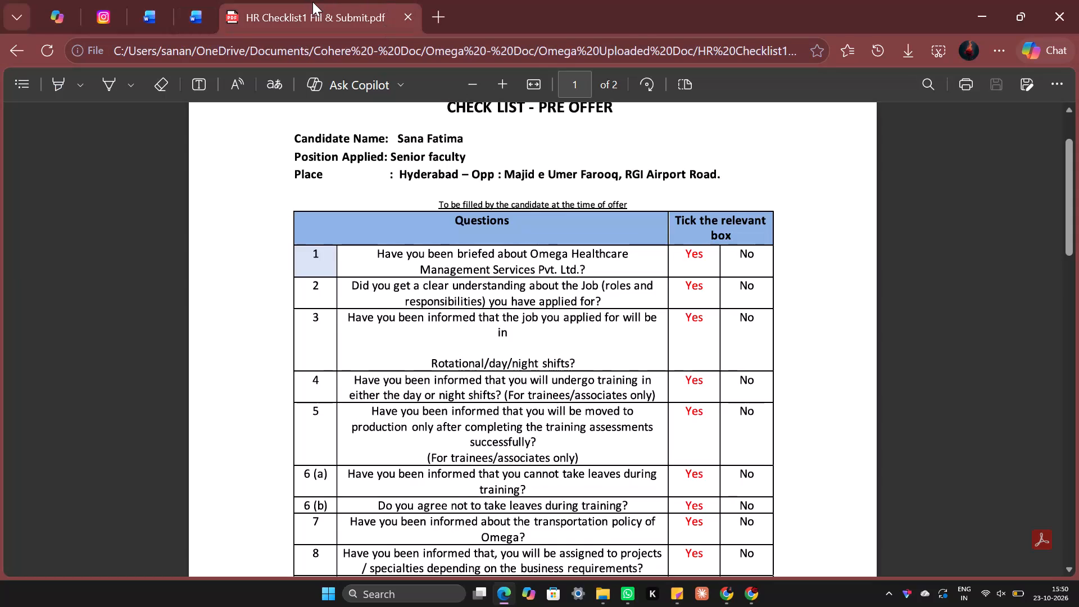
pyautogui.scroll(-3, 805, 338)
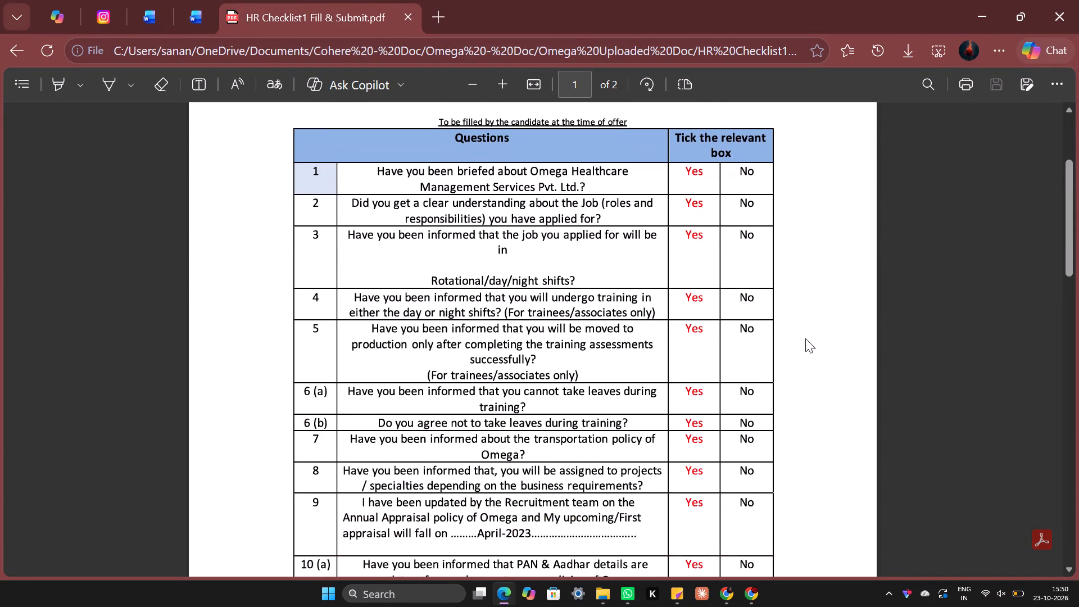
pyautogui.scroll(-4, 805, 338)
pyautogui.scroll(2, 805, 338)
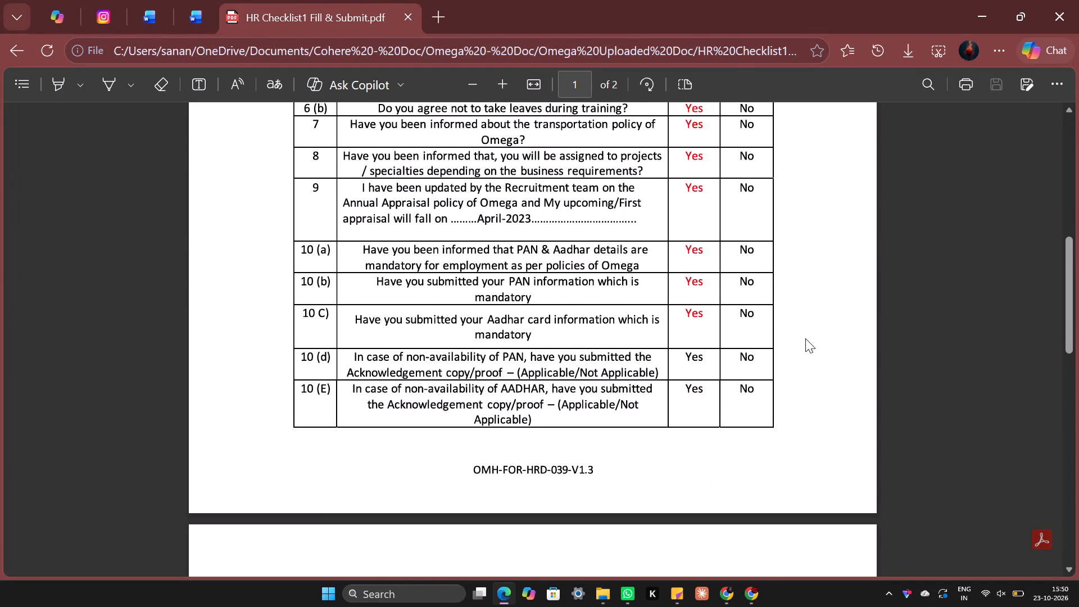
pyautogui.scroll(1, 805, 338)
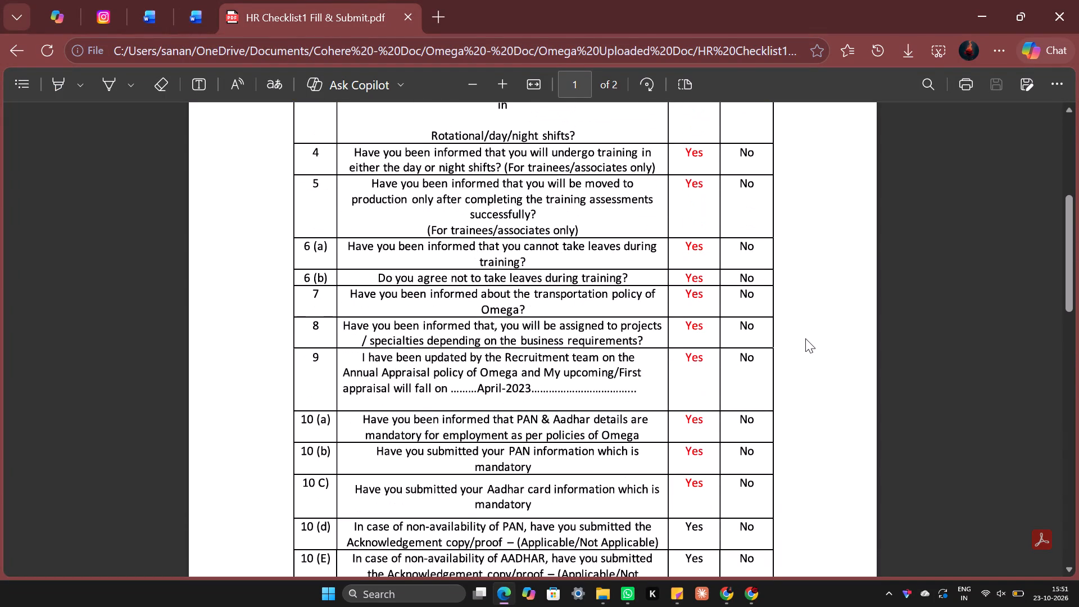
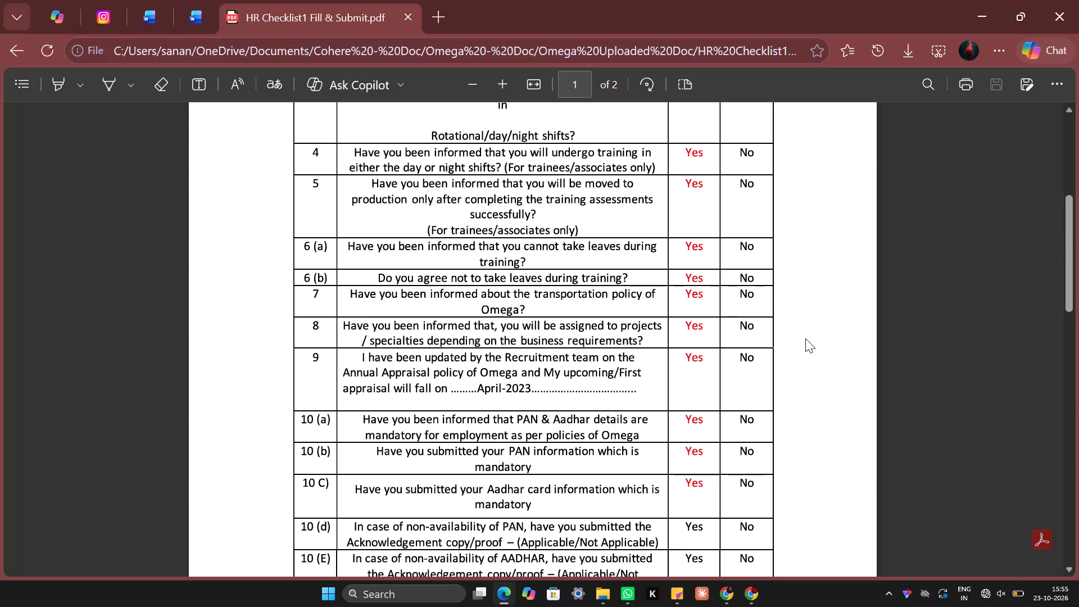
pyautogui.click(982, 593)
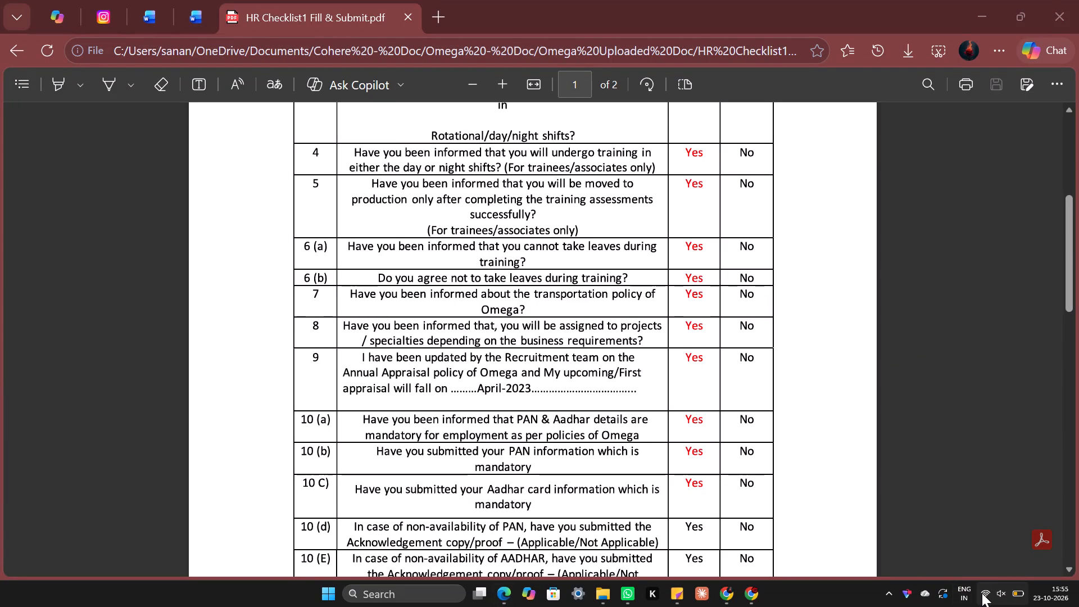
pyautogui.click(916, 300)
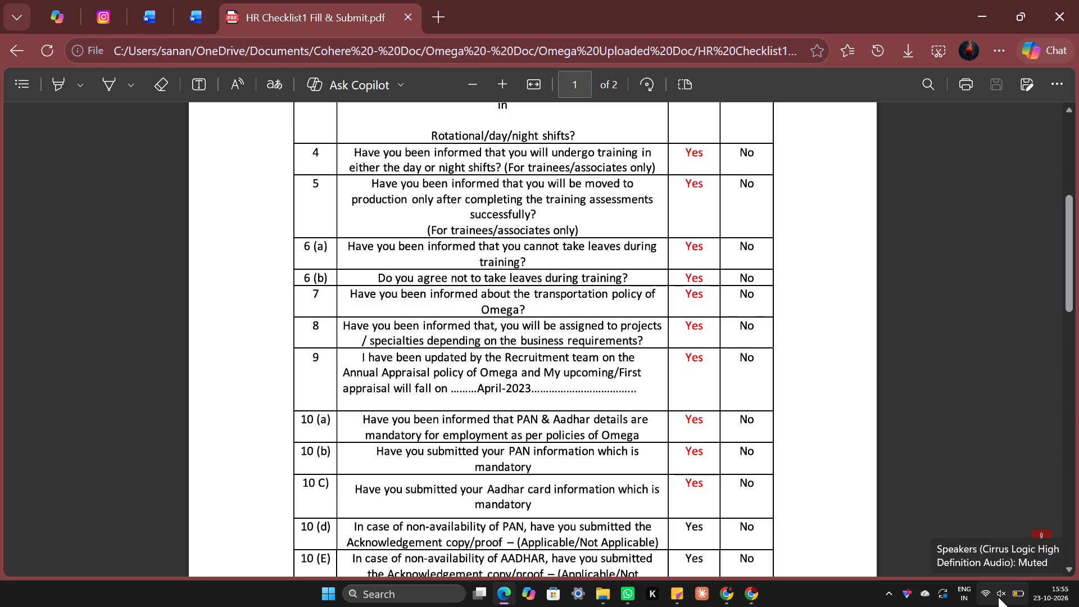
# Read the remaining checklist questions and answers through page 2 of the HR Checklist1 Fill & Submit PDF and close it.
pyautogui.scroll(-3, 998, 597)
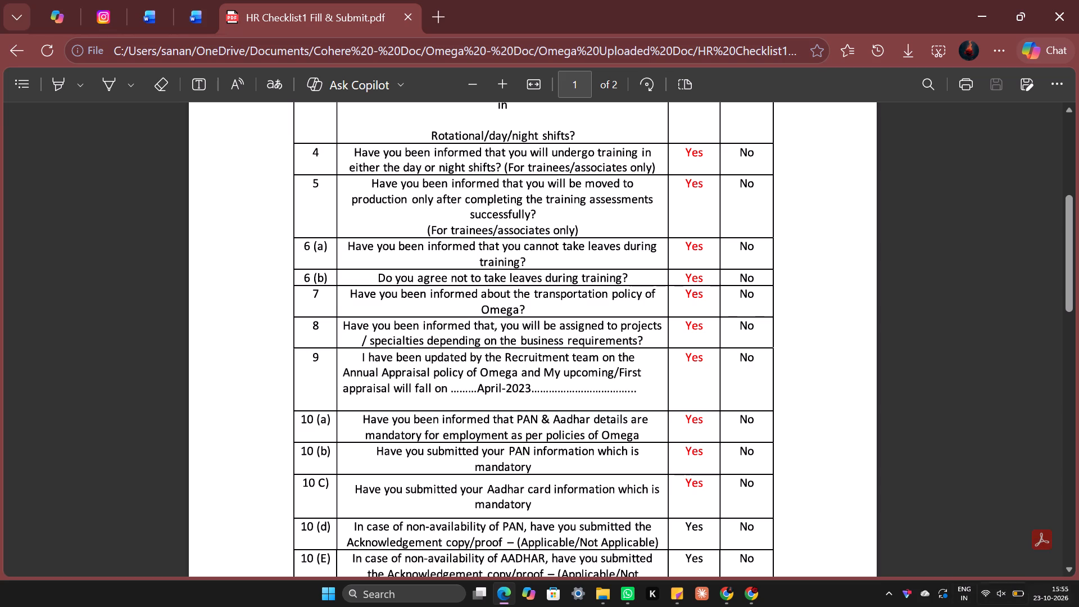
pyautogui.scroll(-3, 743, 323)
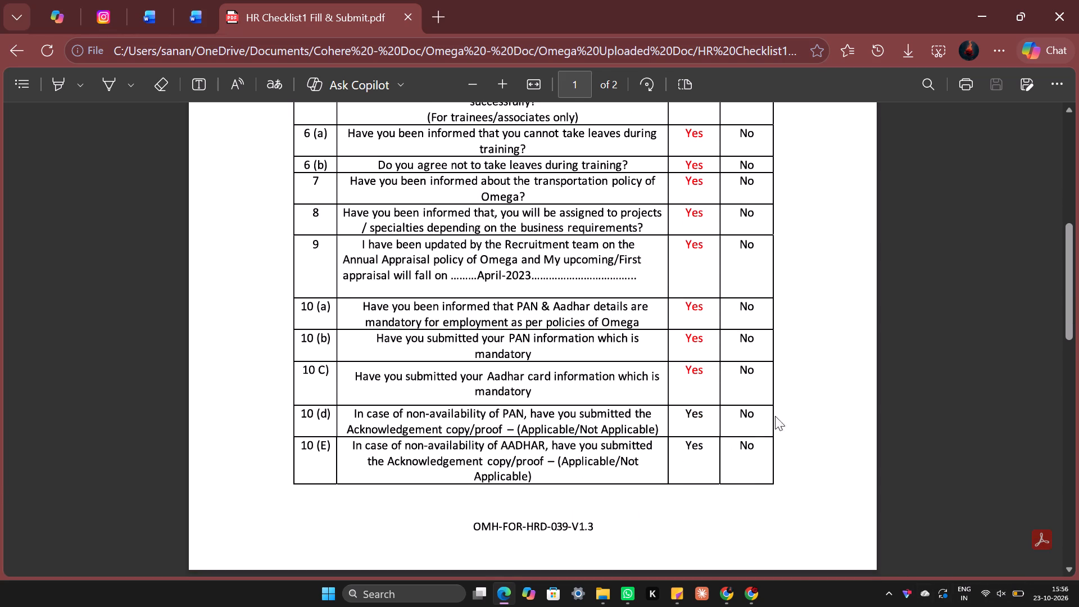
pyautogui.scroll(-7, 566, 435)
pyautogui.scroll(2, 566, 435)
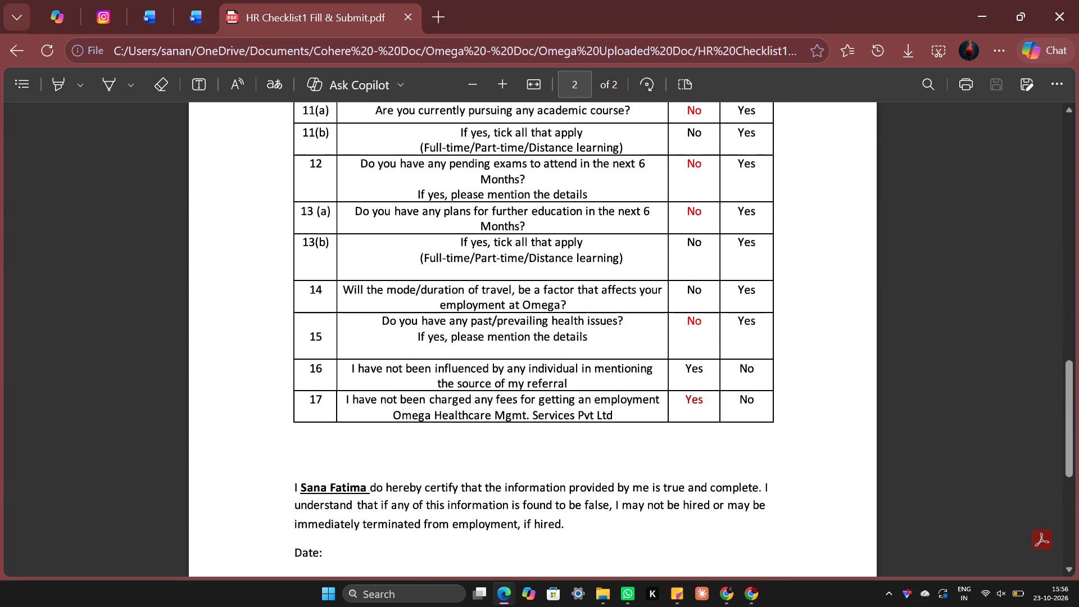
pyautogui.click(404, 14)
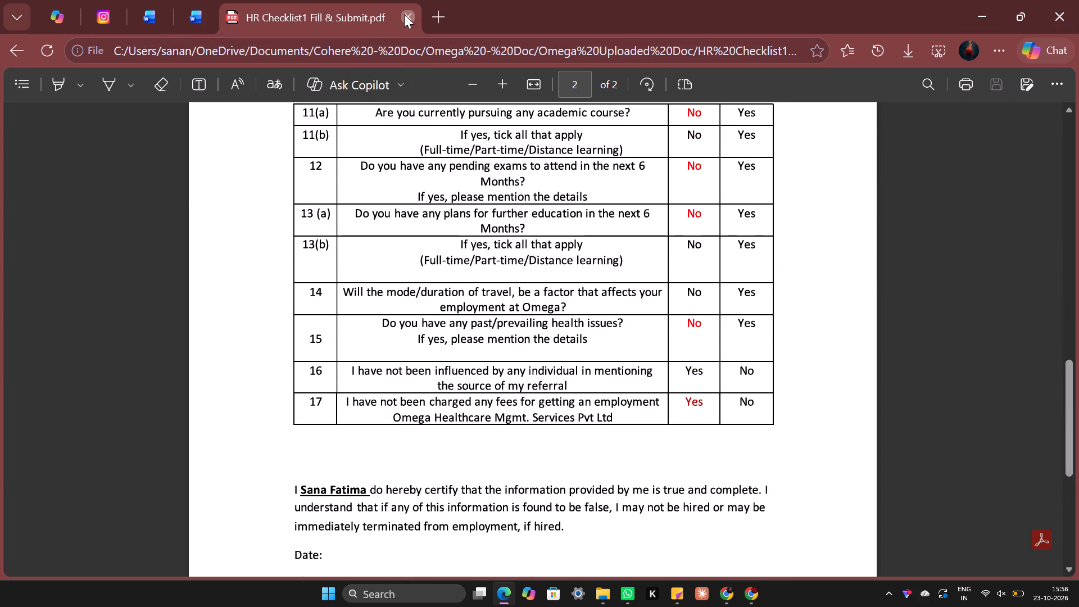
# In the Night Shift - Women form, space out the From label's colon so it aligns with the colons of the fields below.
pyautogui.click(488, 207)
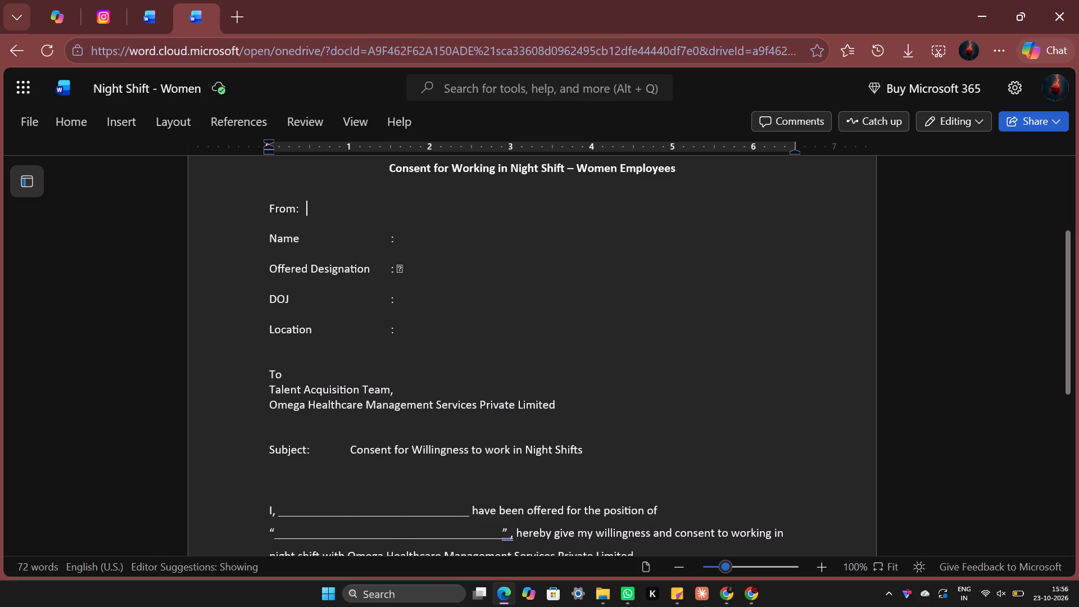
pyautogui.scroll(1, 475, 299)
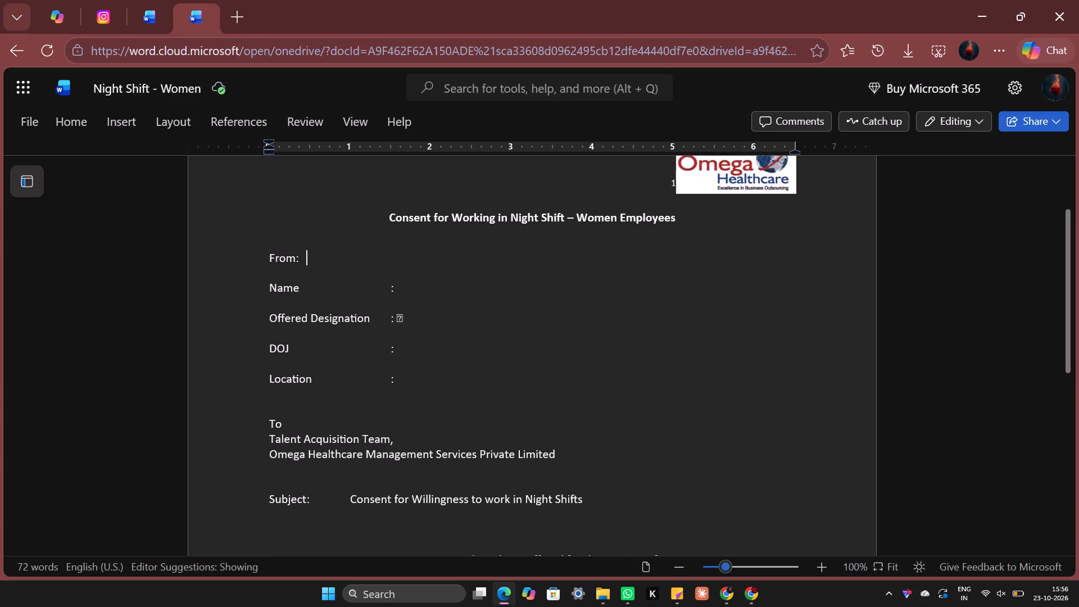
pyautogui.scroll(1, 491, 256)
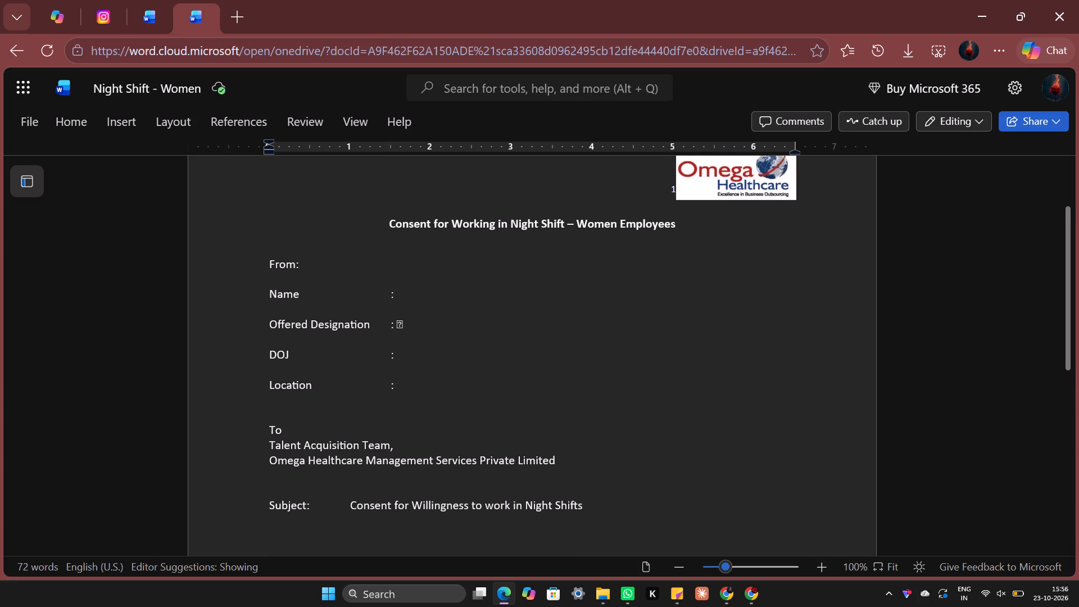
pyautogui.scroll(1, 491, 256)
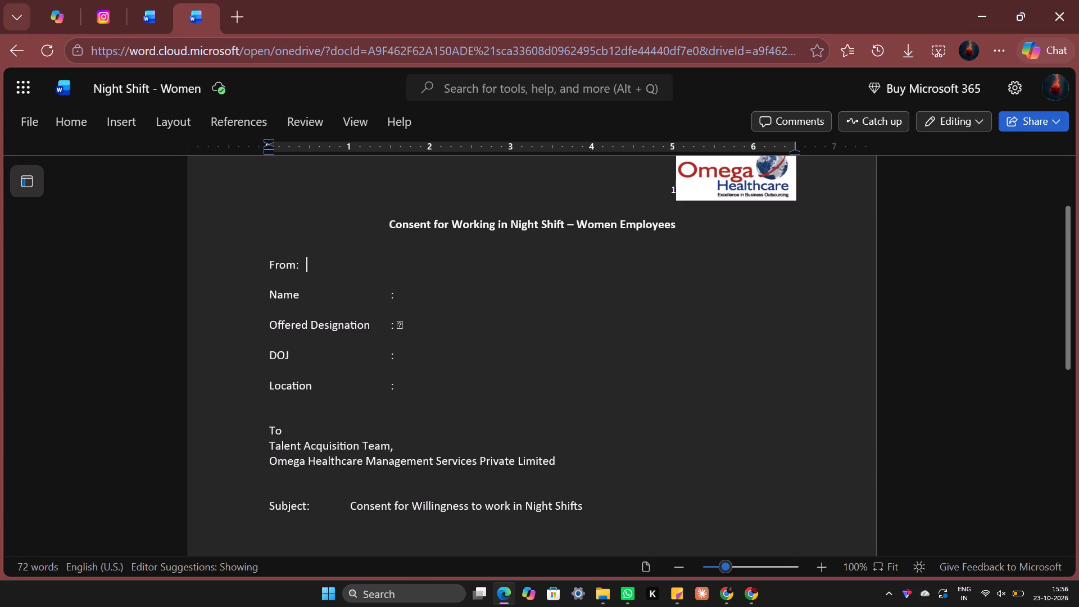
pyautogui.click(388, 261)
pyautogui.click(293, 265)
pyautogui.press('Tab')
pyautogui.press('Tab')
pyautogui.press('Tab')
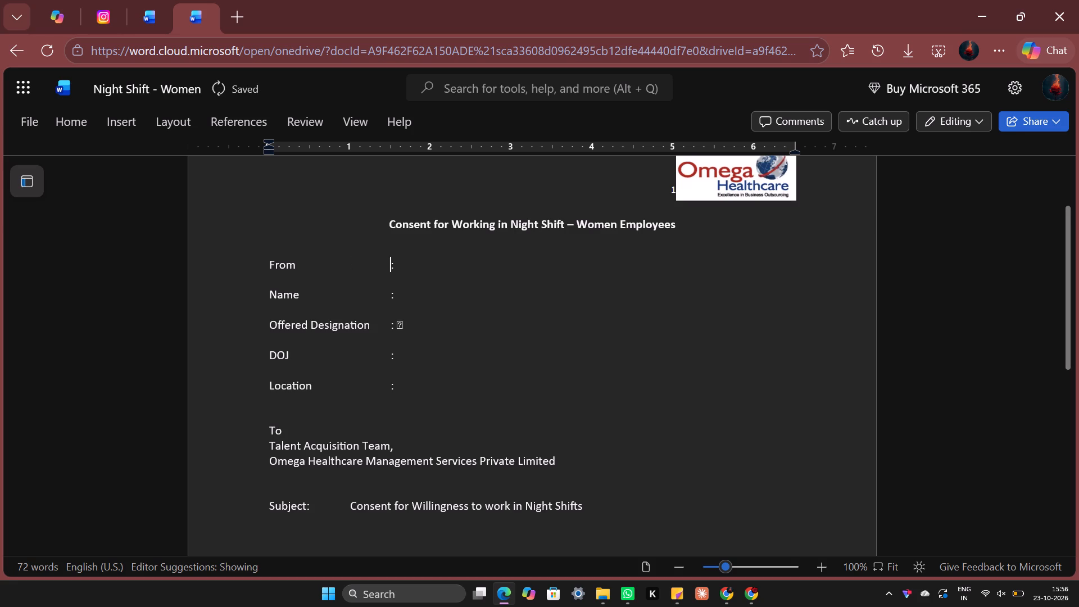
pyautogui.click(436, 256)
pyautogui.click(406, 265)
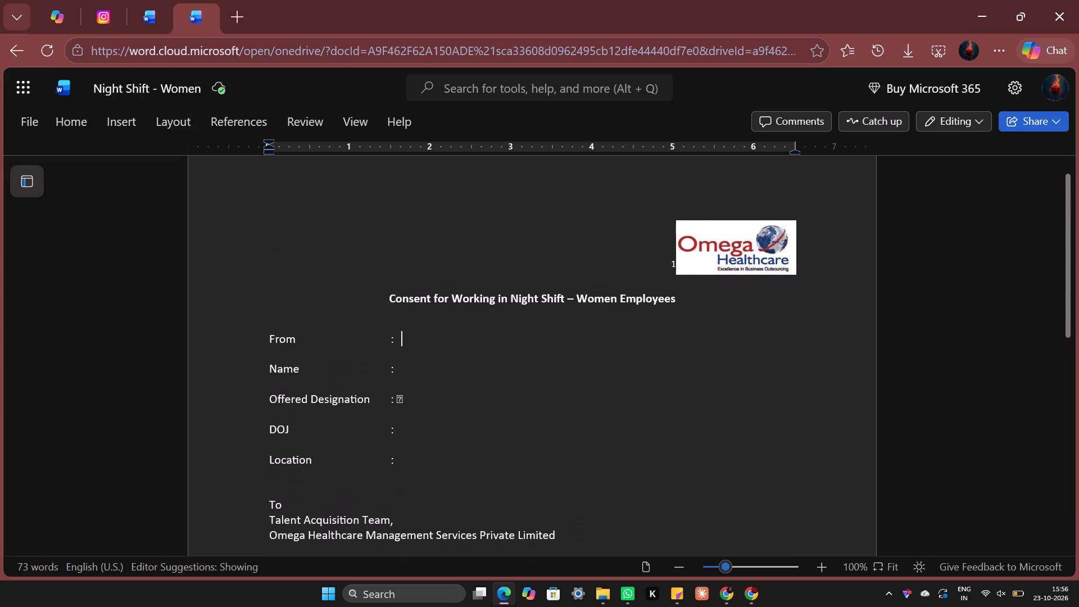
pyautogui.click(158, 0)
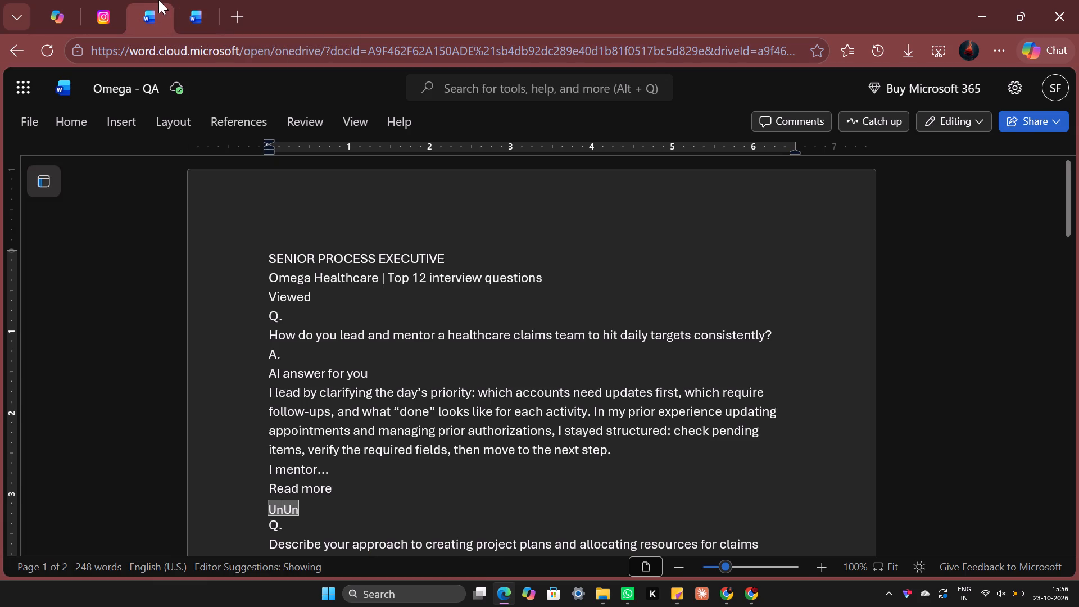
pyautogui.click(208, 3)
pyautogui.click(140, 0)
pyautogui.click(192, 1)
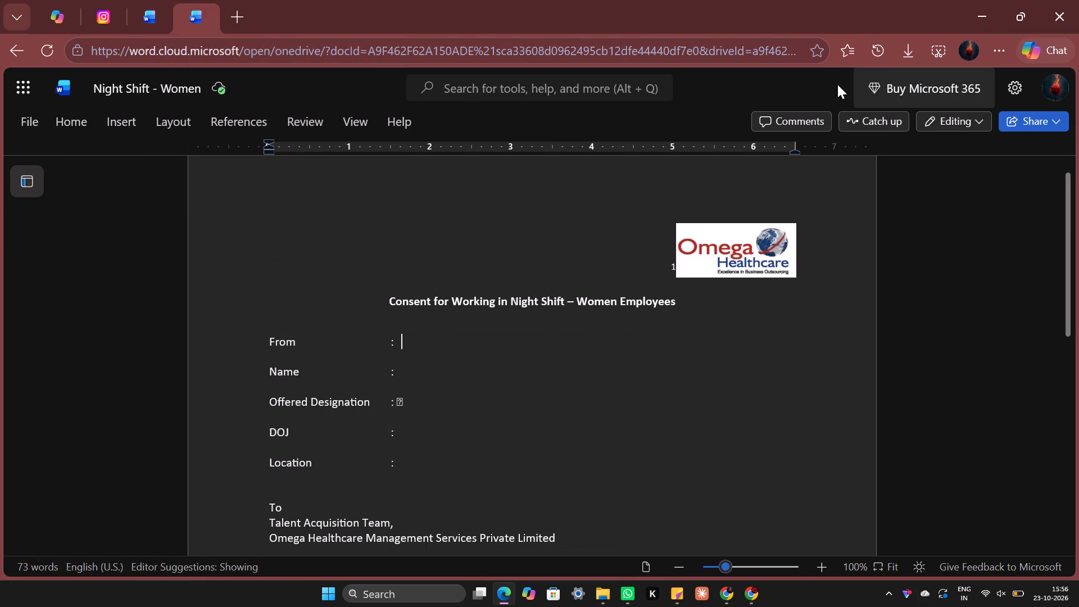
# Switch to File Explorer and reopen the HR Checklist1 Fill & Submit PDF from the Omega Uploaded Doc folder.
pyautogui.click(985, 24)
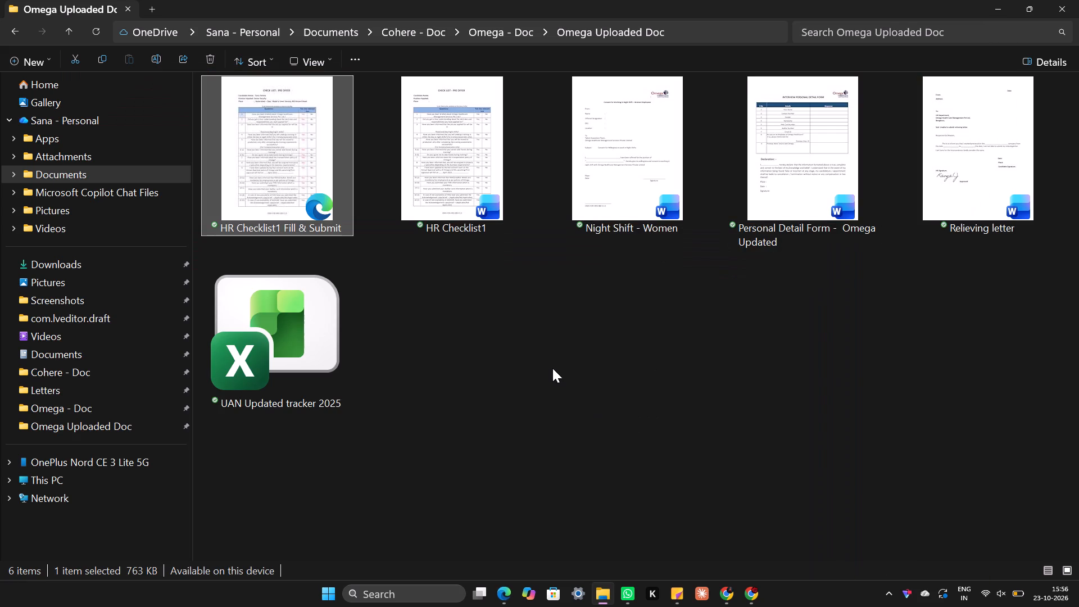
pyautogui.click(552, 368)
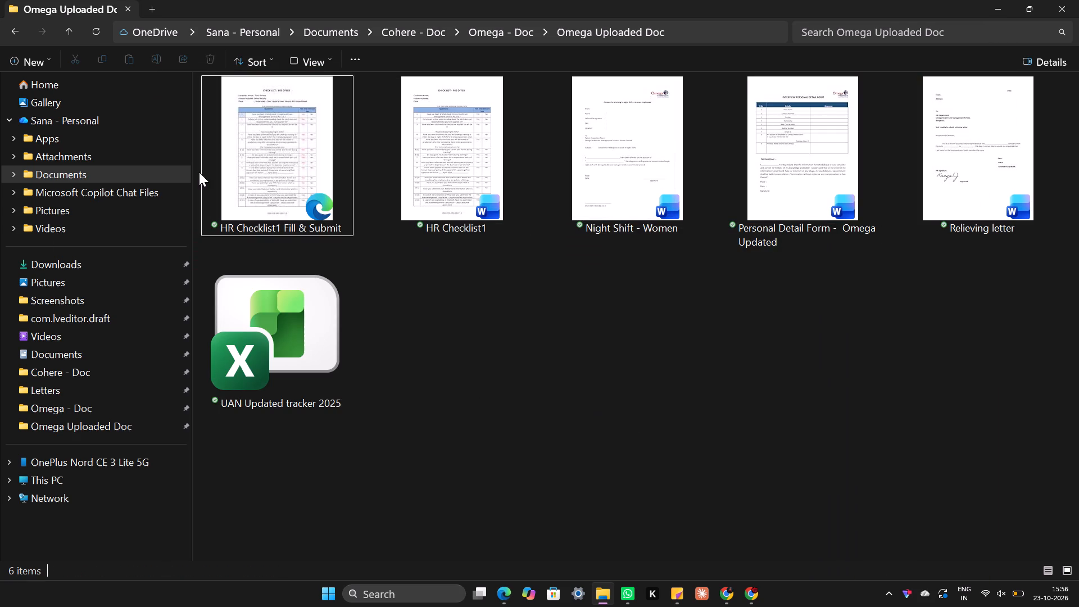
pyautogui.click(70, 34)
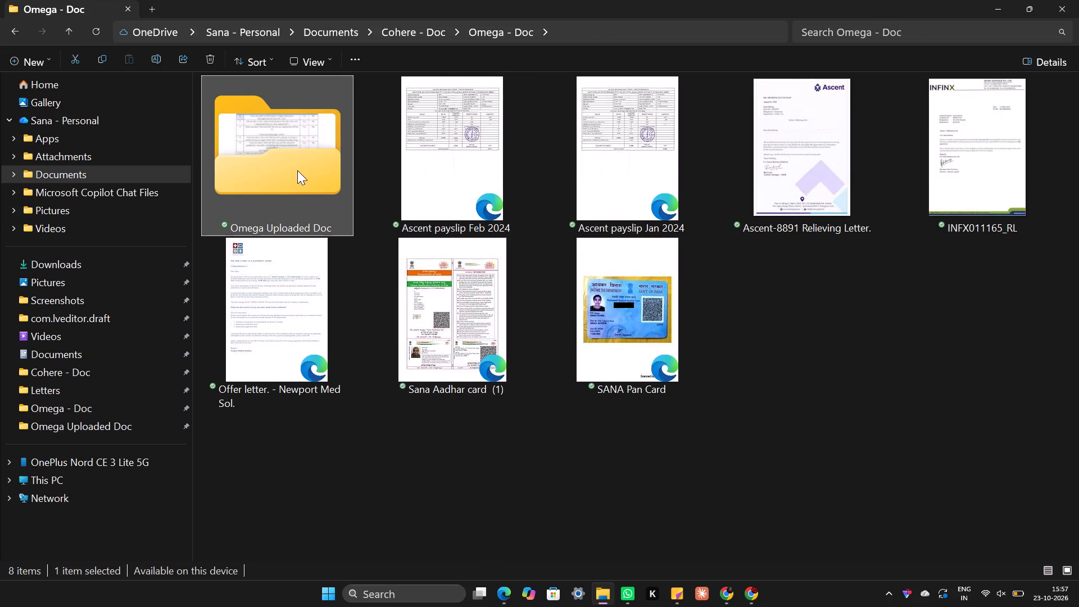
pyautogui.doubleClick(297, 170)
pyautogui.doubleClick(297, 170)
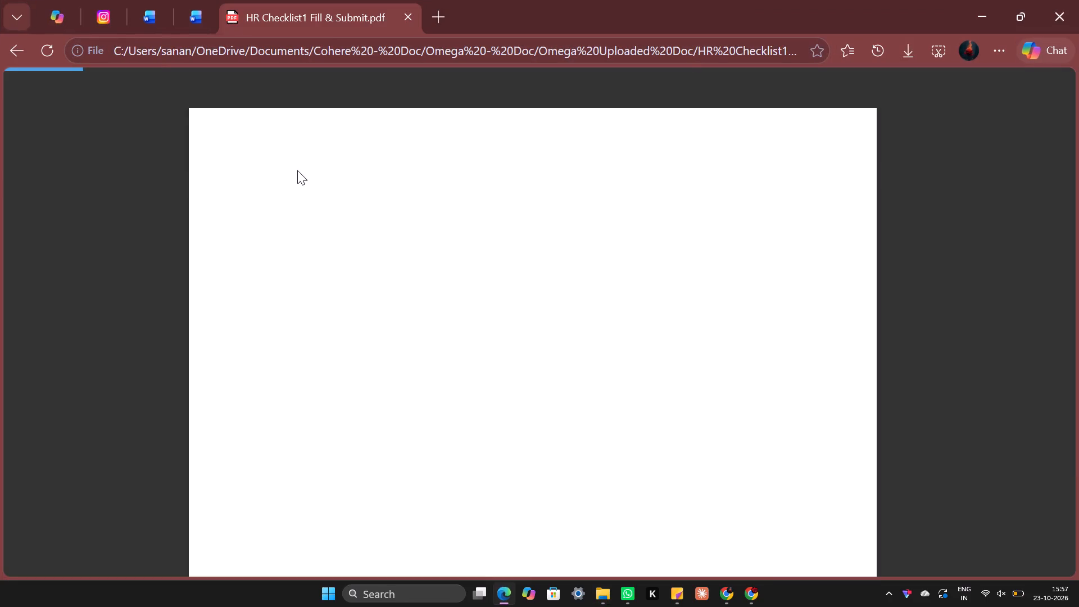
# Copy the Place entry from the checklist's candidate details into the From field of the Night Shift - Women form.
pyautogui.scroll(3, 297, 170)
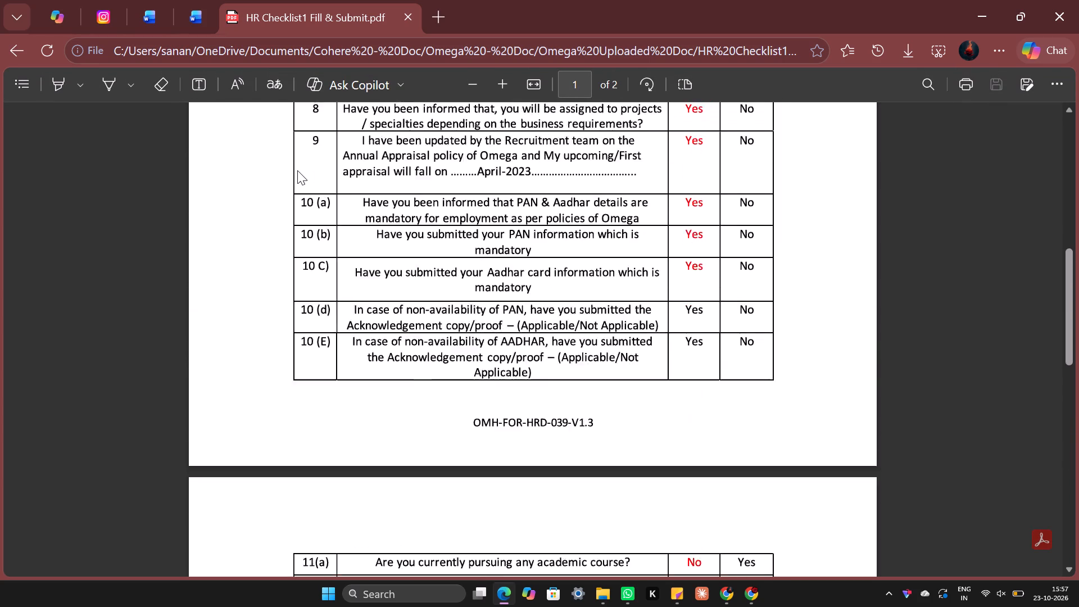
pyautogui.scroll(3, 297, 170)
pyautogui.tripleClick(514, 261)
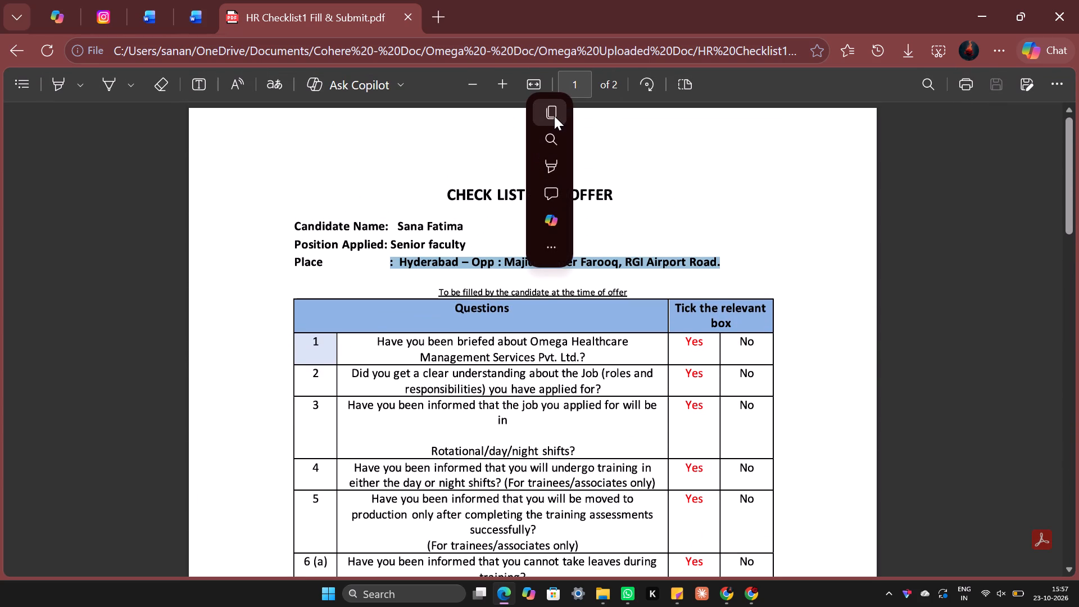
pyautogui.click(554, 116)
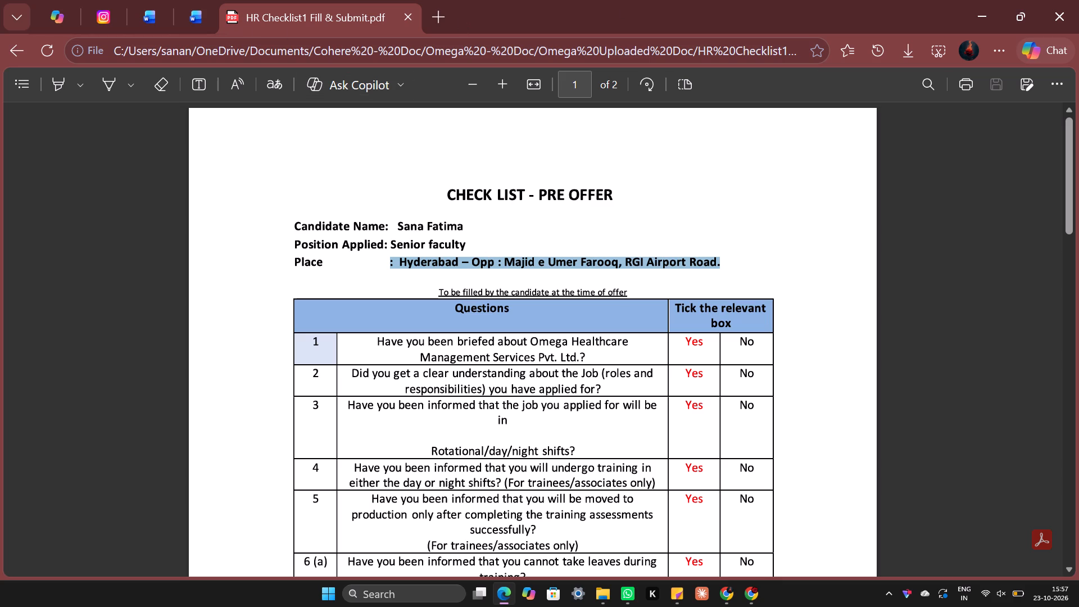
pyautogui.click(575, 266)
pyautogui.click(196, 1)
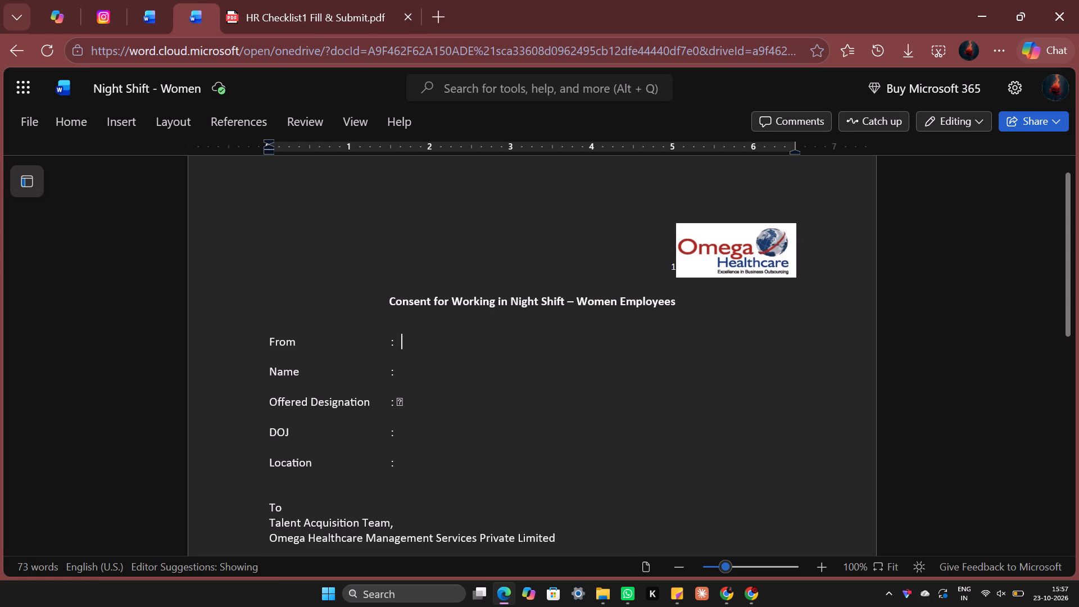
pyautogui.hotkey('ctrl', 'v')
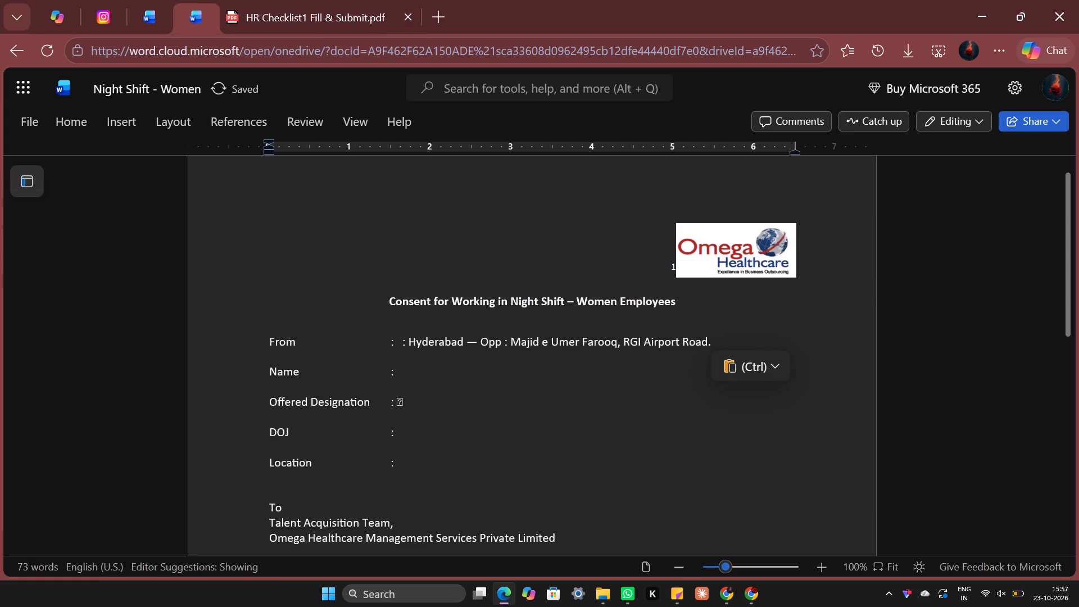
# Replace the landmark after "Opp :" in the From address with the new landmark name, keeping the road that follows.
pyautogui.doubleClick(519, 347)
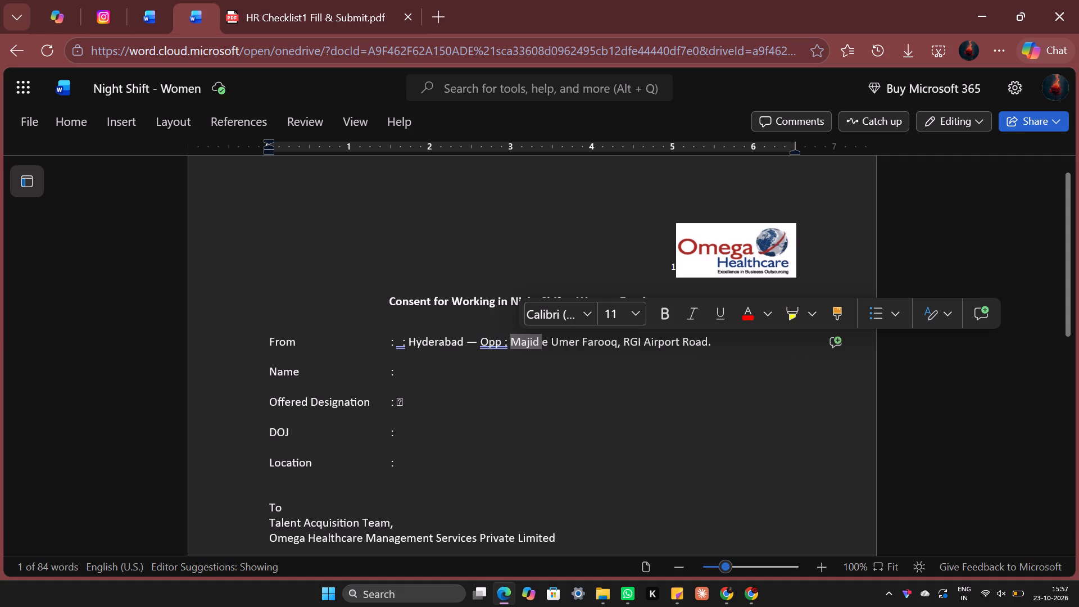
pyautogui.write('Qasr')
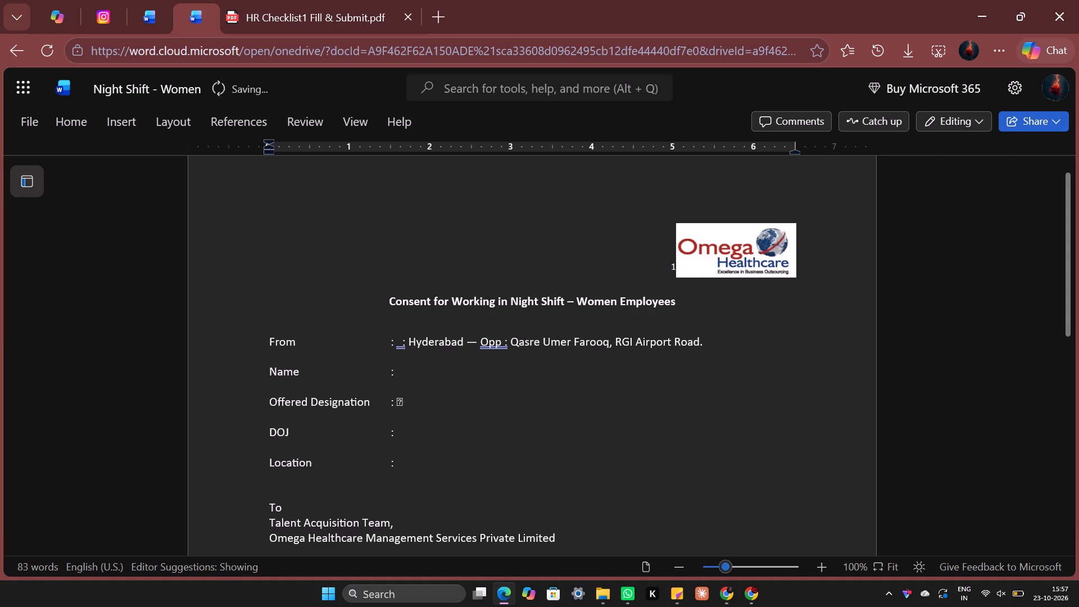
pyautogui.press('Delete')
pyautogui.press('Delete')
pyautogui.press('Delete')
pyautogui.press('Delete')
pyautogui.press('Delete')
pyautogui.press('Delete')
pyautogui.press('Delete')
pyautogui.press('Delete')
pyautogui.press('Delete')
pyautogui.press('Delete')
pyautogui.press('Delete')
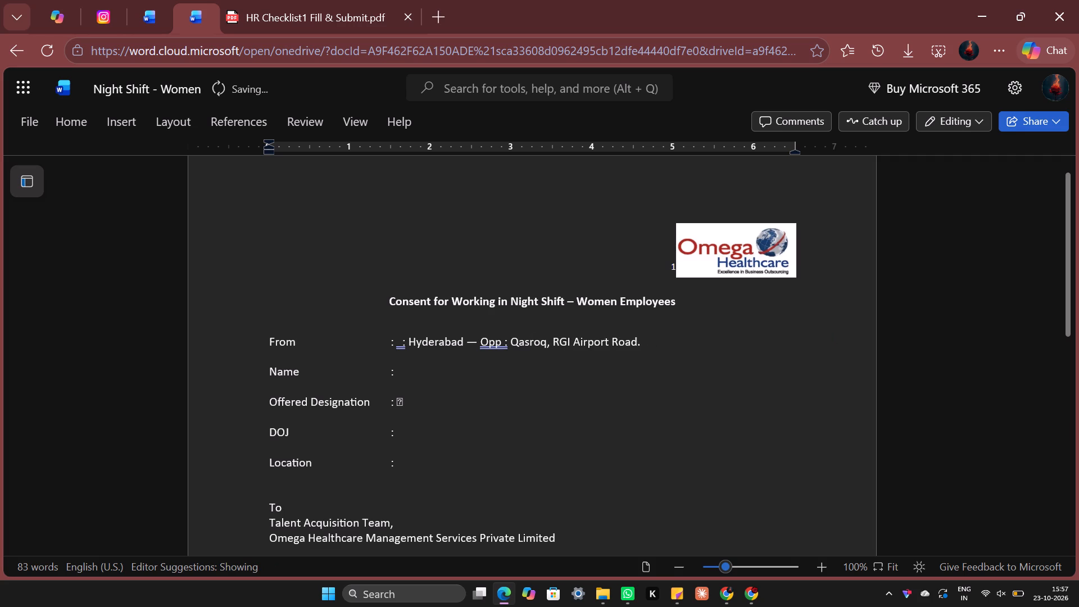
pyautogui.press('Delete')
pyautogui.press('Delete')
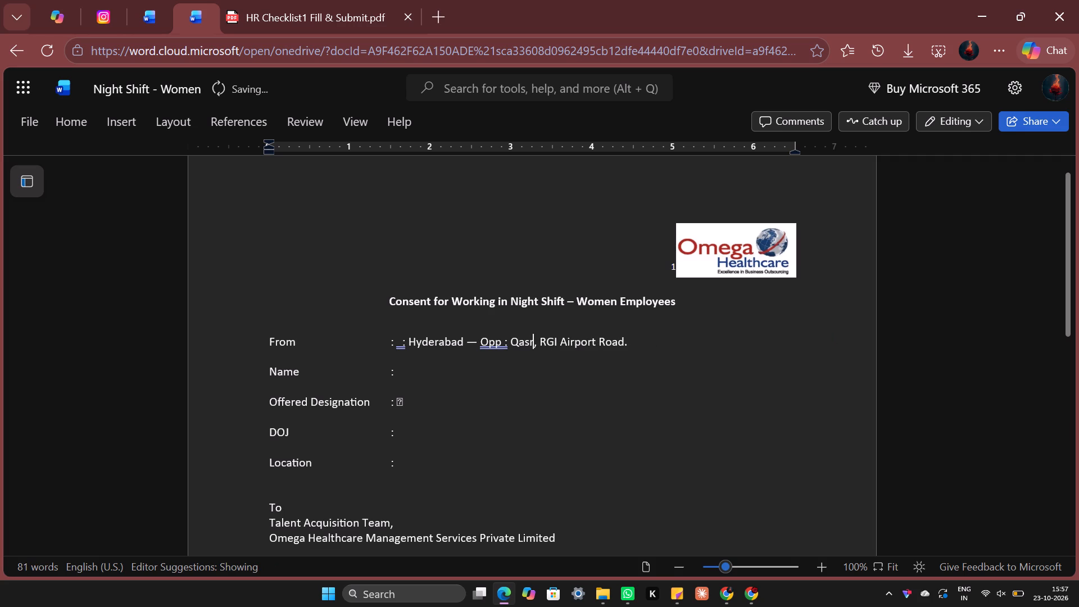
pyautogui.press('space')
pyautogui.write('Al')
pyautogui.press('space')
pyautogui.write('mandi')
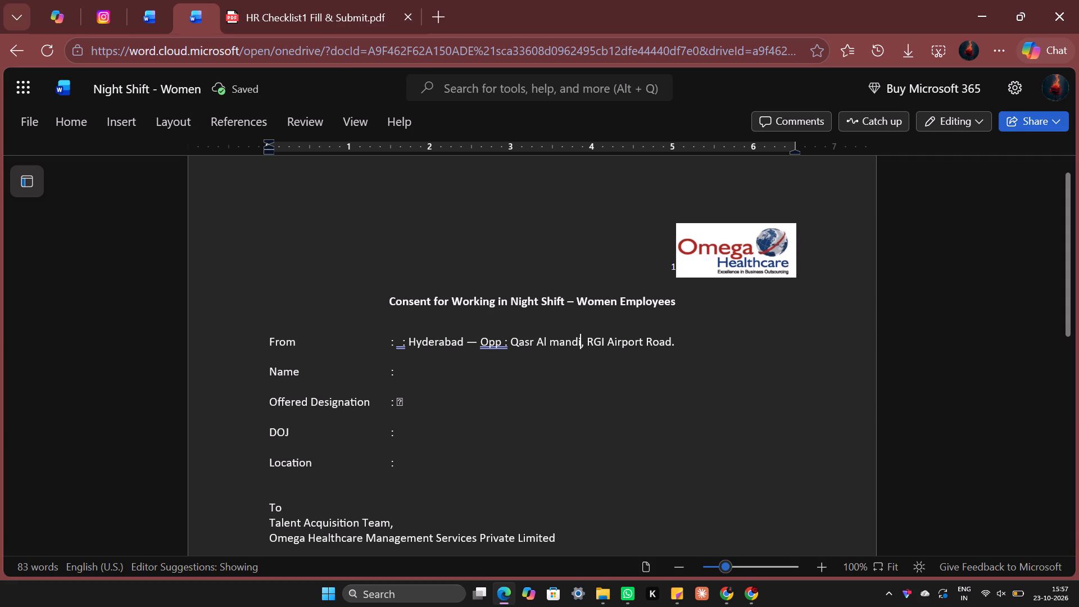
# Capitalise the first letter of the landmark's last word in the From address of the Night Shift - Women form.
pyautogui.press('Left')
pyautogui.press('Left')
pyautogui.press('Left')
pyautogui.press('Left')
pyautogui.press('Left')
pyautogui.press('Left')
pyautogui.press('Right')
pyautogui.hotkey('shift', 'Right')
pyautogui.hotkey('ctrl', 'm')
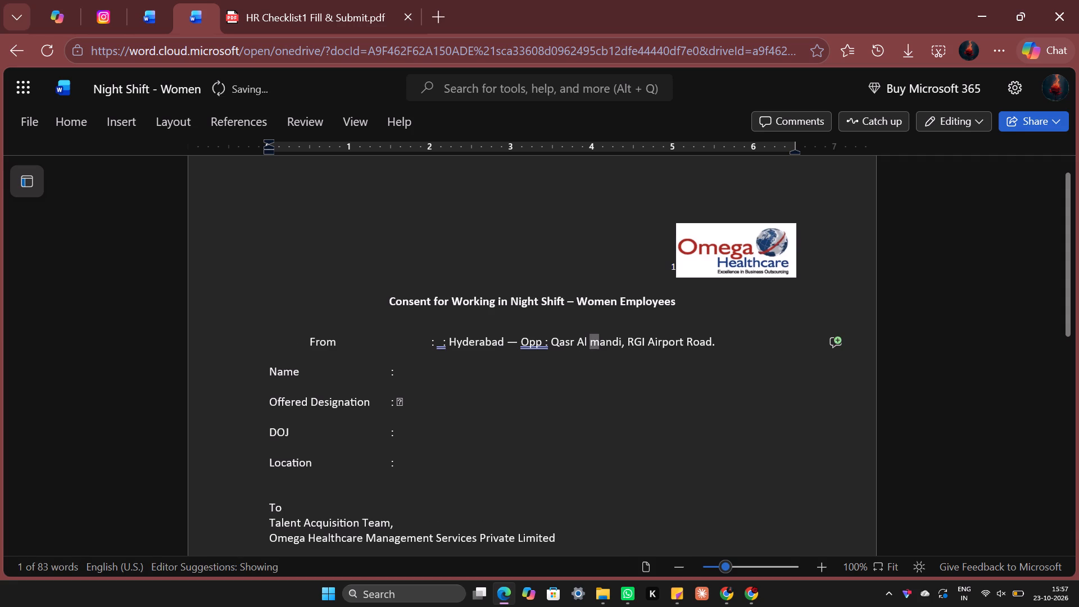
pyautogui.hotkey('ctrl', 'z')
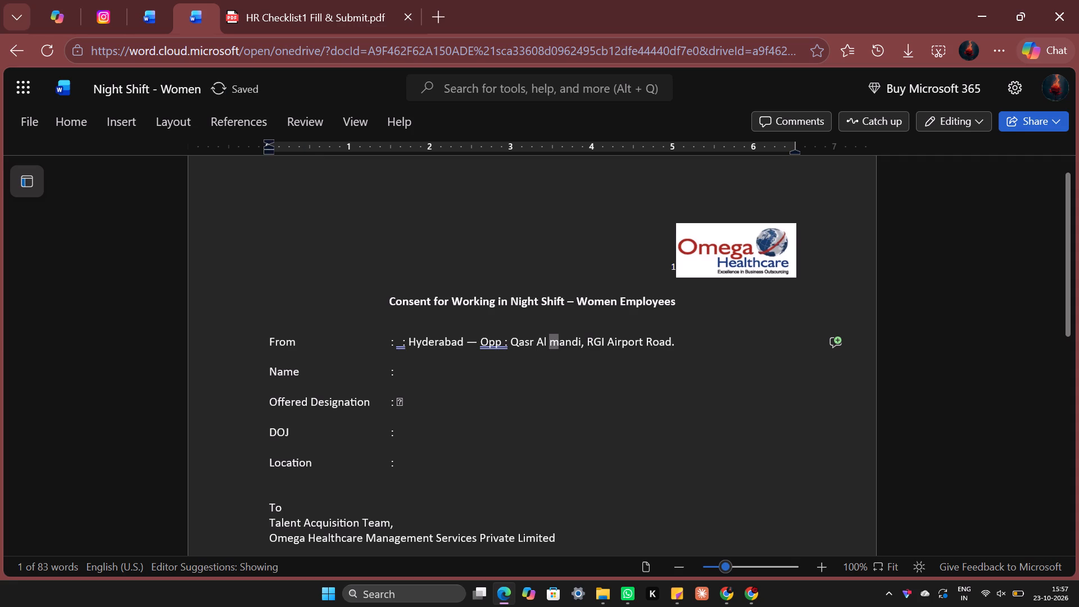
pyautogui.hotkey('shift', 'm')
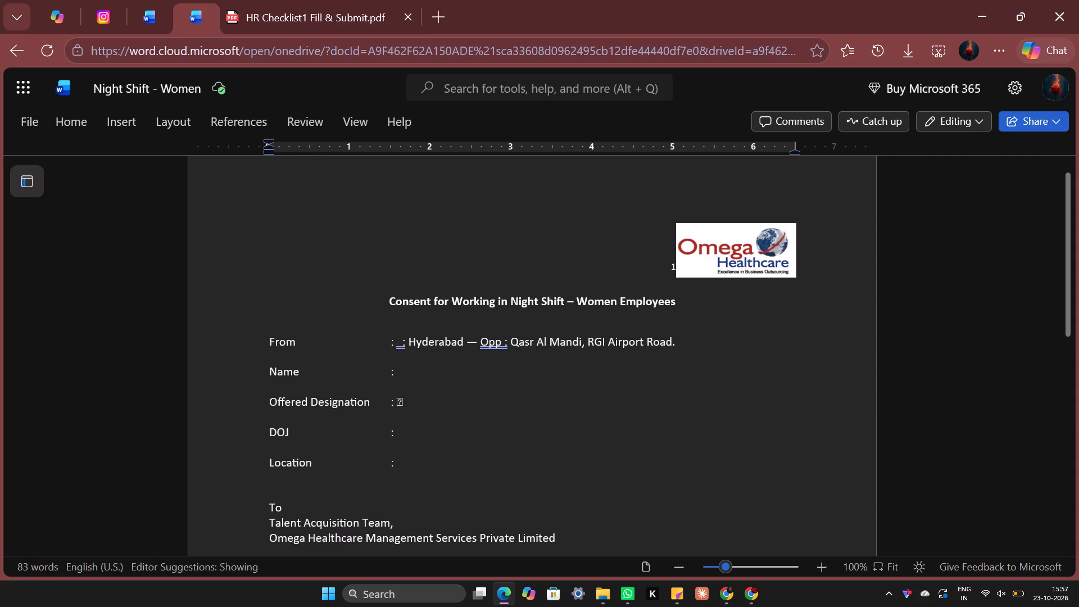
# Fill in the candidate's full name after the colon in the Name field.
pyautogui.click(610, 350)
pyautogui.click(610, 350)
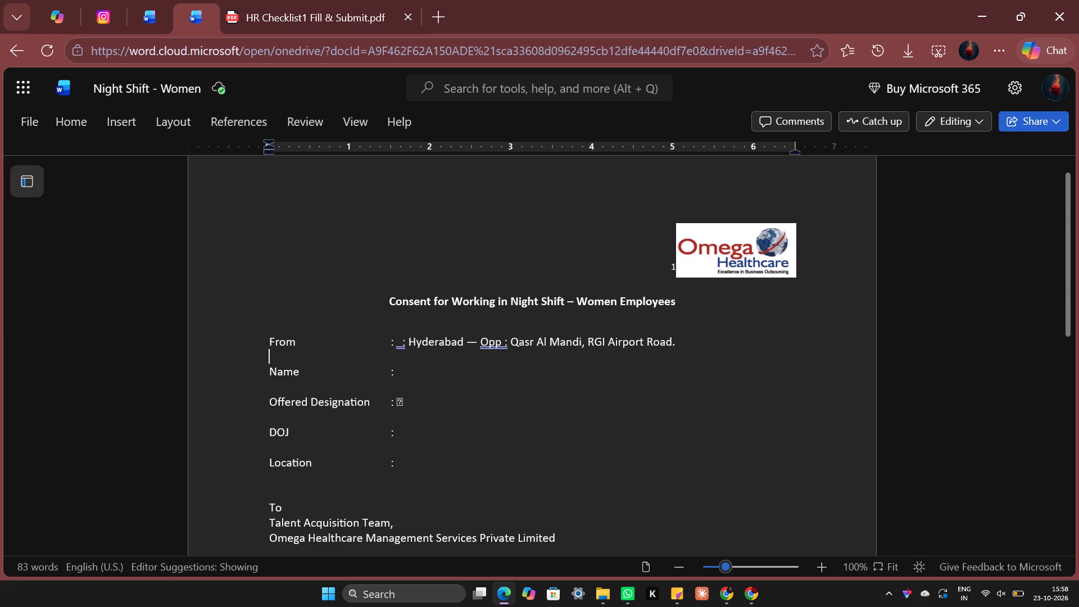
pyautogui.click(518, 369)
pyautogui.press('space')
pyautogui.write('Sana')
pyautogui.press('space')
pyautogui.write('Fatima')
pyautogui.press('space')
# Replace the placeholder symbol in the Offered Designation field with "Senior".
pyautogui.click(503, 419)
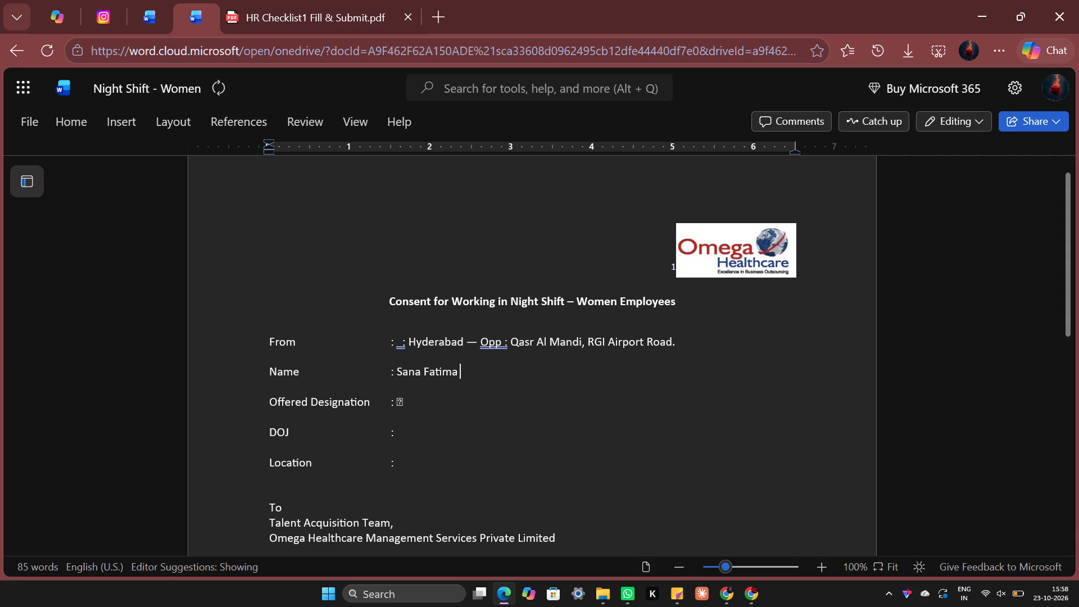
pyautogui.click(402, 405)
pyautogui.press('BackSpace')
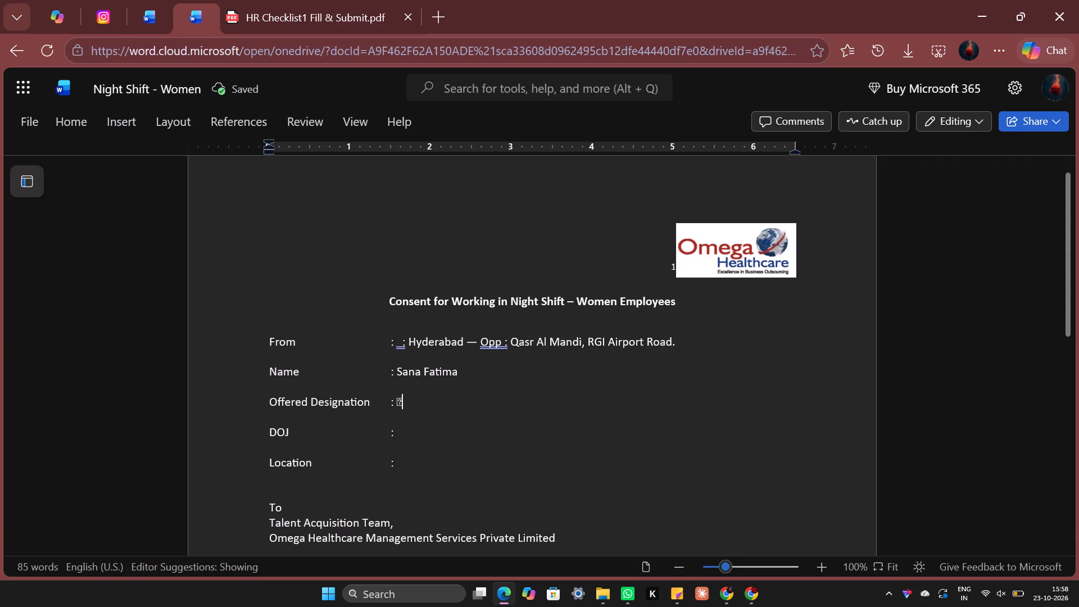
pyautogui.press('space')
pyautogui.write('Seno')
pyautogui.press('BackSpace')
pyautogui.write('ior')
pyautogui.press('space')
# Check the HR Checklist1 Fill & Submit PDF's Position Applied entry, closing the PDF to return to the Night Shift - Women form.
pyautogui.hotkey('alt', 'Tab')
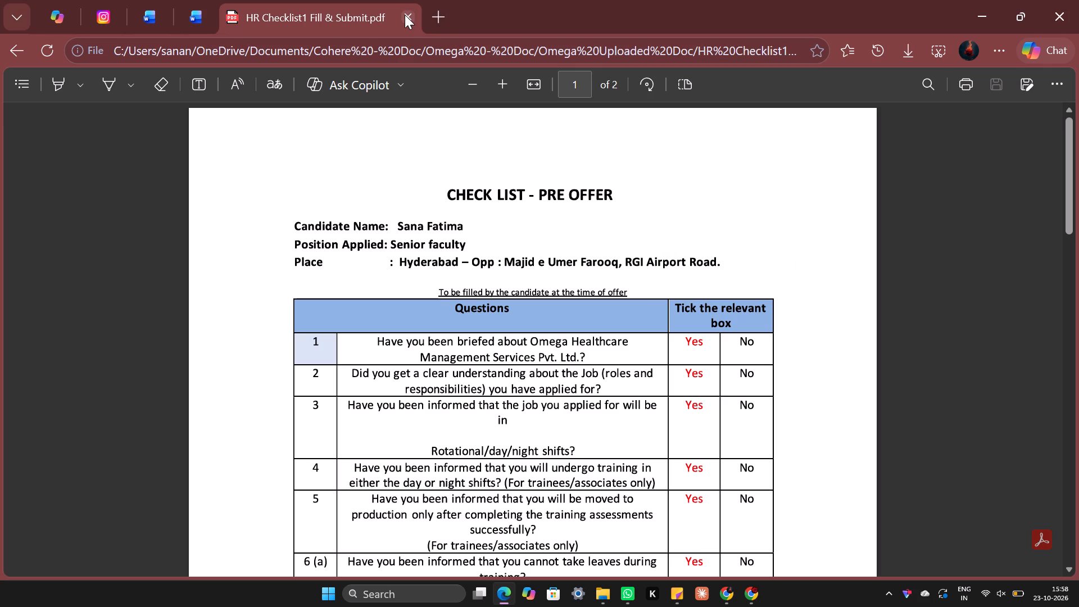
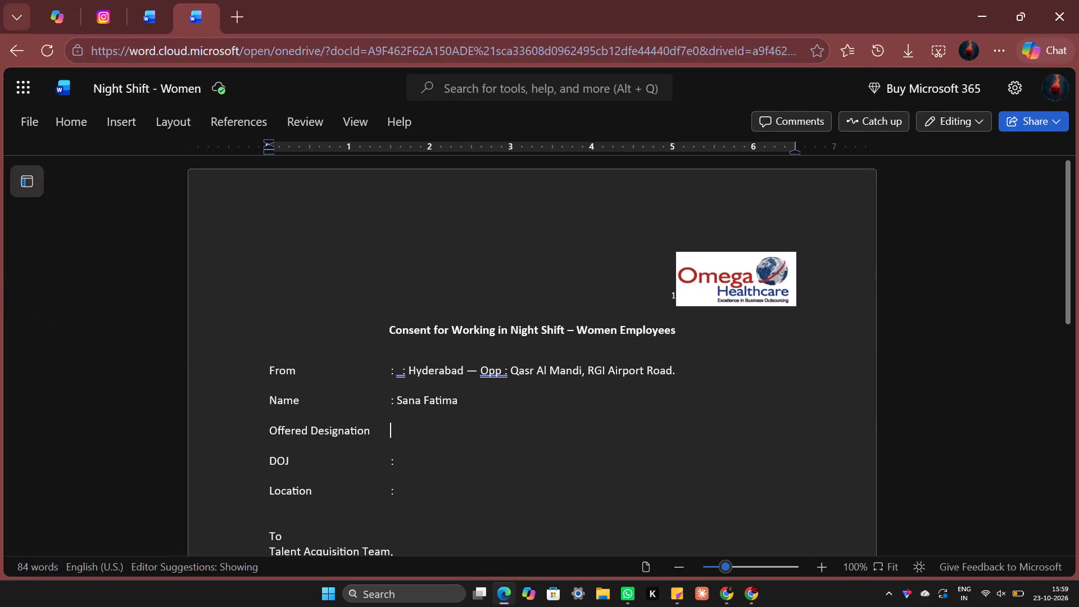
# Restore the colon in the Offered Designation field and fill in "Senior Executive" with both words capitalised.
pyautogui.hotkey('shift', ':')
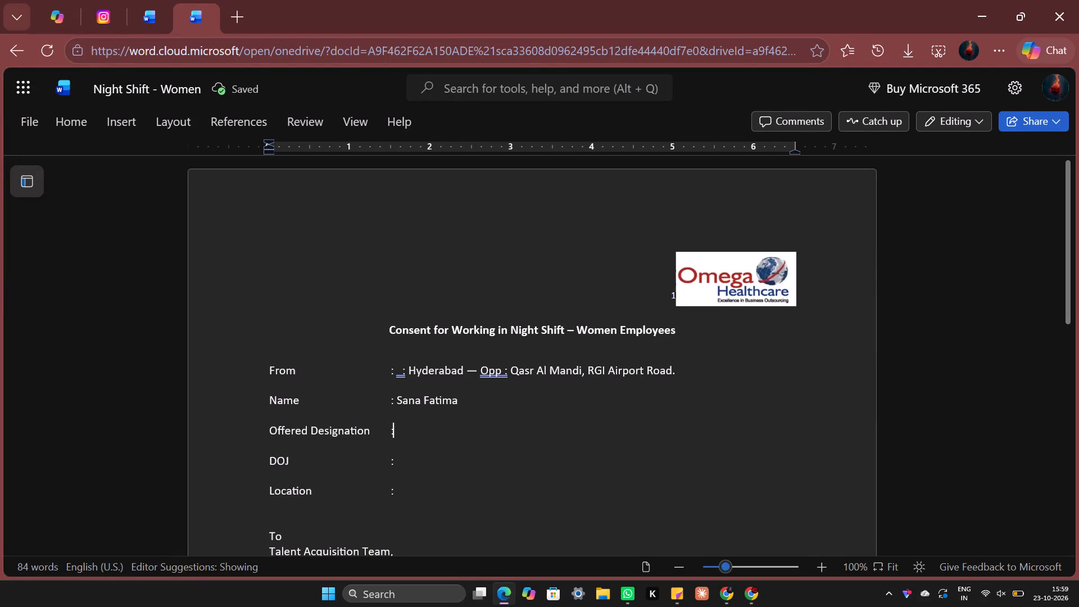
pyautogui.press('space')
pyautogui.hotkey('ctrl', 'v')
pyautogui.press('Left')
pyautogui.press('Left')
pyautogui.press('Left')
pyautogui.press('Left')
pyautogui.press('Left')
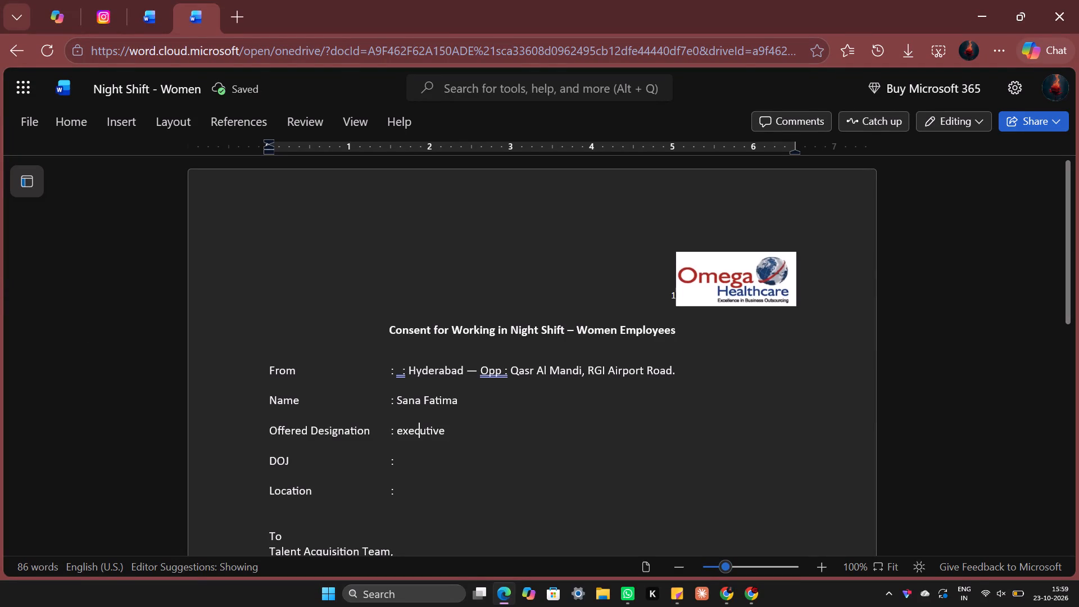
pyautogui.press('Left')
pyautogui.press('Left')
pyautogui.press('Left')
pyautogui.press('Left')
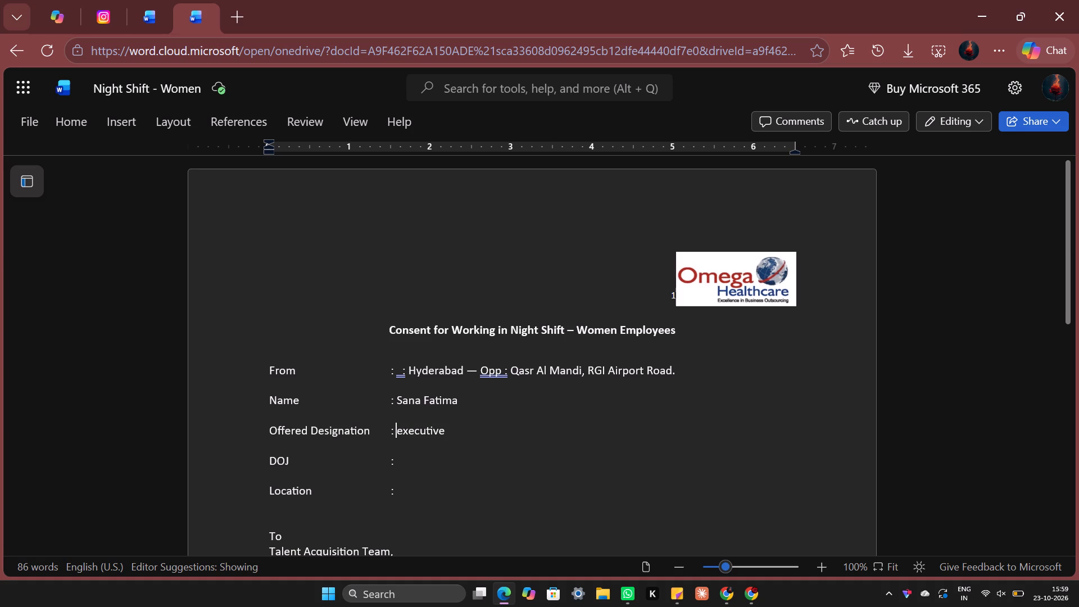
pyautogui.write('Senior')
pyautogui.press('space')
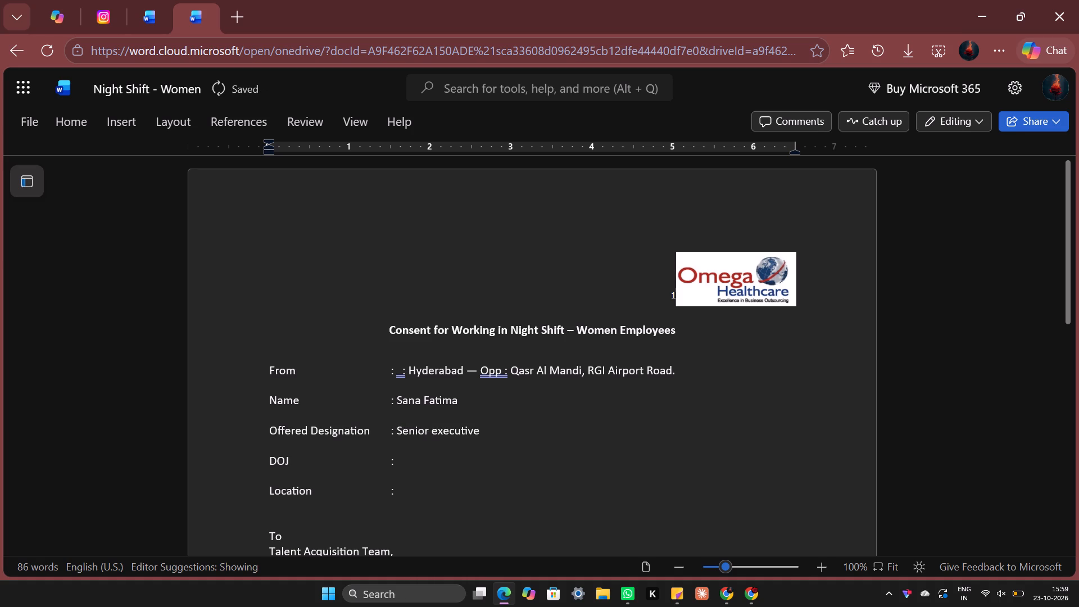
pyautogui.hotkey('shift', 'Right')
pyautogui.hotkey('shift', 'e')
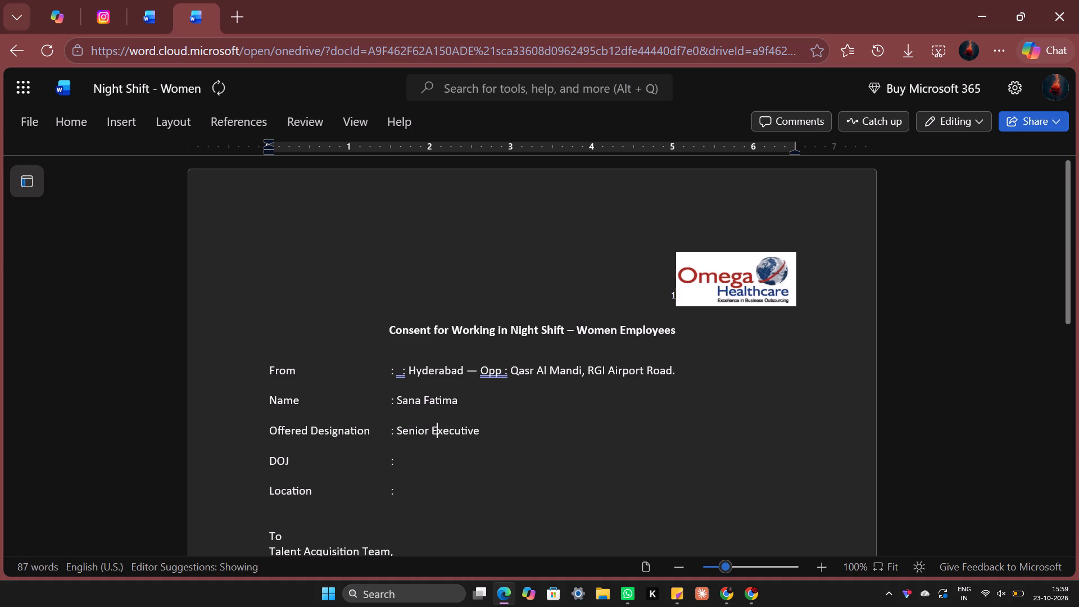
# Enter the date 26-10-2026 after the colon in the DOJ field.
pyautogui.click(471, 466)
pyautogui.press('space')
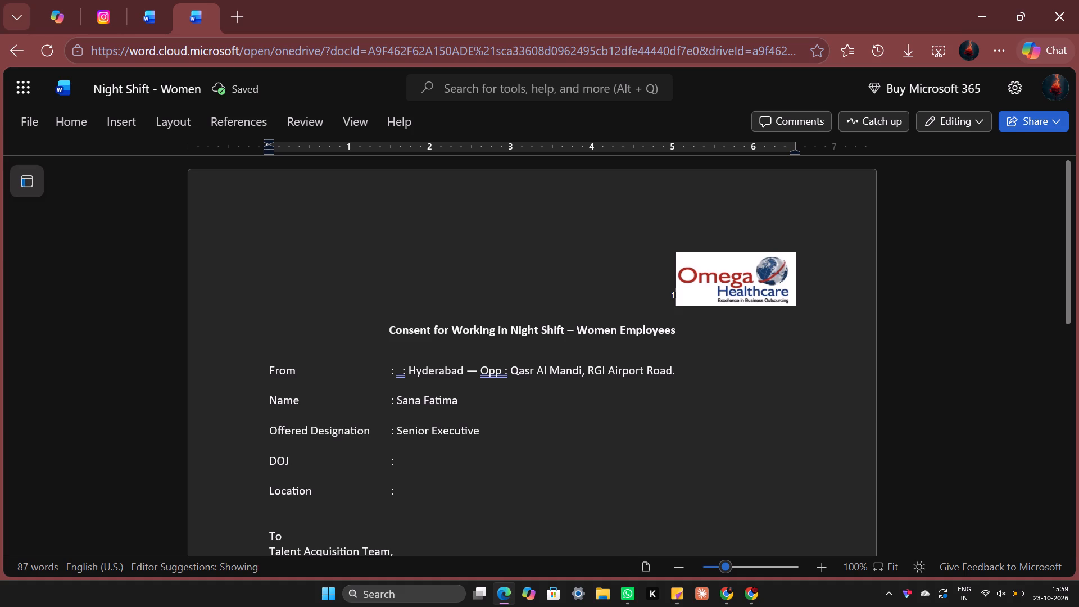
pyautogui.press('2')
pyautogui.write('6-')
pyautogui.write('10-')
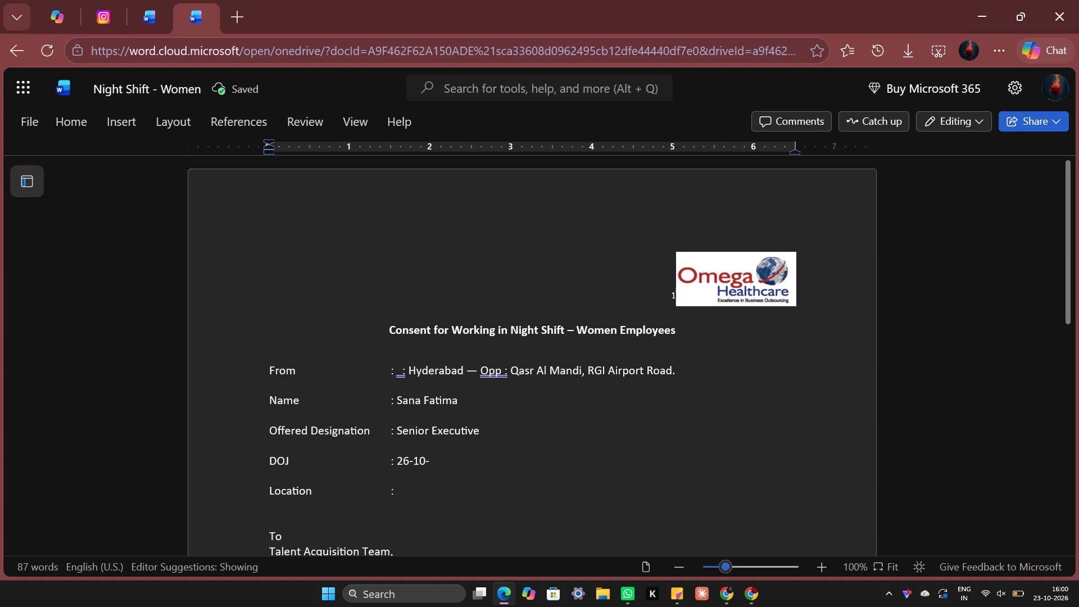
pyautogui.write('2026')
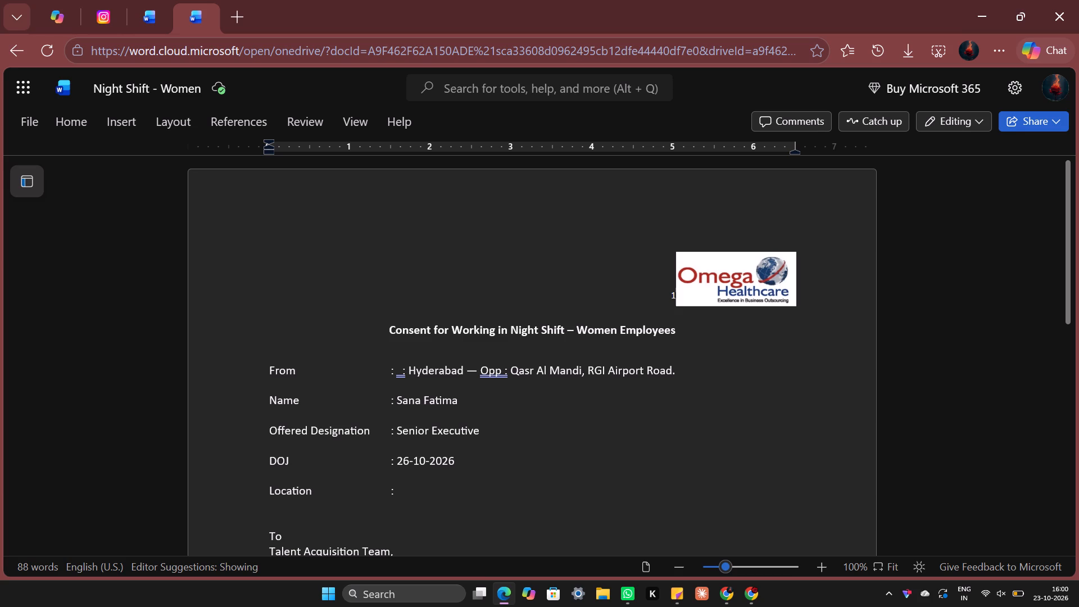
# Replace the numeric month in the DOJ date with "October", giving 26-October-2026.
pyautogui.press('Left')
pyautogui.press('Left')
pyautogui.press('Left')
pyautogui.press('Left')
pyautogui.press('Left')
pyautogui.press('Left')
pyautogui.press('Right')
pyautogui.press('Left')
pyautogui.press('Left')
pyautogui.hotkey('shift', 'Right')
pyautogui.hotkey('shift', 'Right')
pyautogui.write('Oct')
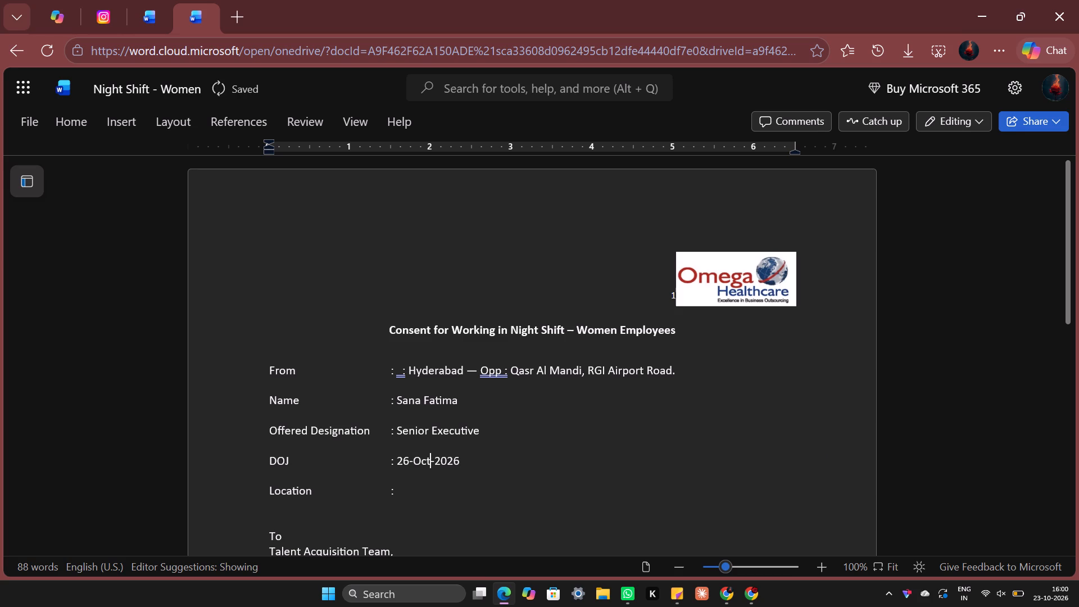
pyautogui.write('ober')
# Switch to Chrome and open Google Maps from the existing search results page for "executive".
pyautogui.click(442, 498)
pyautogui.doubleClick(563, 367)
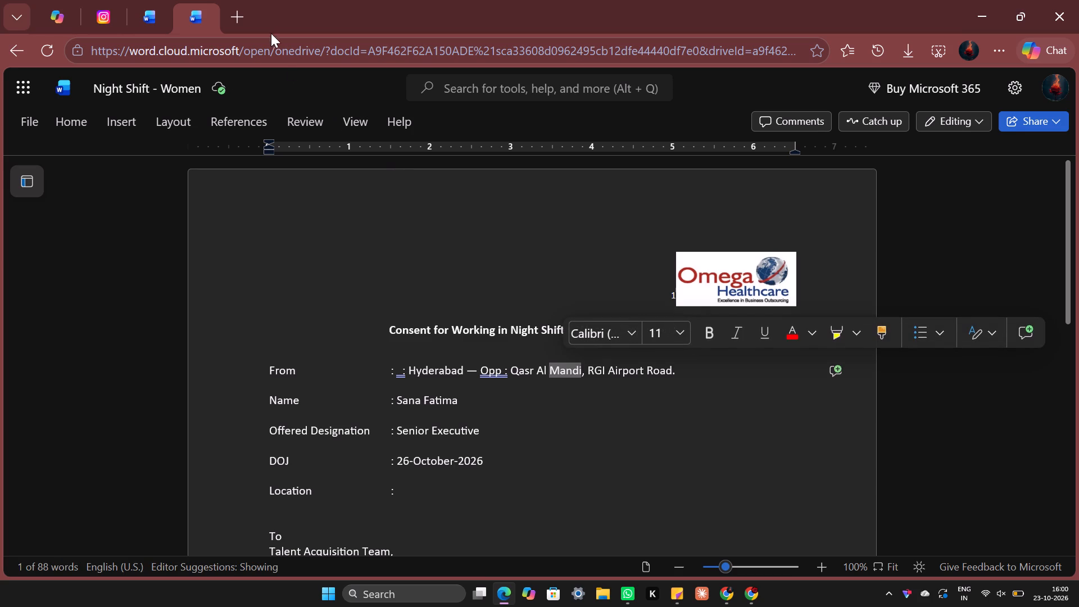
pyautogui.click(727, 592)
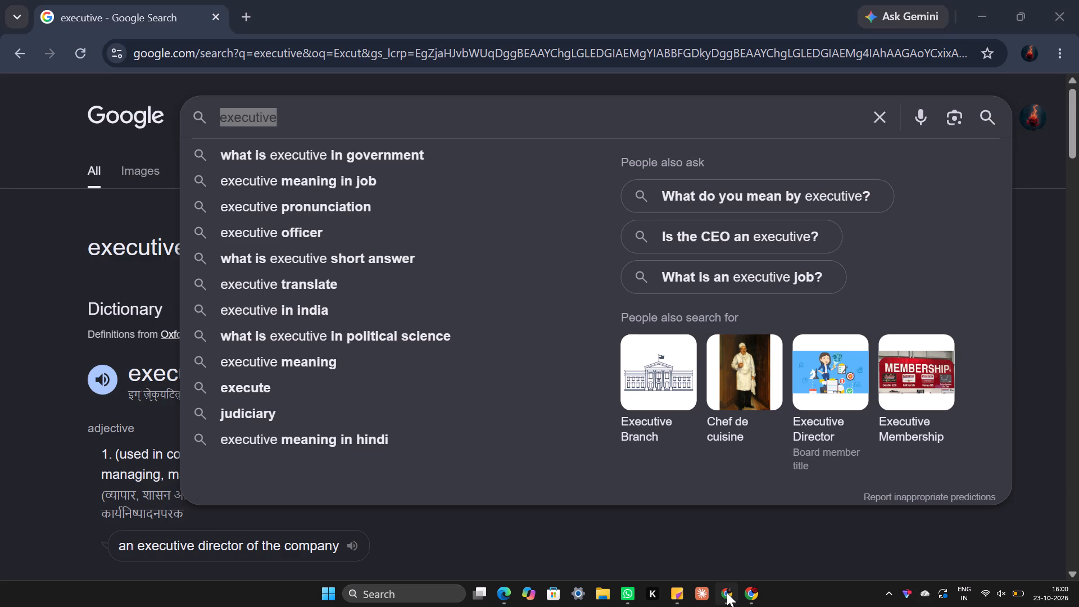
pyautogui.click(30, 141)
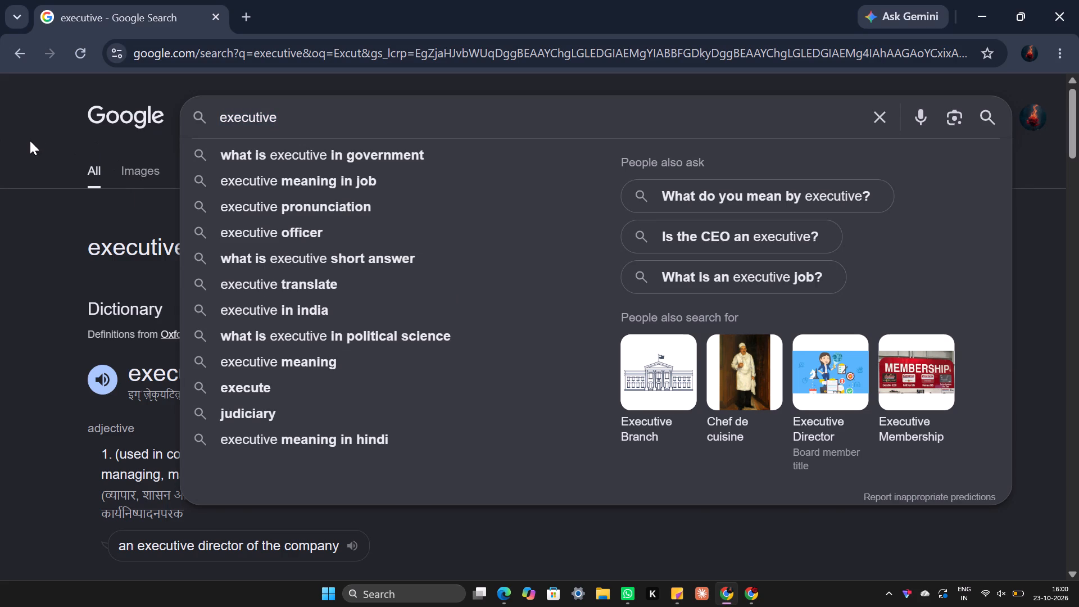
pyautogui.click(439, 175)
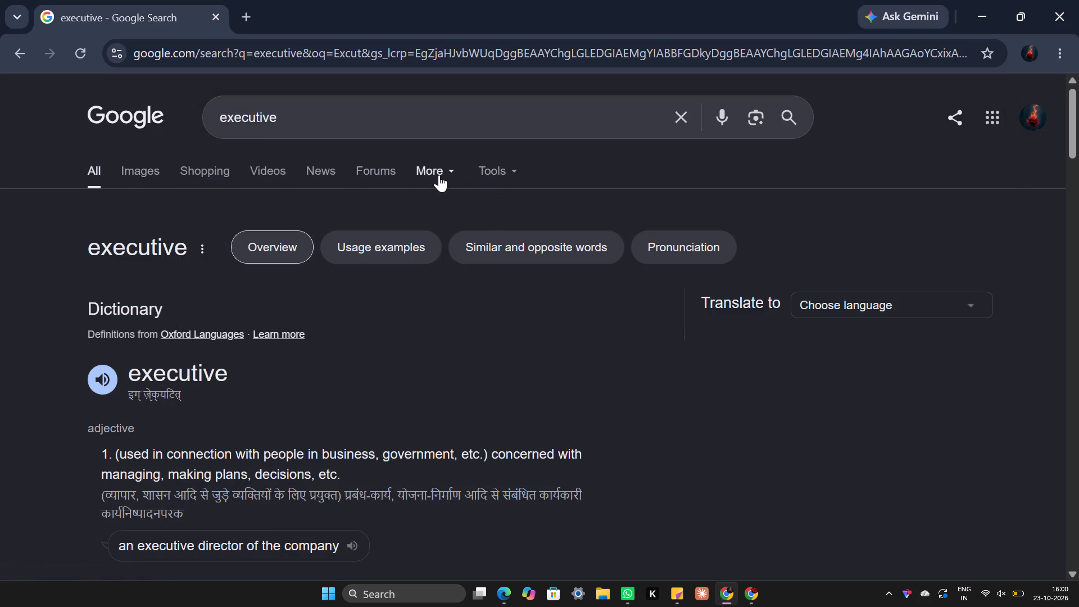
pyautogui.click(438, 262)
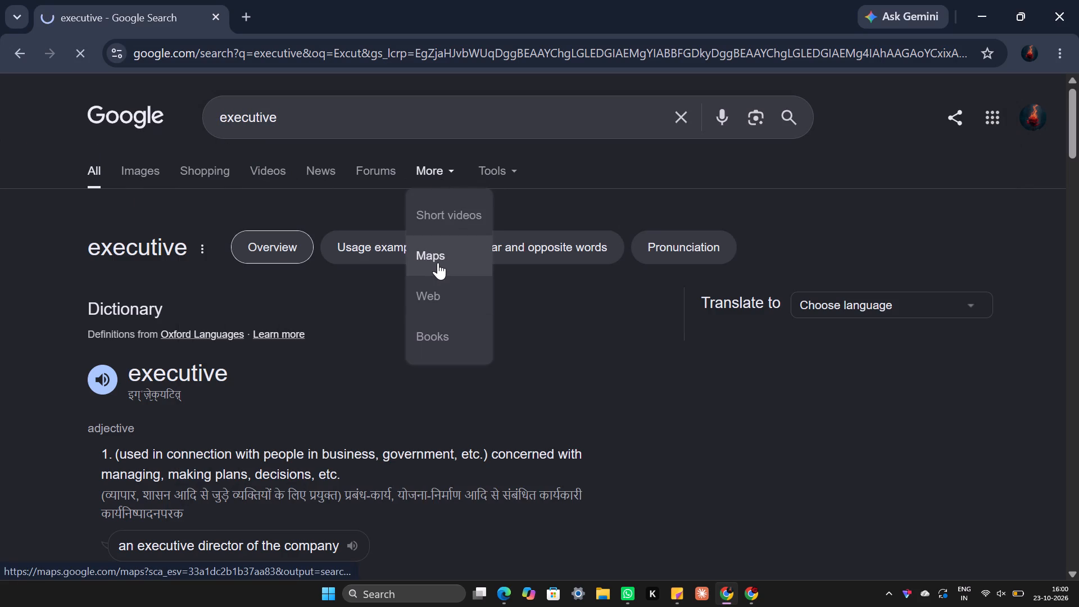
pyautogui.click(438, 262)
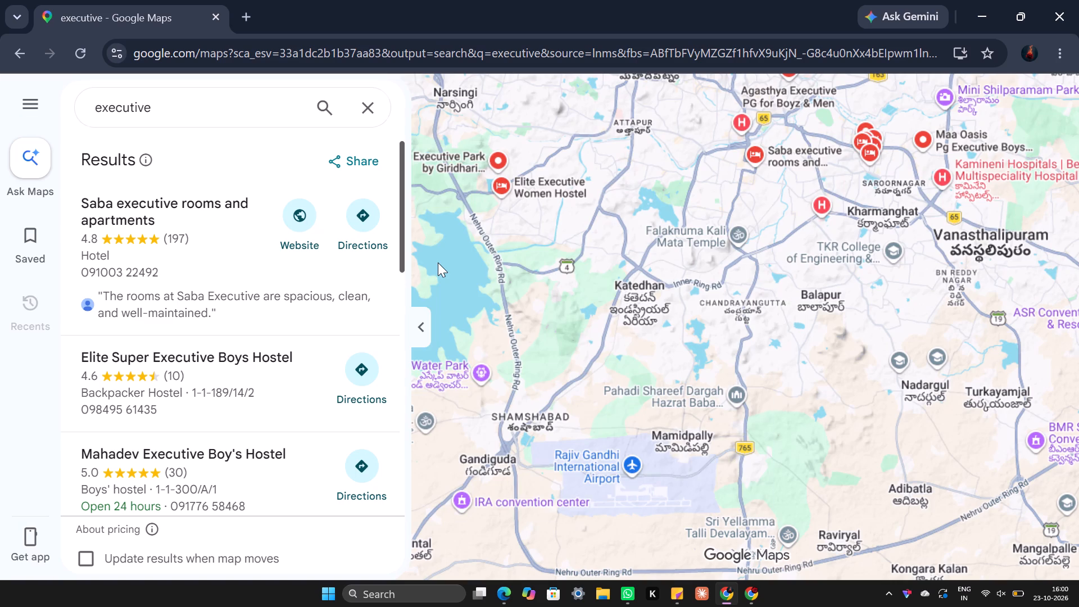
# Search Google Maps for "Qasr" and open the Qasr Al Mandi place listing.
pyautogui.moveTo(211, 119); pyautogui.dragTo(235, 103)
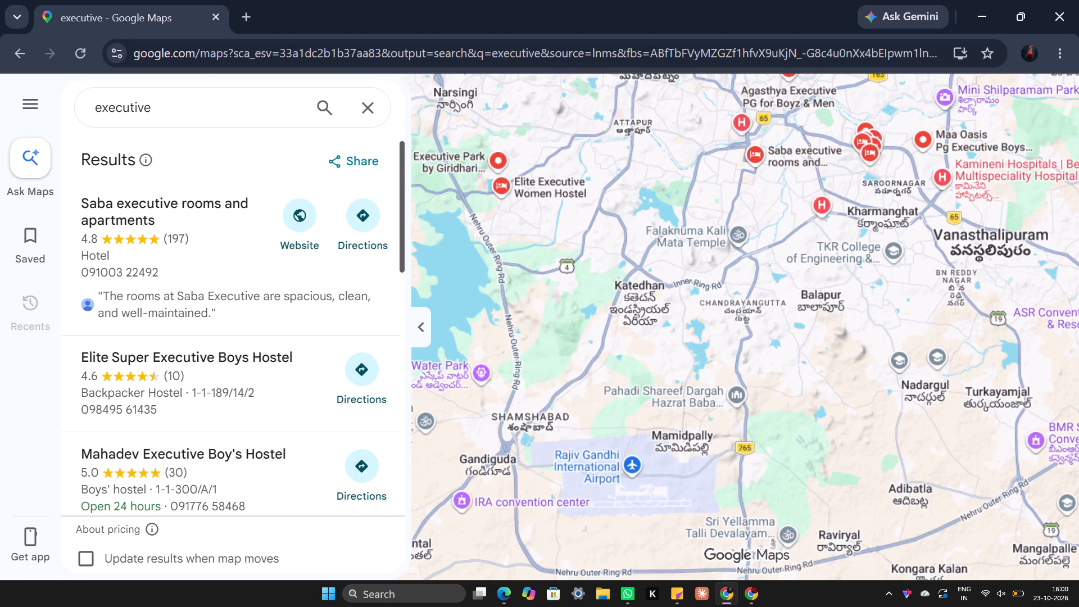
pyautogui.doubleClick(235, 103)
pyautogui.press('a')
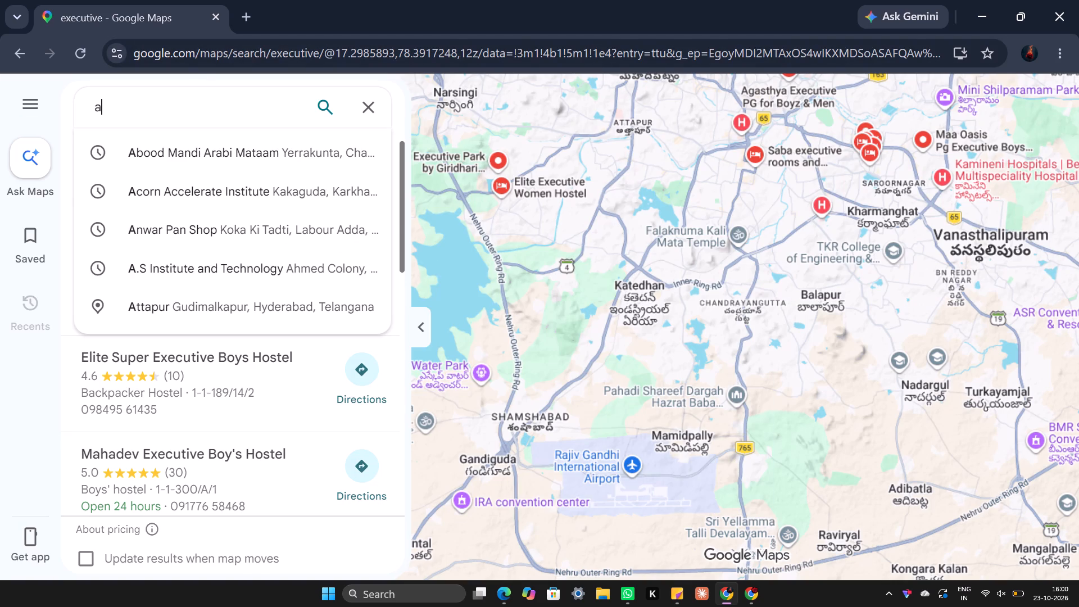
pyautogui.press('BackSpace')
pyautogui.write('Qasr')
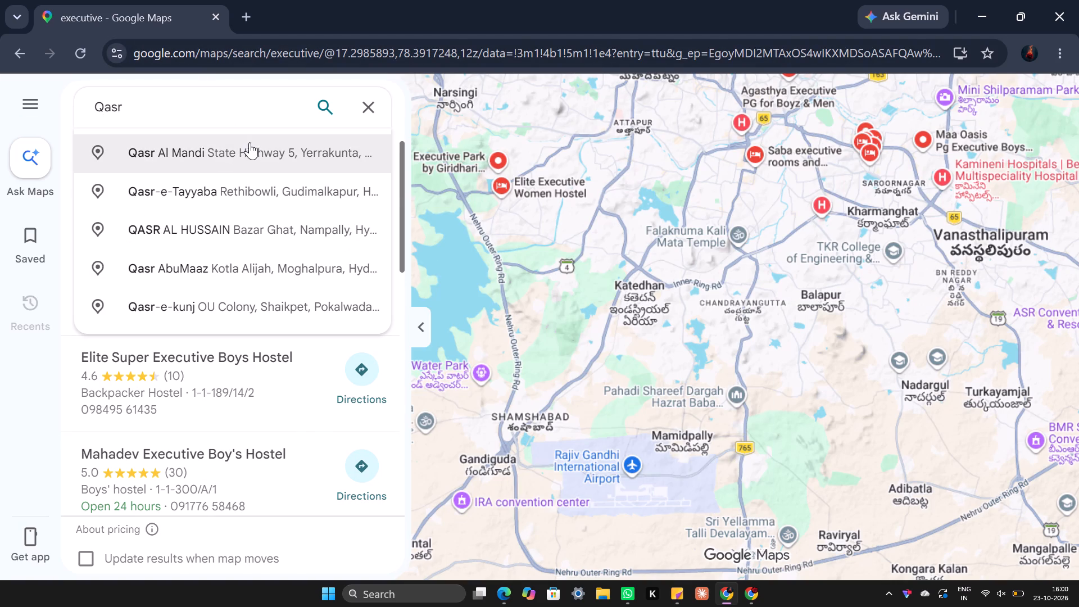
pyautogui.click(250, 147)
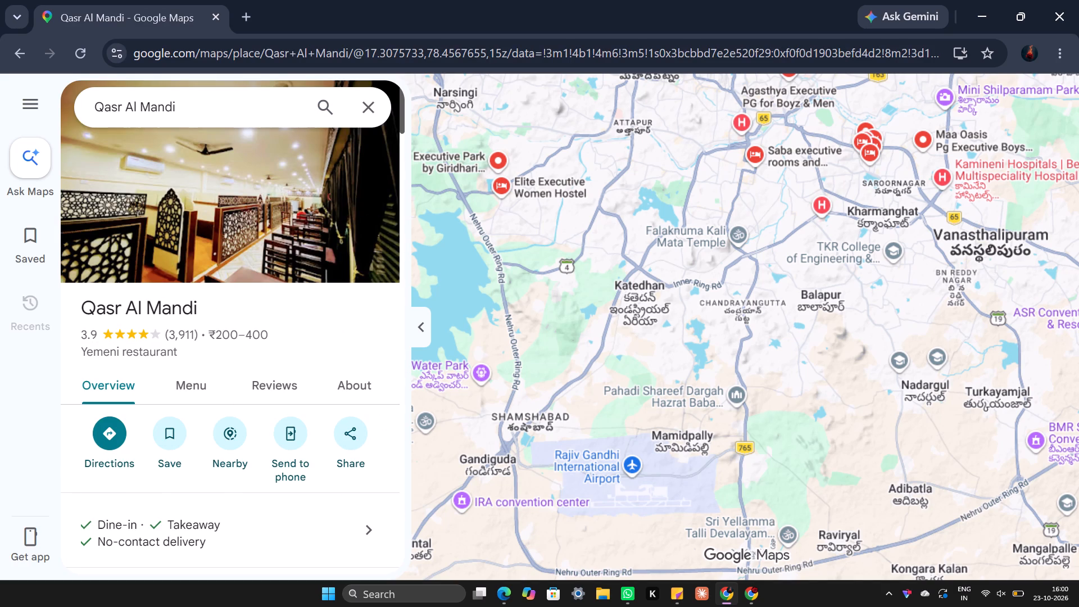
# Copy the address from the Qasr Al Mandi listing and go back to the Night Shift - Women form in Edge.
pyautogui.scroll(-3, 166, 295)
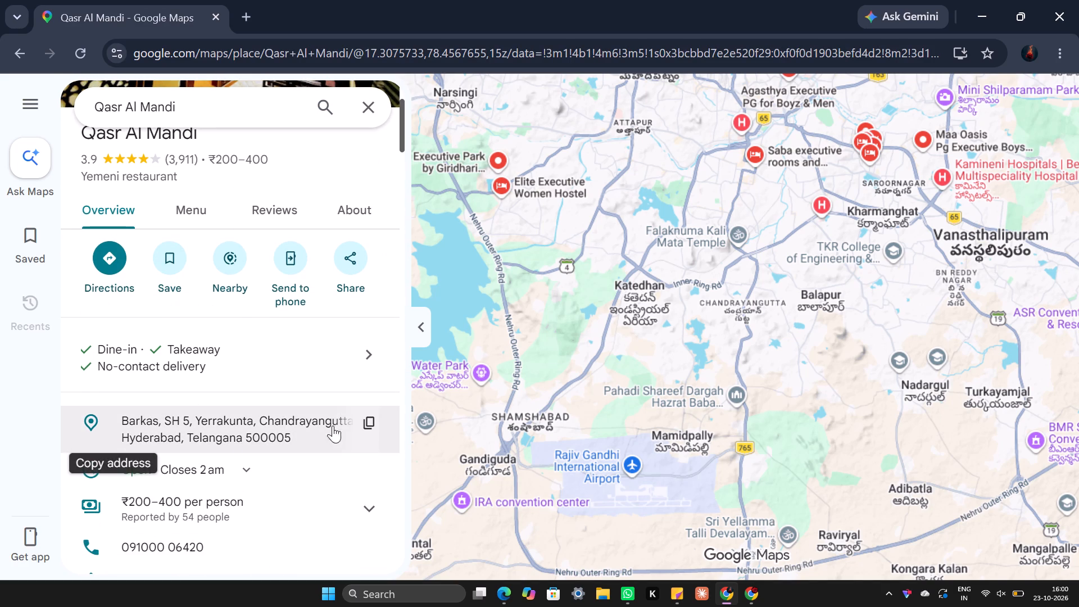
pyautogui.click(374, 423)
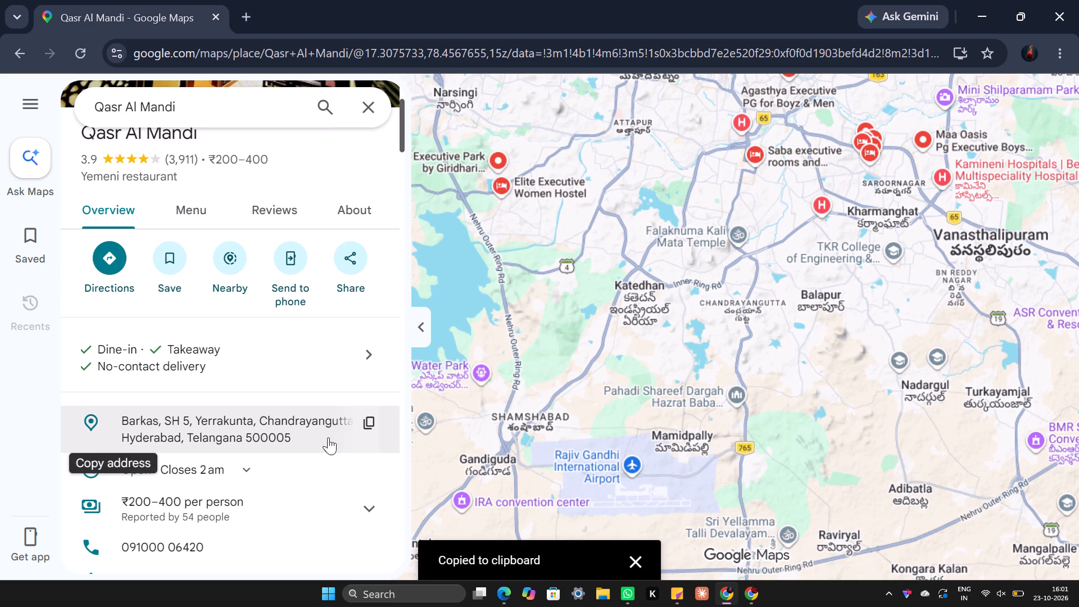
pyautogui.scroll(-4, 401, 426)
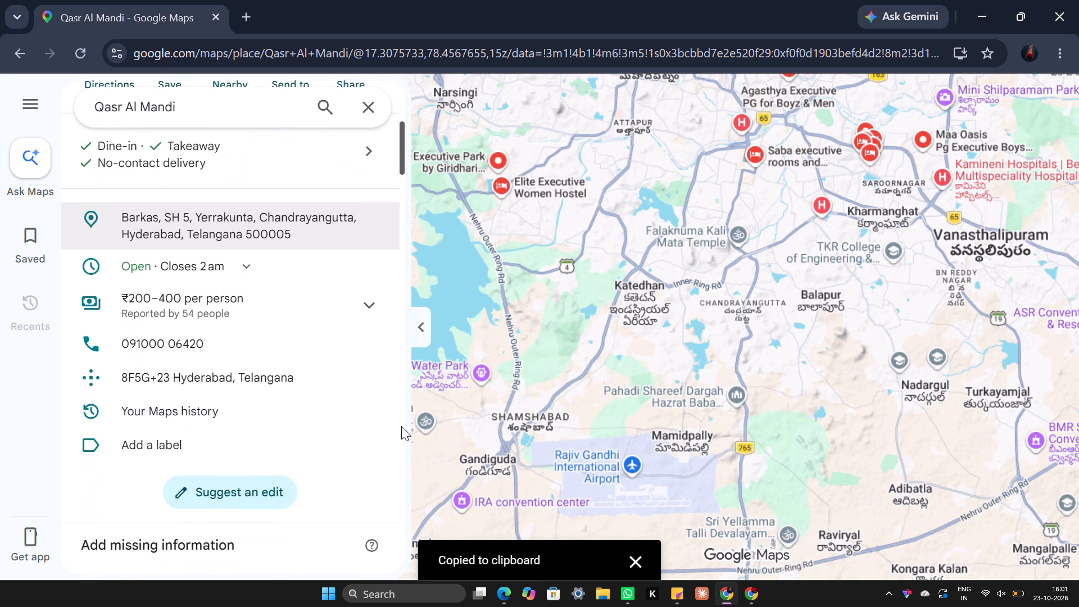
pyautogui.scroll(-1, 401, 426)
pyautogui.click(985, 3)
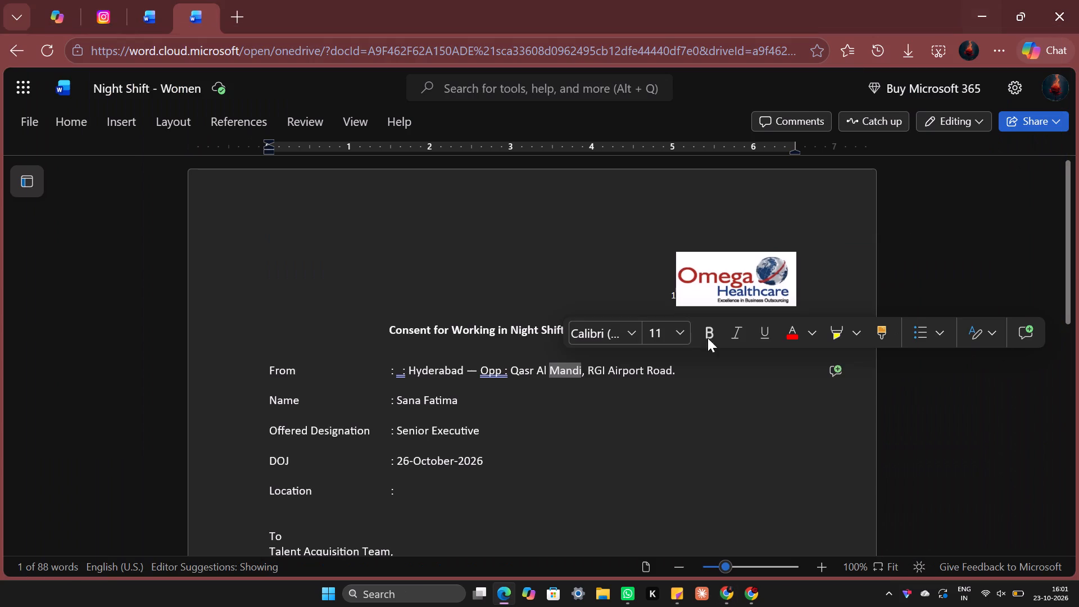
# Fill in the Location field after its colon with the copied restaurant address, ending it with a full stop.
pyautogui.scroll(-1, 676, 438)
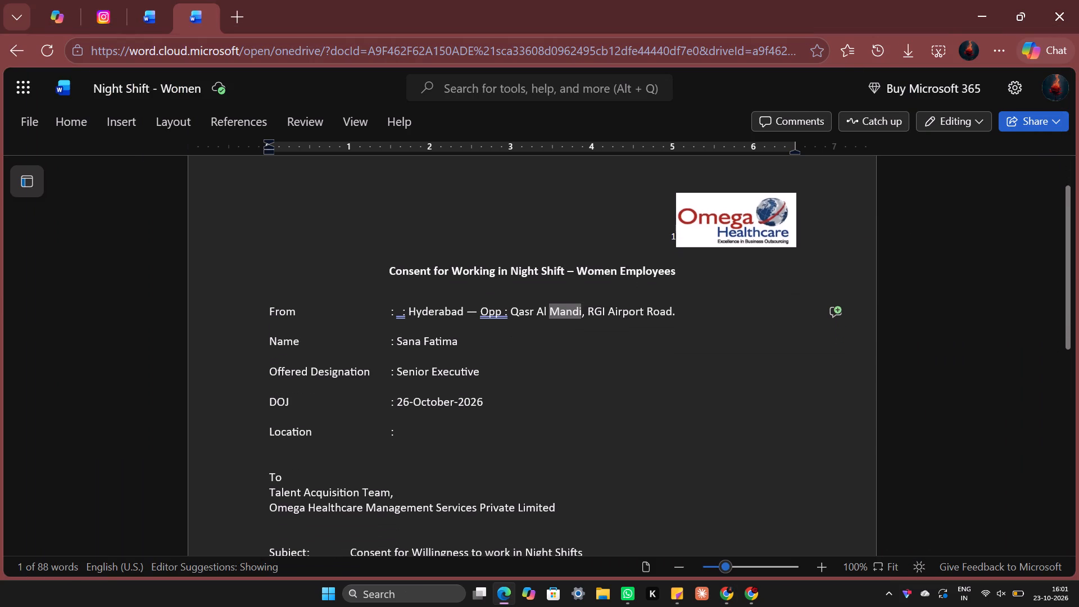
pyautogui.click(480, 447)
pyautogui.click(423, 437)
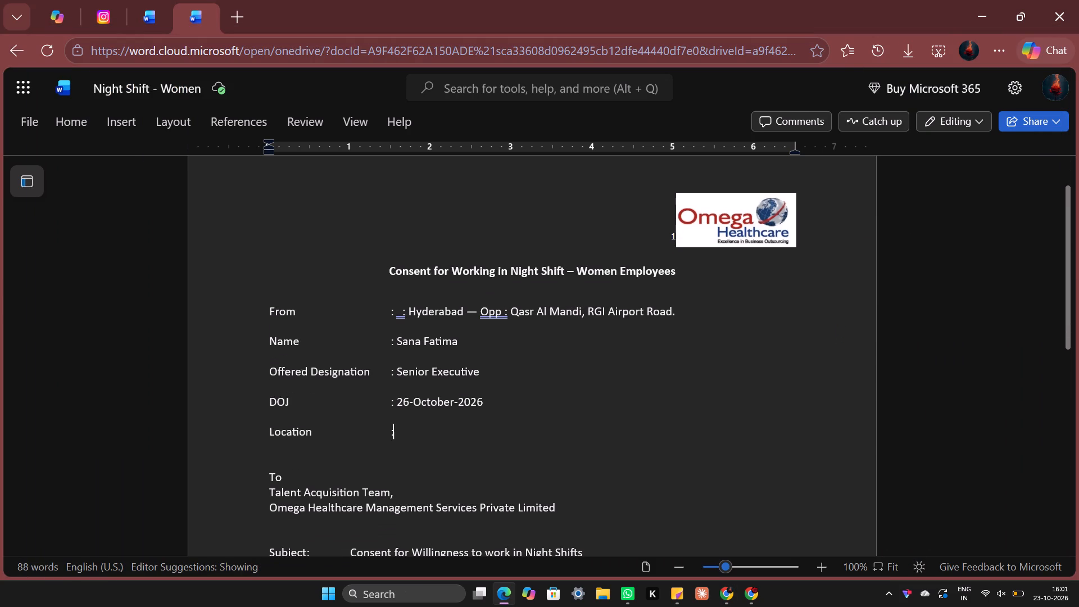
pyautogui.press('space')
pyautogui.hotkey('ctrl', 'v')
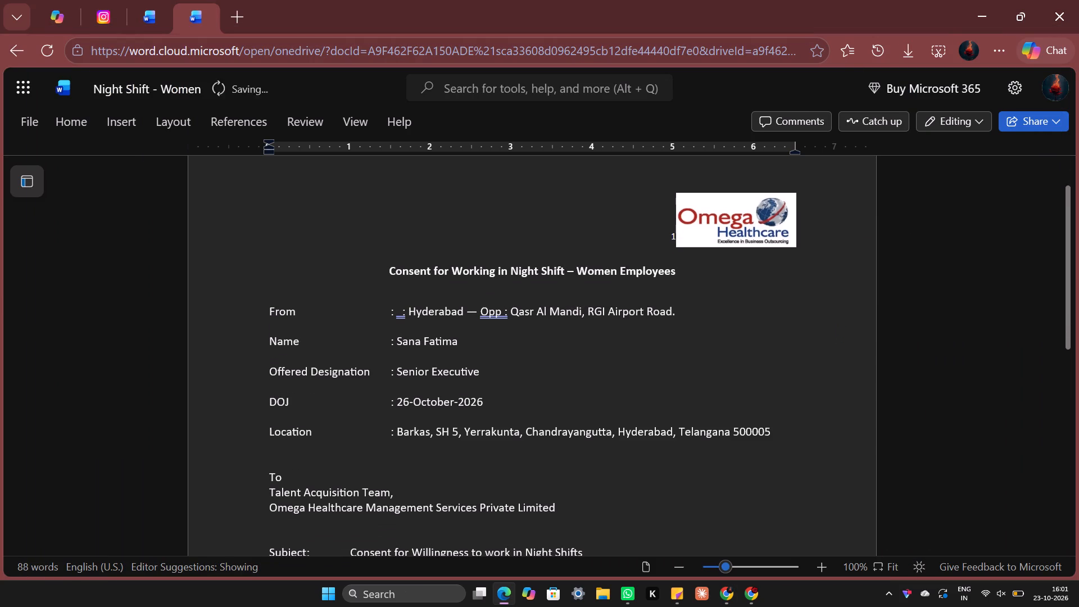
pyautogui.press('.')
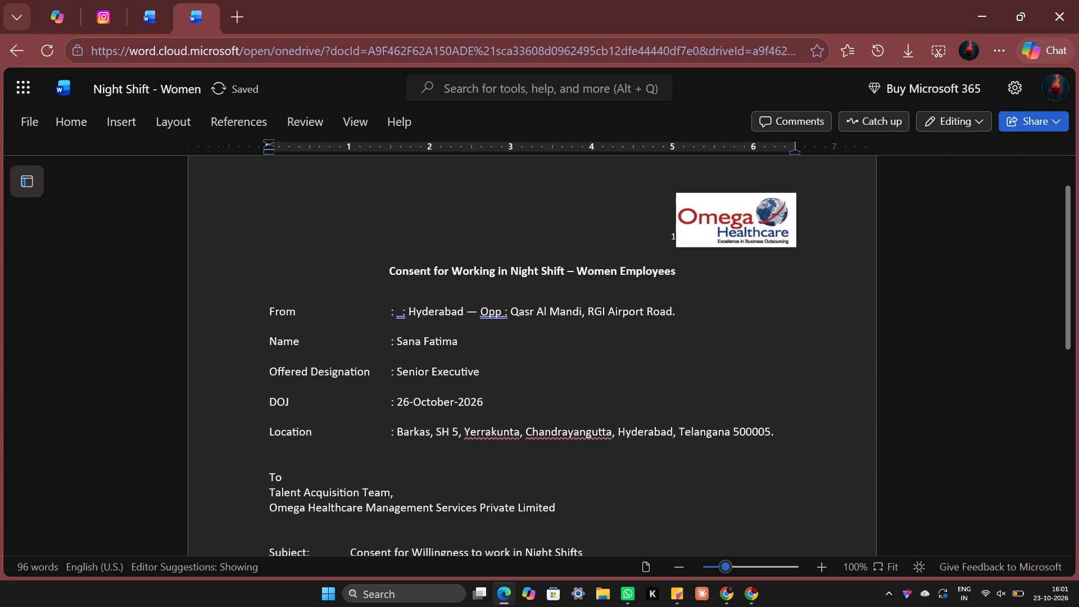
# Remove the full stop at the end of the Location address, leaving a trailing space.
pyautogui.press('BackSpace')
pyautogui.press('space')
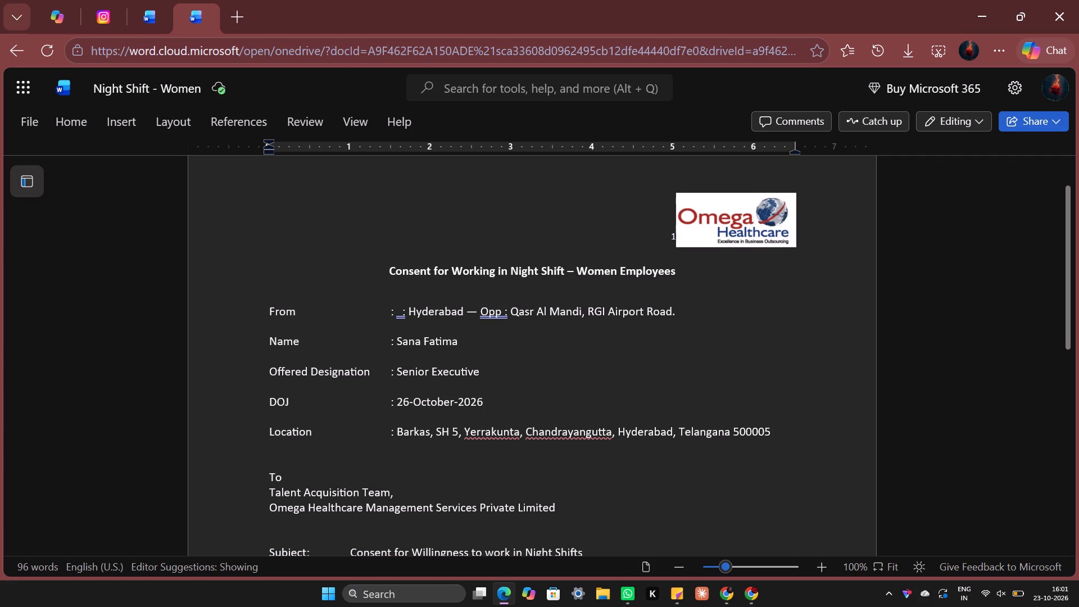
# Replace the blank after "I," in the consent statement with the candidate's full name, formatted bold and underlined.
pyautogui.scroll(-3, 493, 502)
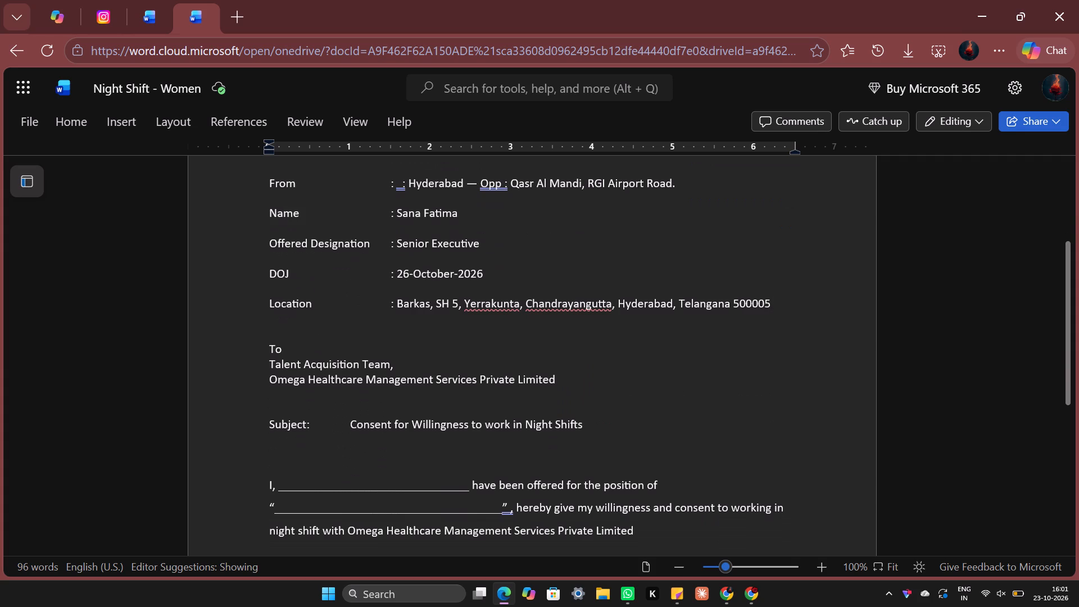
pyautogui.scroll(-1, 493, 502)
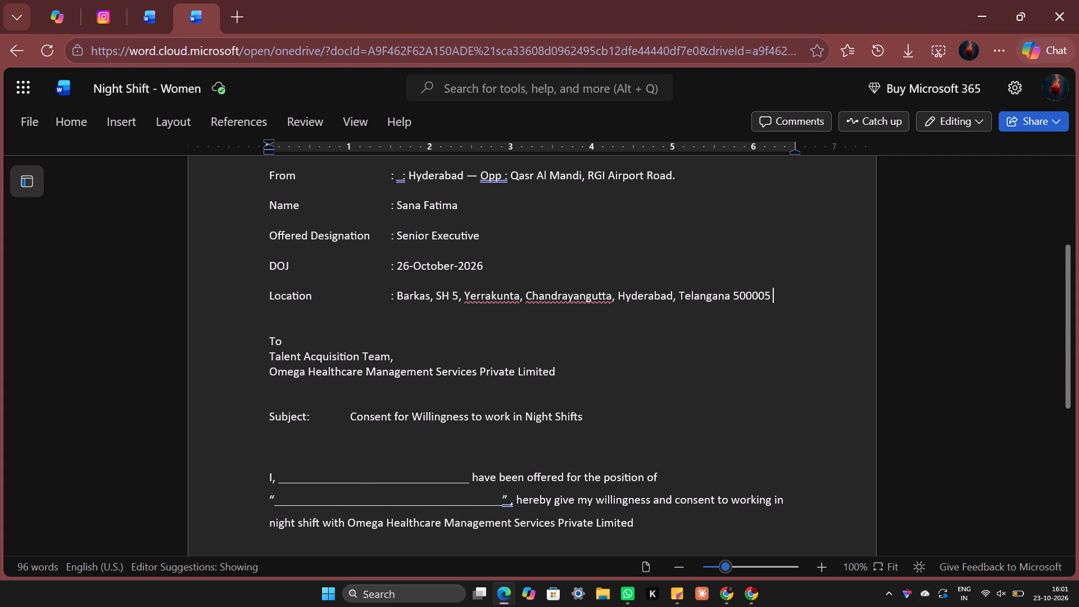
pyautogui.scroll(-1, 493, 502)
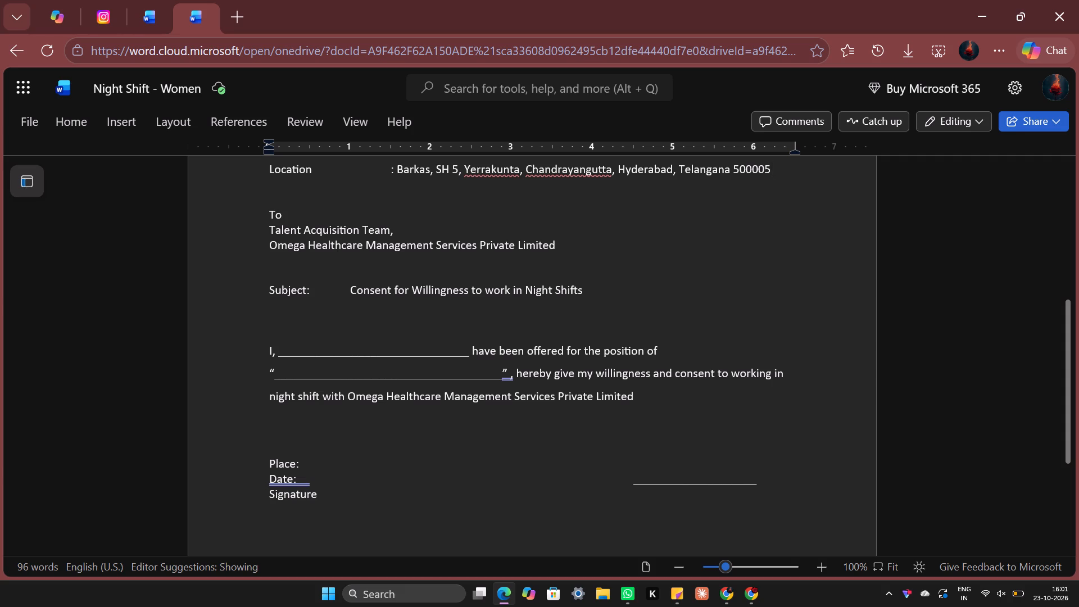
pyautogui.doubleClick(343, 357)
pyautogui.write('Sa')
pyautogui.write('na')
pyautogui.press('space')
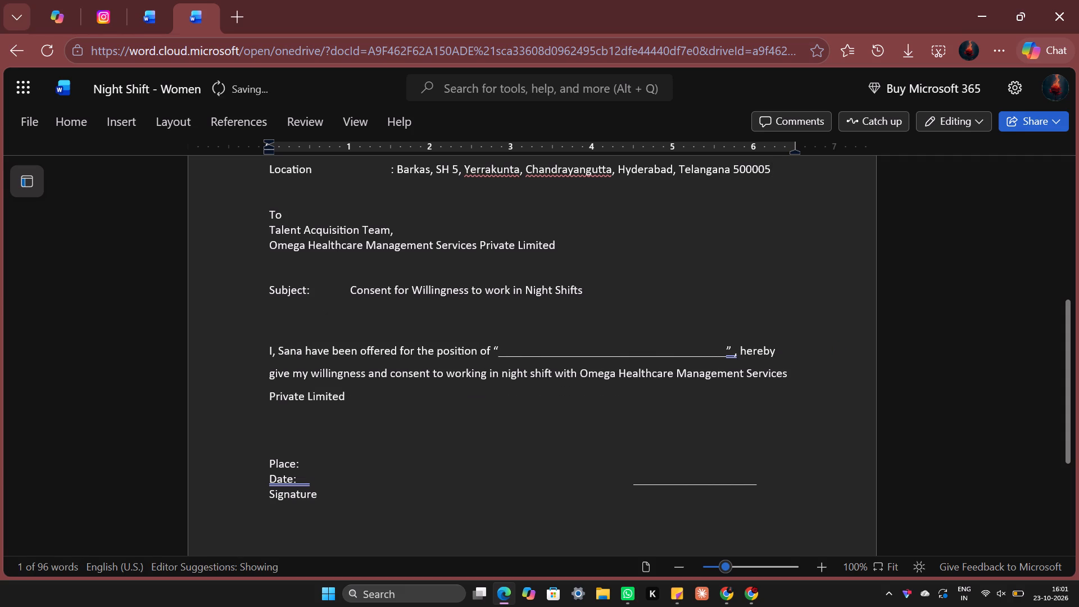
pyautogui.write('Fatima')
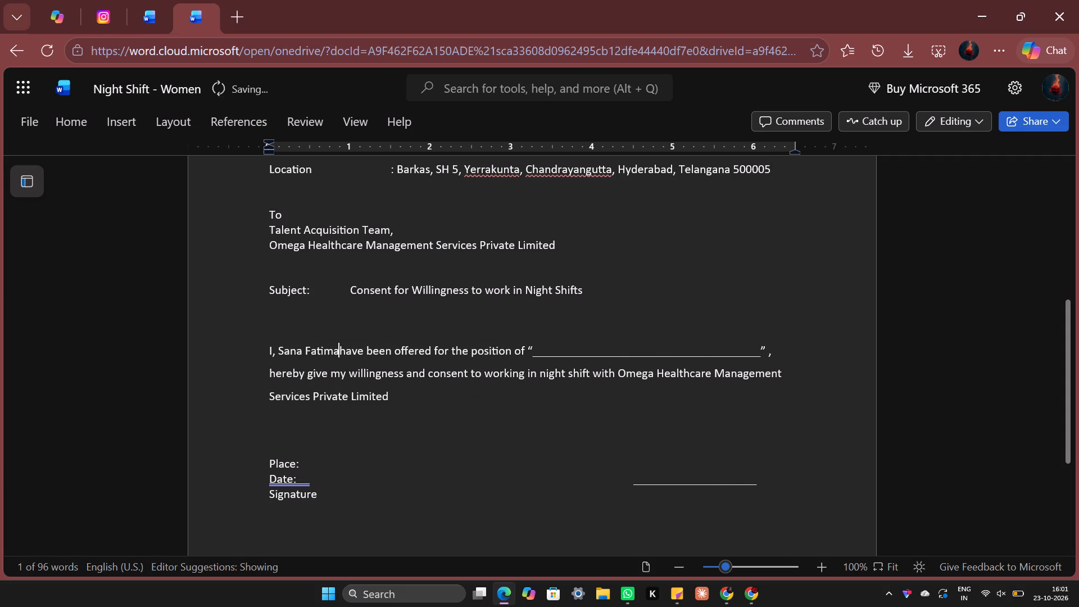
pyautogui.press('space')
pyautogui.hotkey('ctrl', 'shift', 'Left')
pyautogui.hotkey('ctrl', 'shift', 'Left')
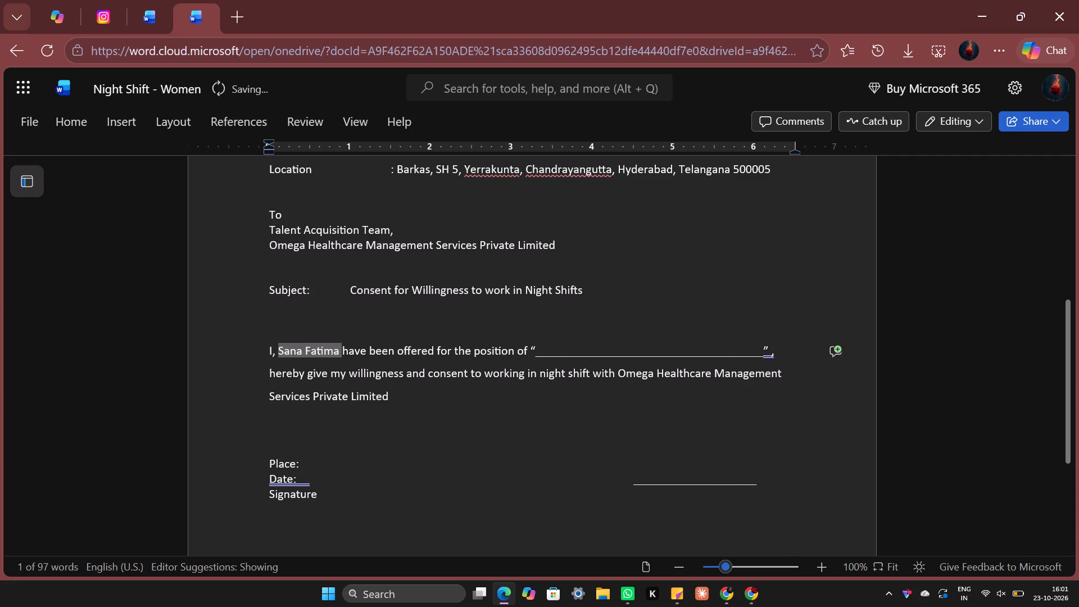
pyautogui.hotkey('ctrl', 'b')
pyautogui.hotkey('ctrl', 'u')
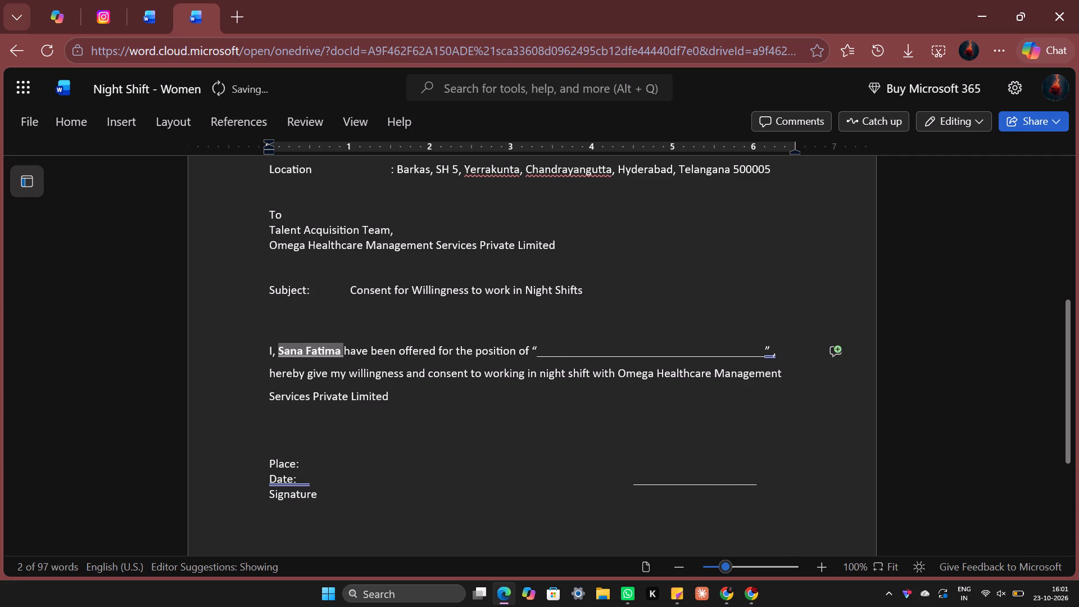
# Delete the whole underlined blank between the quotation marks after "position of", keeping the quotation marks.
pyautogui.tripleClick(601, 356)
pyautogui.click(601, 356)
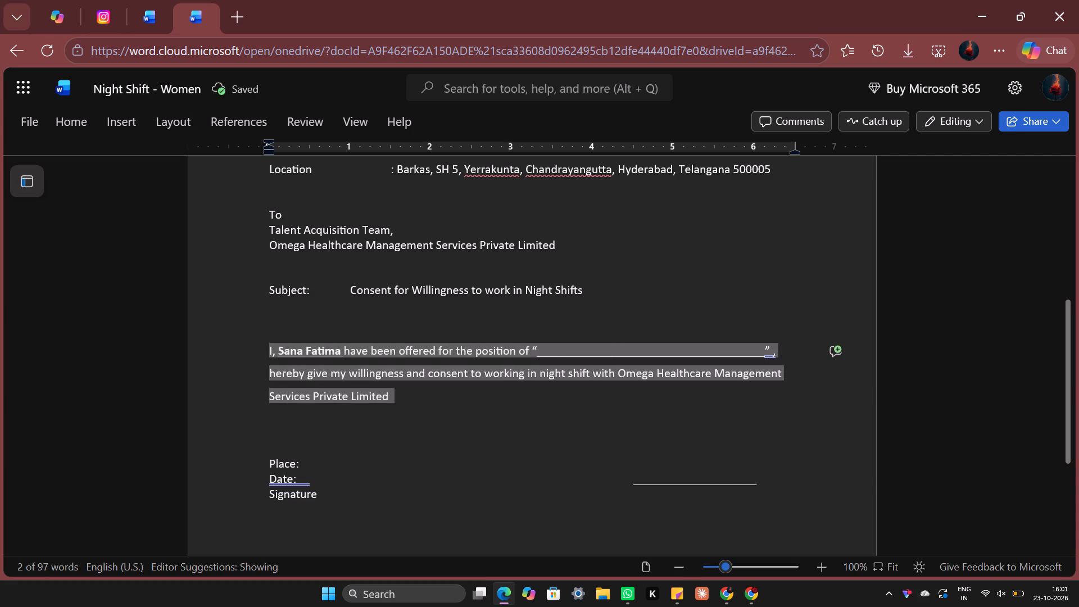
pyautogui.doubleClick(601, 356)
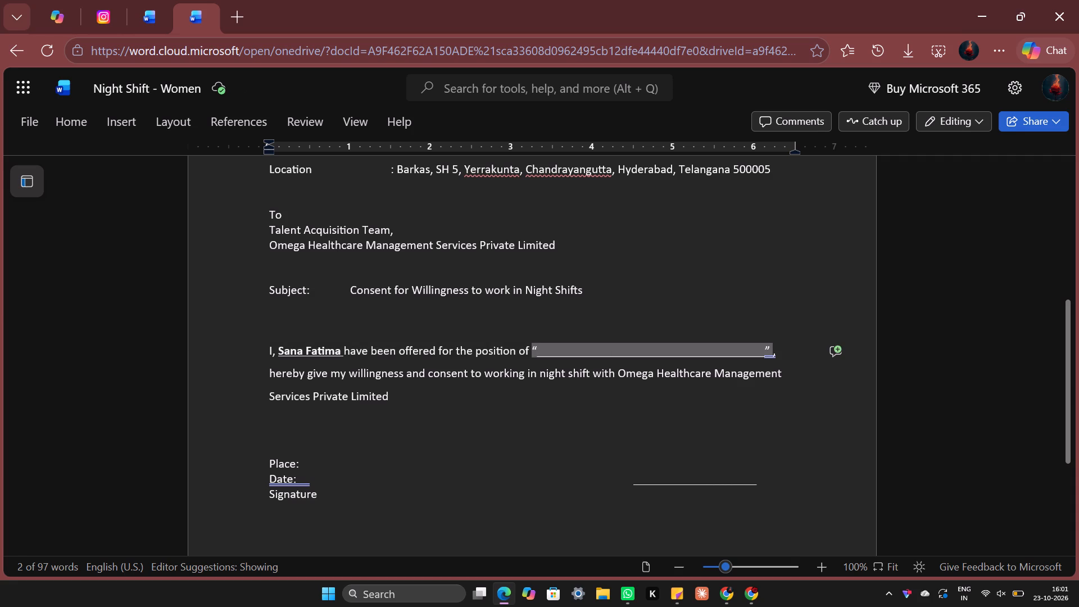
pyautogui.click(601, 356)
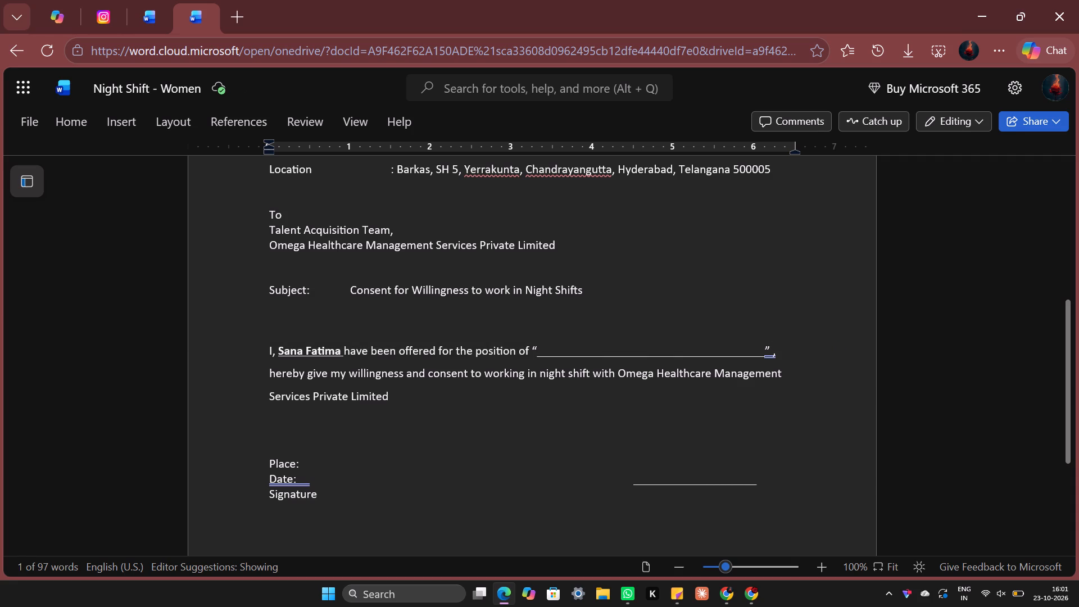
pyautogui.click(544, 354)
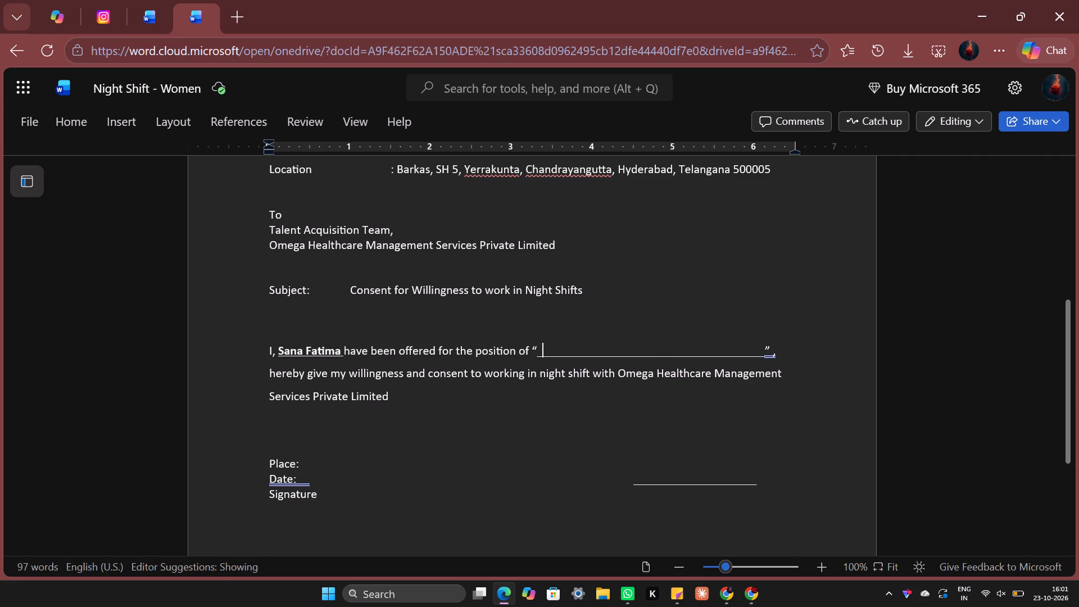
pyautogui.press('Delete')
pyautogui.press('Delete')
pyautogui.press('Delete')
pyautogui.press('Delete')
pyautogui.press('Delete')
pyautogui.press('Delete')
pyautogui.press('Delete')
pyautogui.press('Delete')
pyautogui.press('Delete')
pyautogui.press('Delete')
pyautogui.press('Delete')
pyautogui.press('Delete')
pyautogui.press('Delete')
pyautogui.press('Delete')
pyautogui.press('Delete')
pyautogui.press('Delete')
pyautogui.press('Delete')
pyautogui.press('Delete')
pyautogui.press('Delete')
pyautogui.press('Delete')
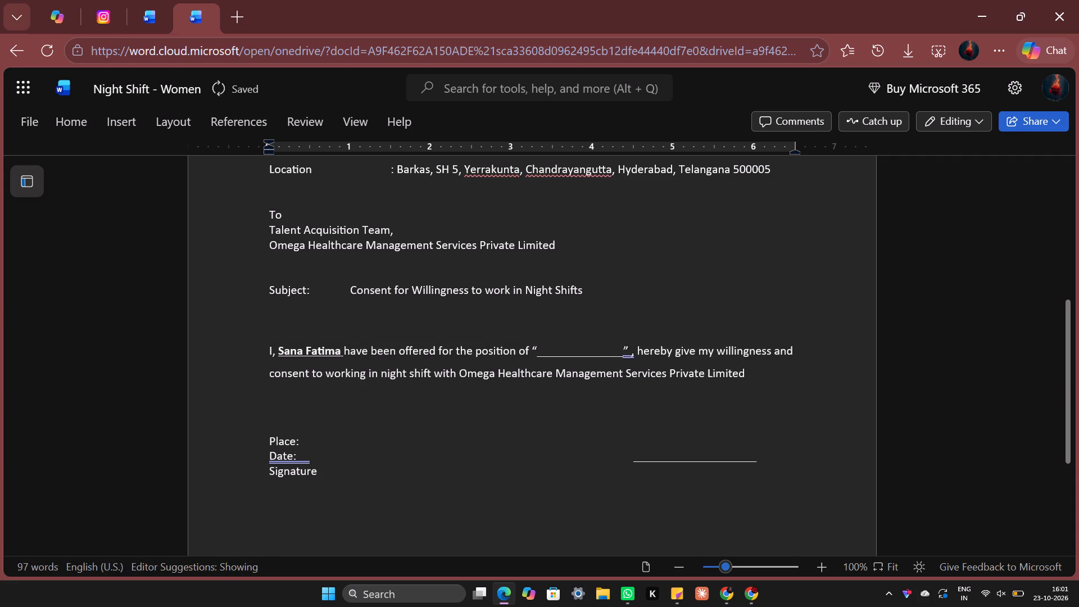
pyautogui.press('Delete')
pyautogui.press('Delete')
pyautogui.press('Delete')
pyautogui.press('Delete')
pyautogui.press('Delete')
pyautogui.press('Delete')
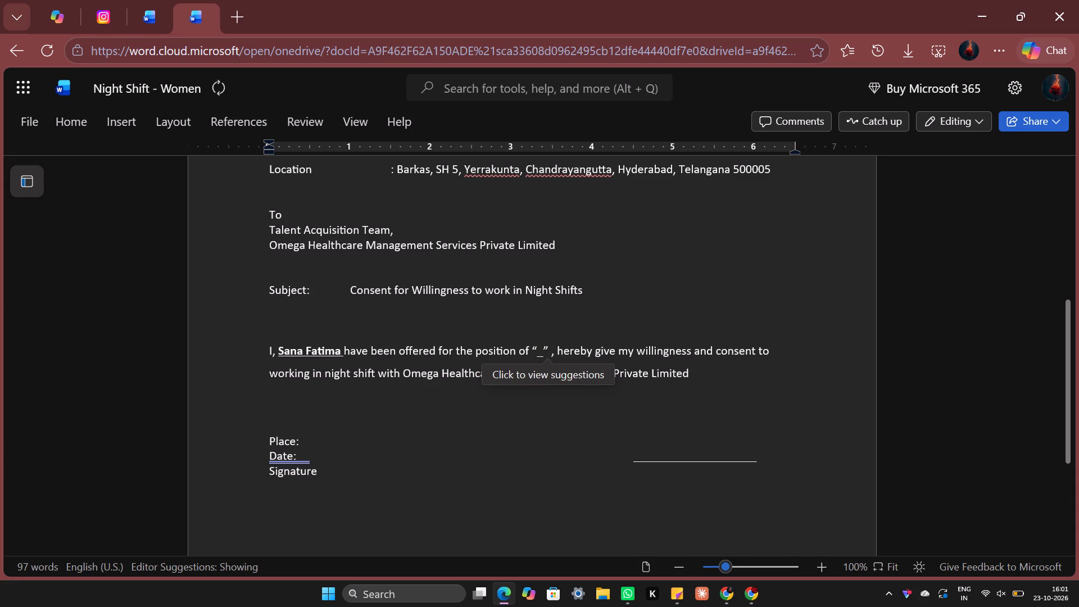
pyautogui.press('BackSpace')
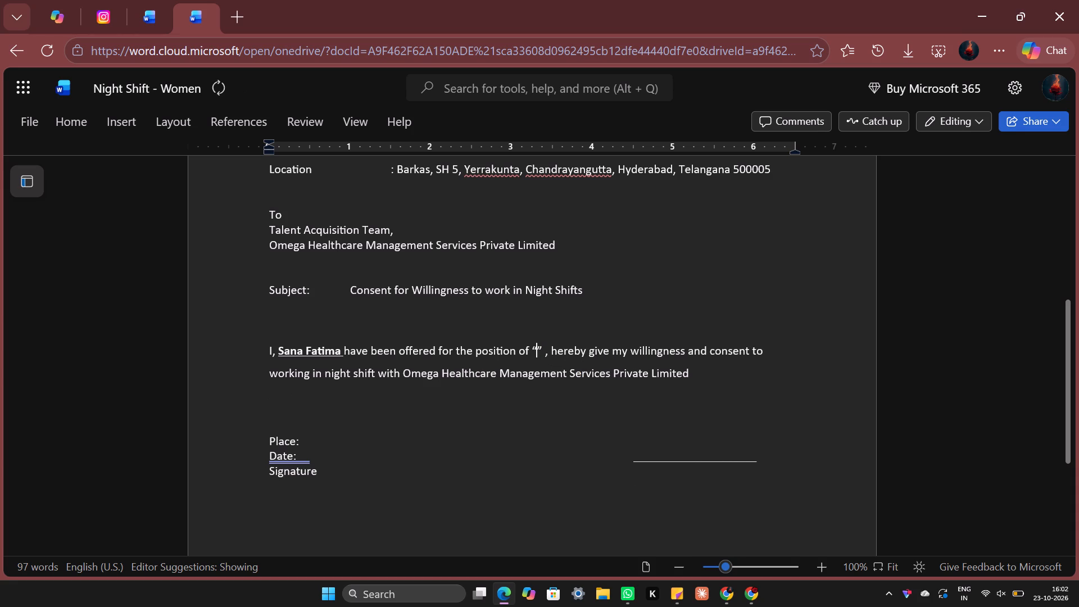
# Enter "Senior Excutive" with a leading space between the quotation marks after "position of".
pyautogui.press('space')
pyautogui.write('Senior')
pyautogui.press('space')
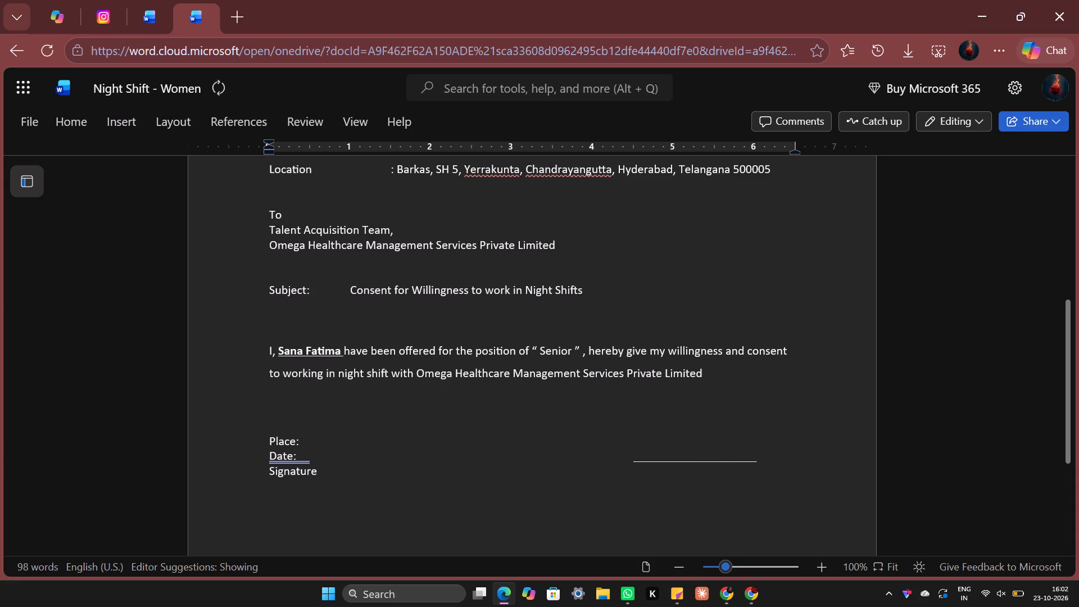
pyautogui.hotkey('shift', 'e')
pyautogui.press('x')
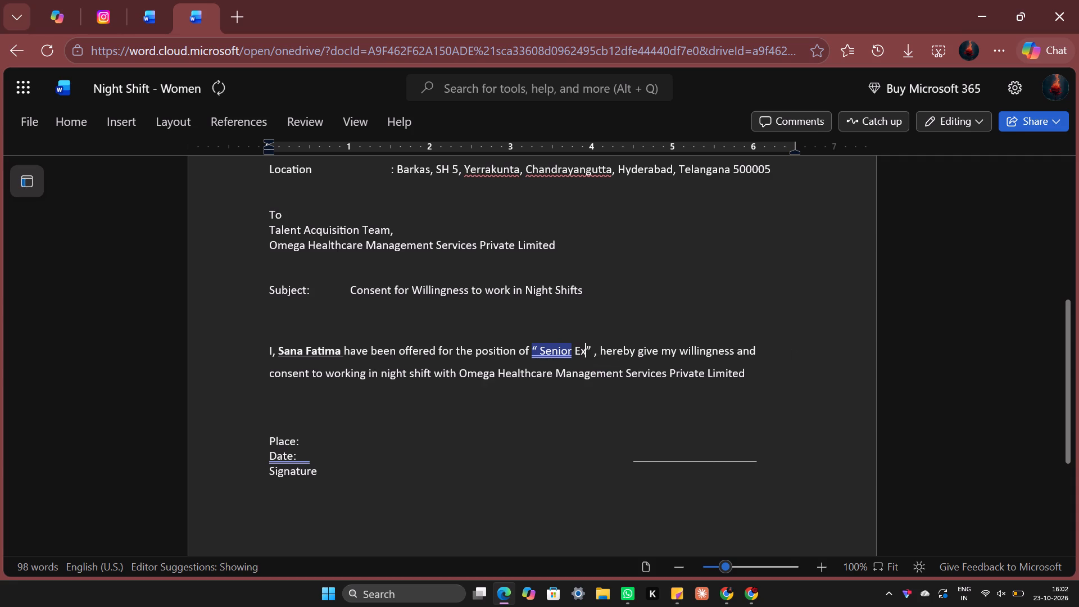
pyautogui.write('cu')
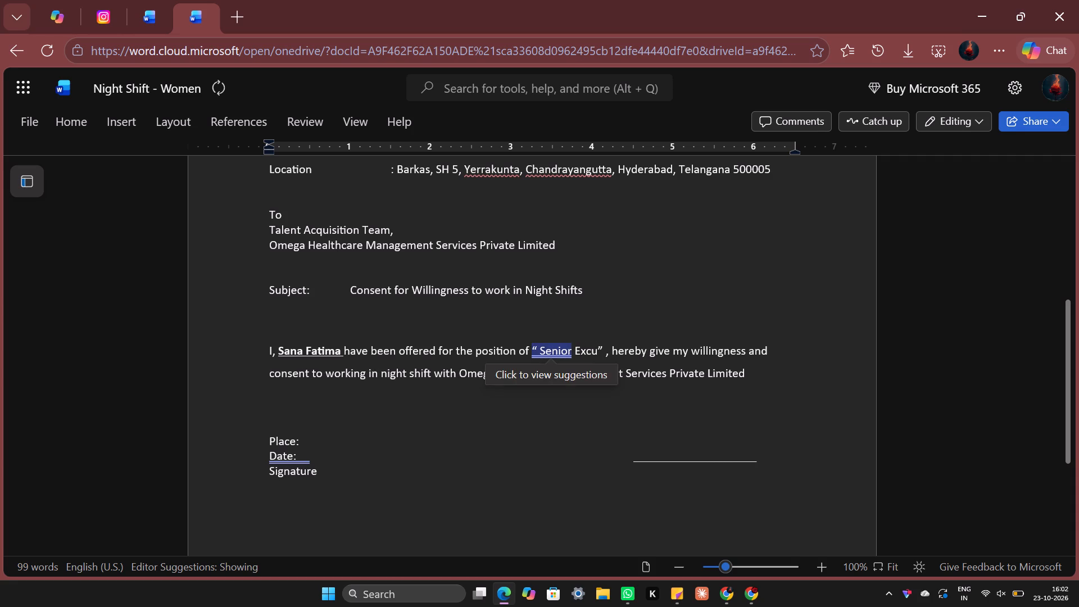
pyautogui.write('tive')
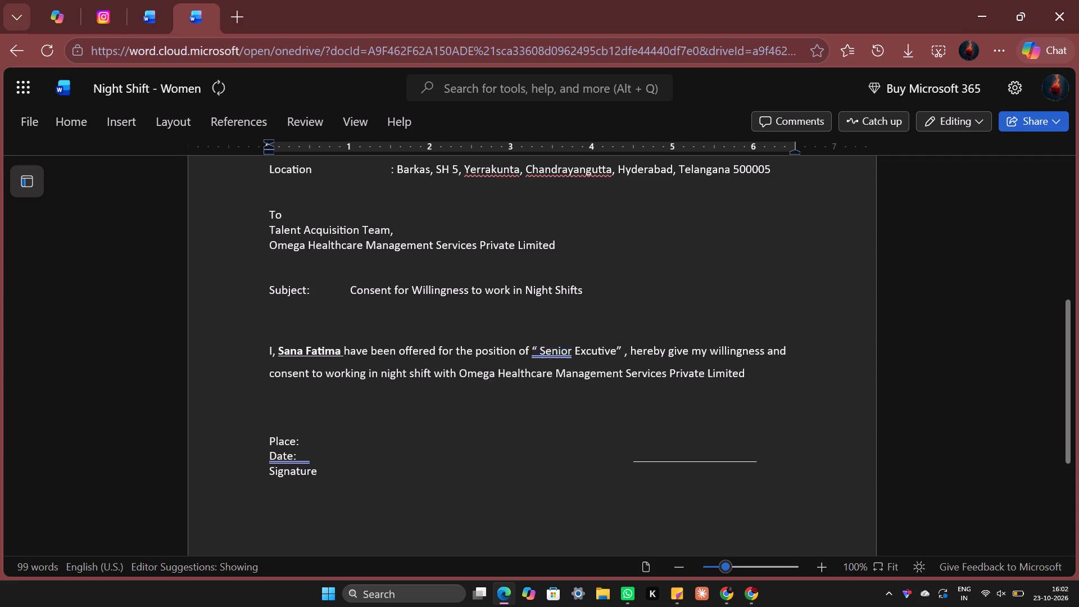
# Apply the suggested corrections to the quoted position: no space after the opening quote, spelling Executive, no space before the comma.
pyautogui.click(559, 352)
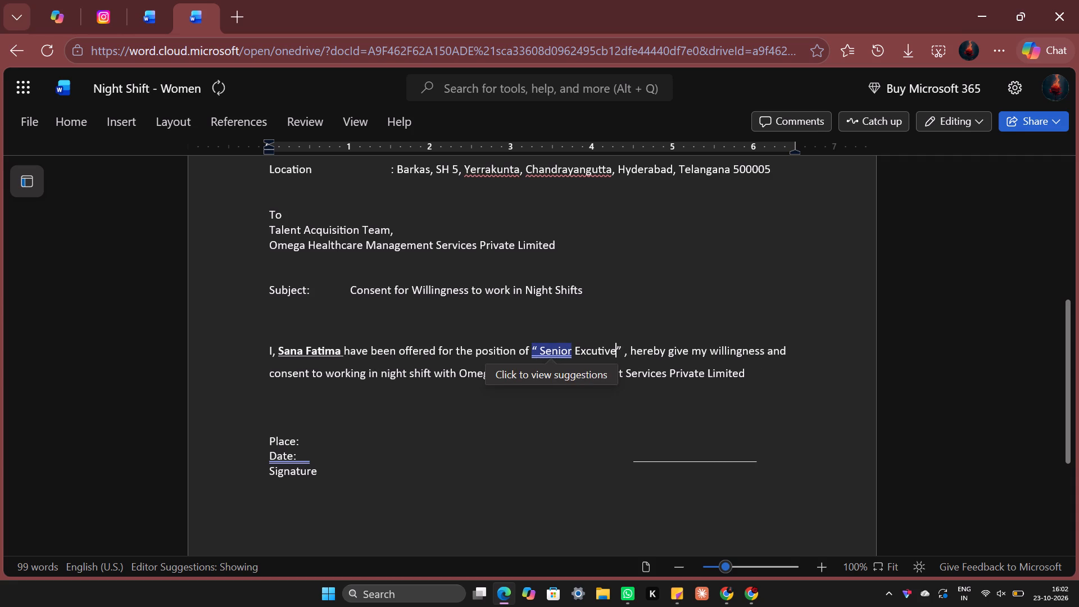
pyautogui.click(420, 424)
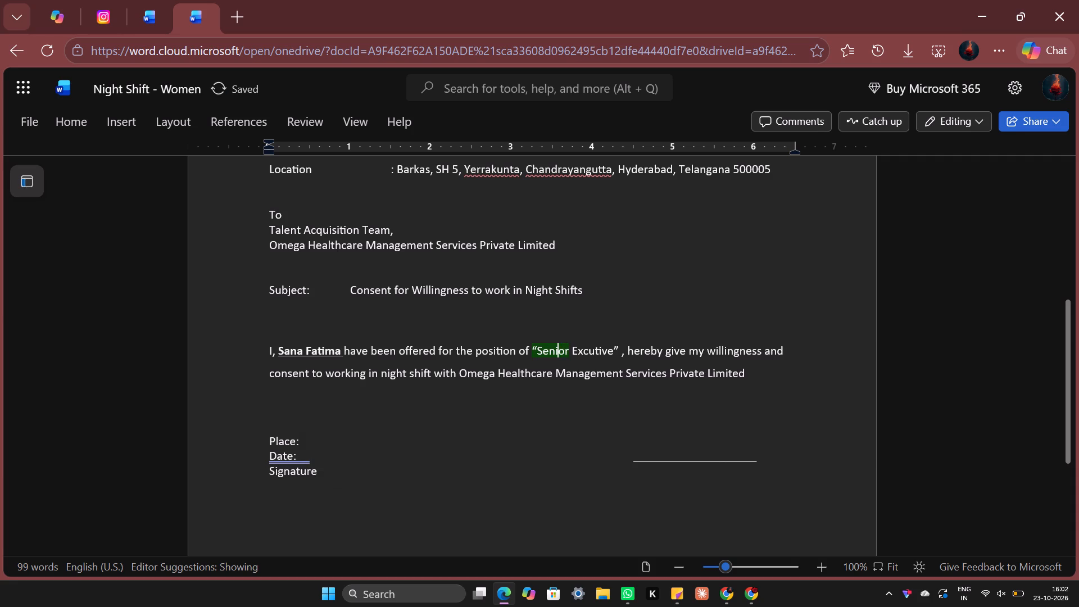
pyautogui.doubleClick(561, 354)
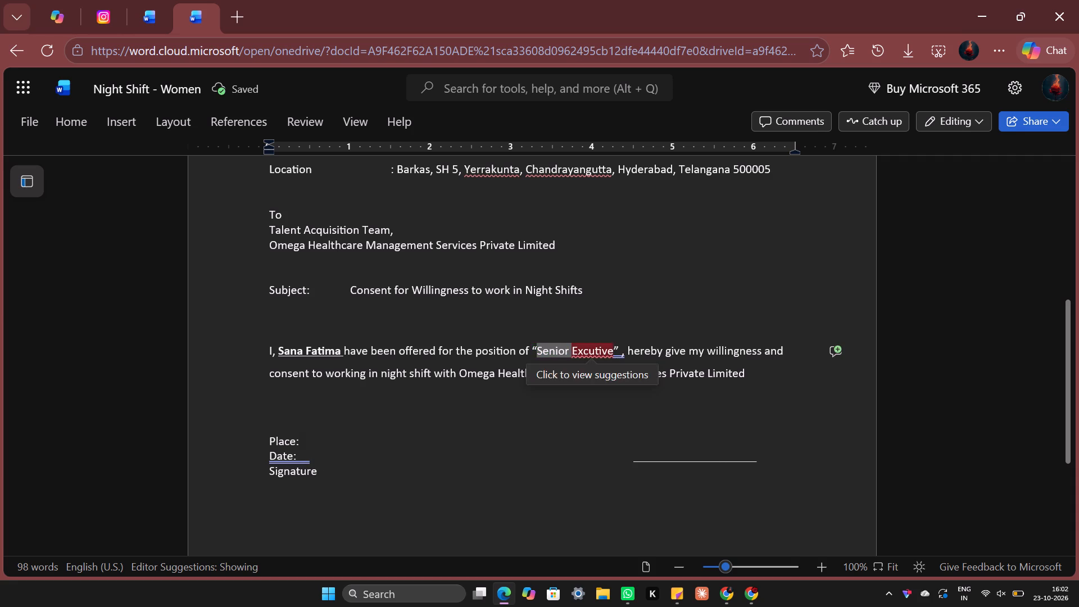
pyautogui.click(599, 352)
pyautogui.click(473, 397)
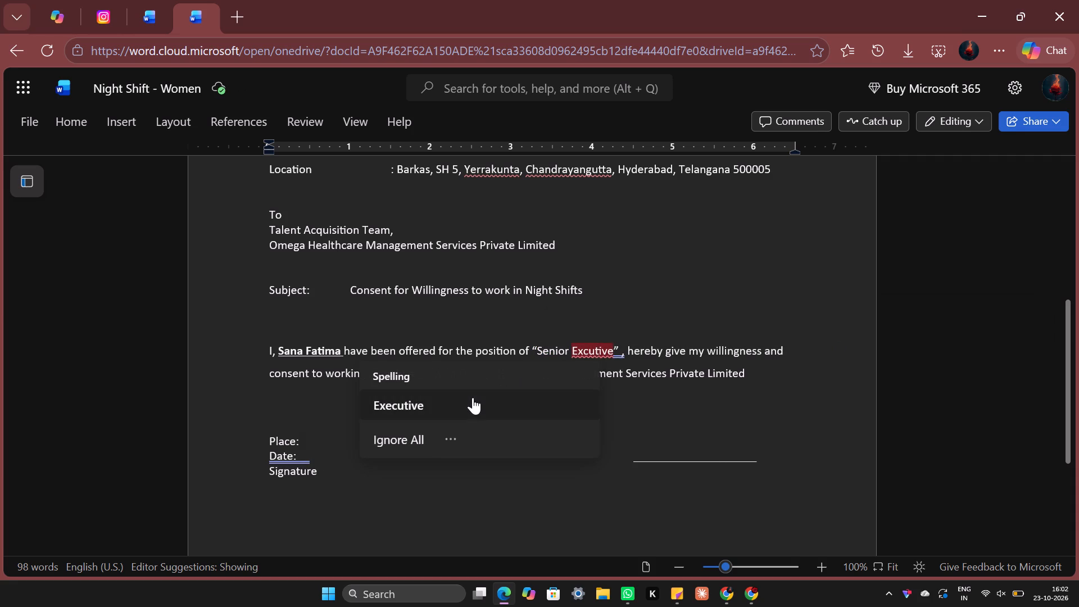
pyautogui.click(624, 354)
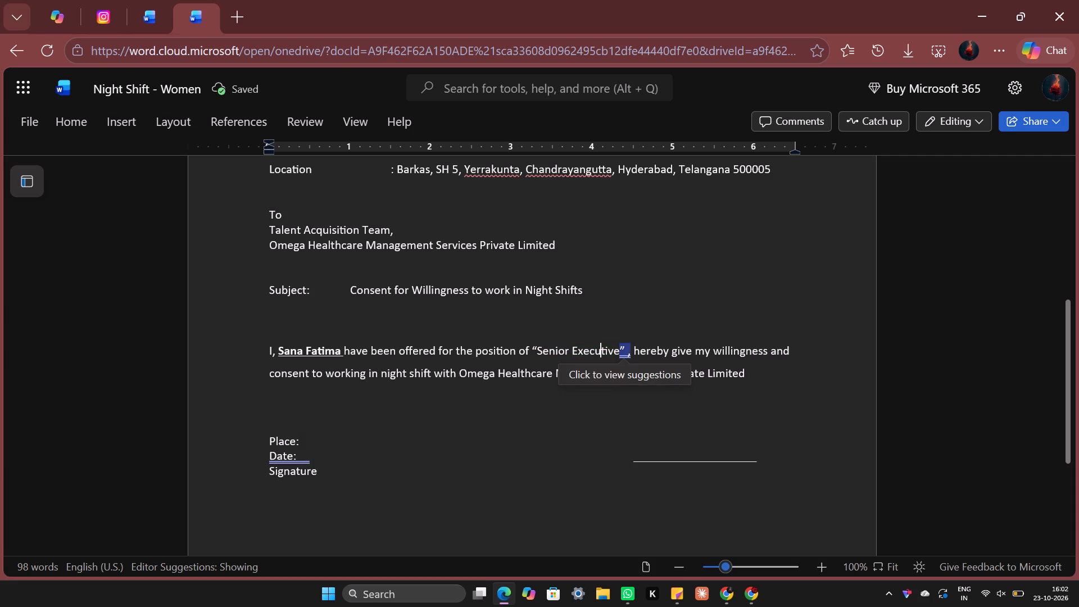
pyautogui.click(520, 409)
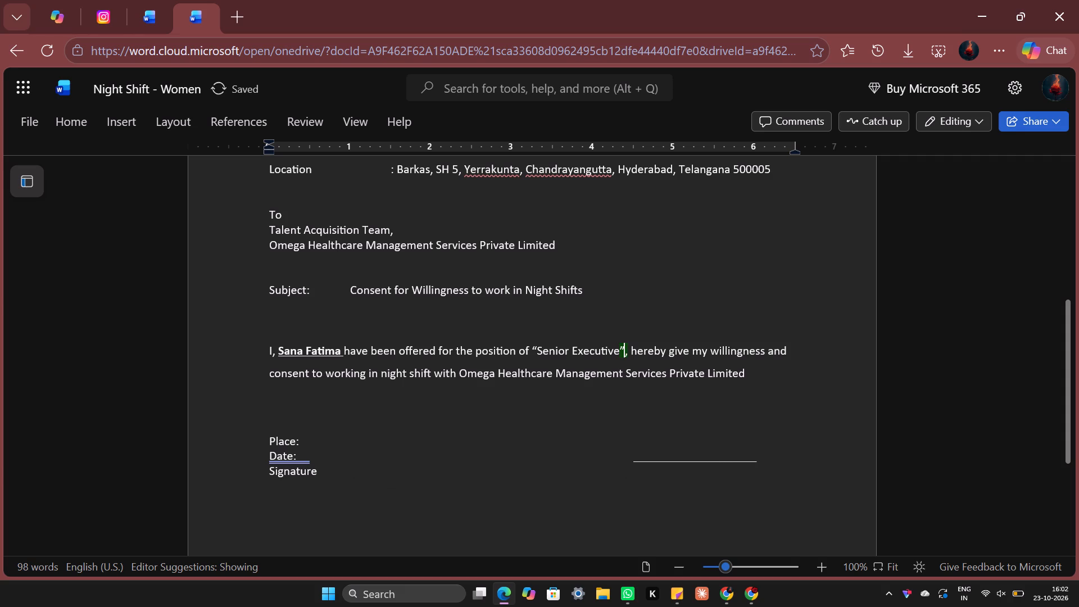
# Format Senior Executive in the consent statement as bold and underlined, excluding the quotation marks.
pyautogui.press('Left')
pyautogui.hotkey('ctrl', 'shift', 'Left')
pyautogui.hotkey('ctrl', 'shift', 'Left')
pyautogui.hotkey('ctrl', 'b')
pyautogui.hotkey('ctrl', 'u')
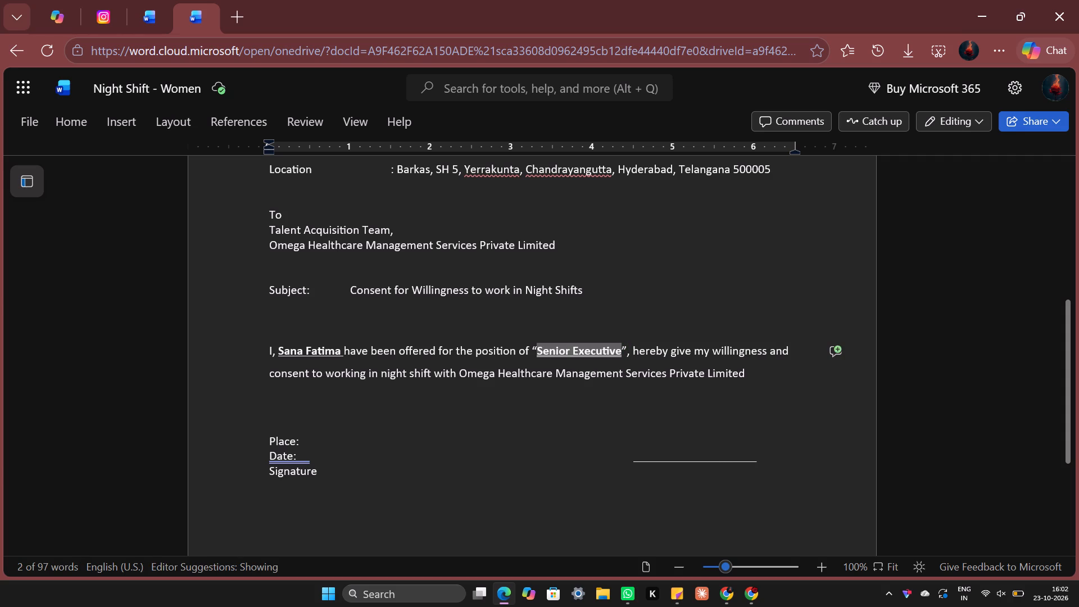
pyautogui.click(388, 396)
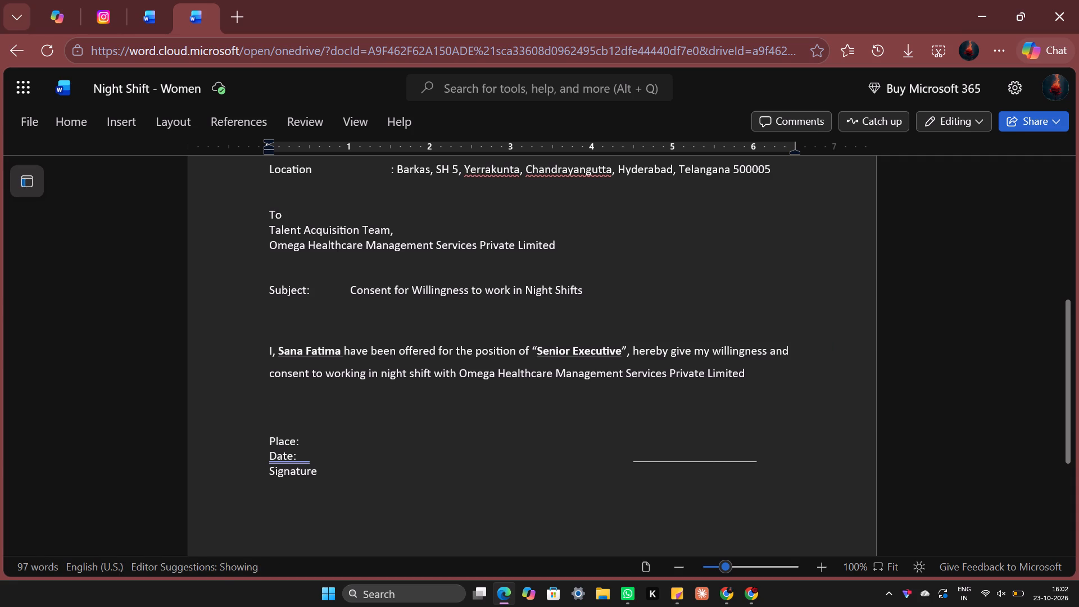
# Fill in the Place field above the date with "Hyderabad – Barkas".
pyautogui.click(385, 440)
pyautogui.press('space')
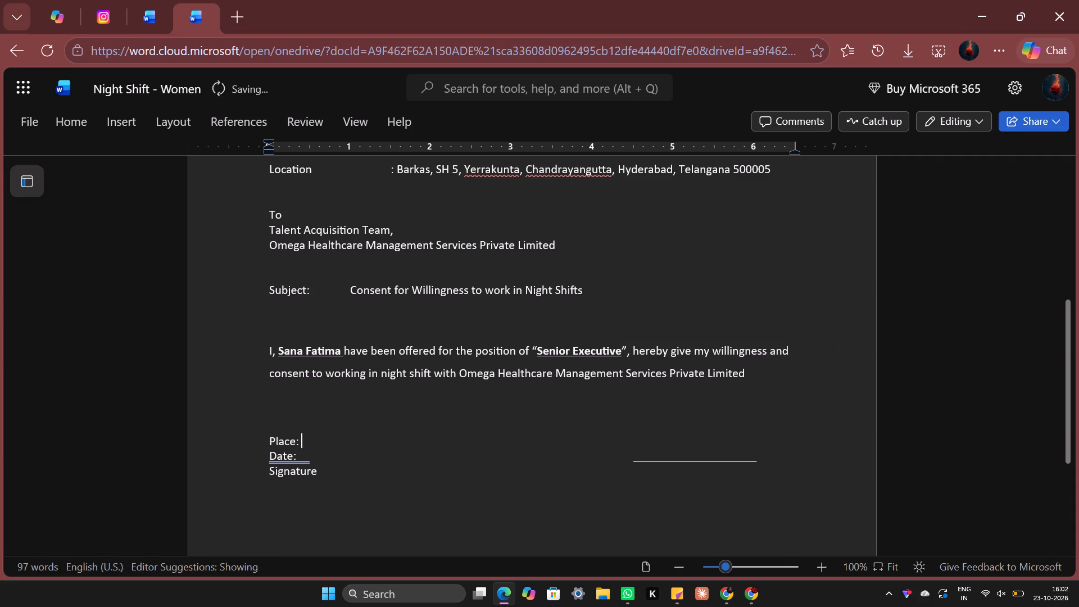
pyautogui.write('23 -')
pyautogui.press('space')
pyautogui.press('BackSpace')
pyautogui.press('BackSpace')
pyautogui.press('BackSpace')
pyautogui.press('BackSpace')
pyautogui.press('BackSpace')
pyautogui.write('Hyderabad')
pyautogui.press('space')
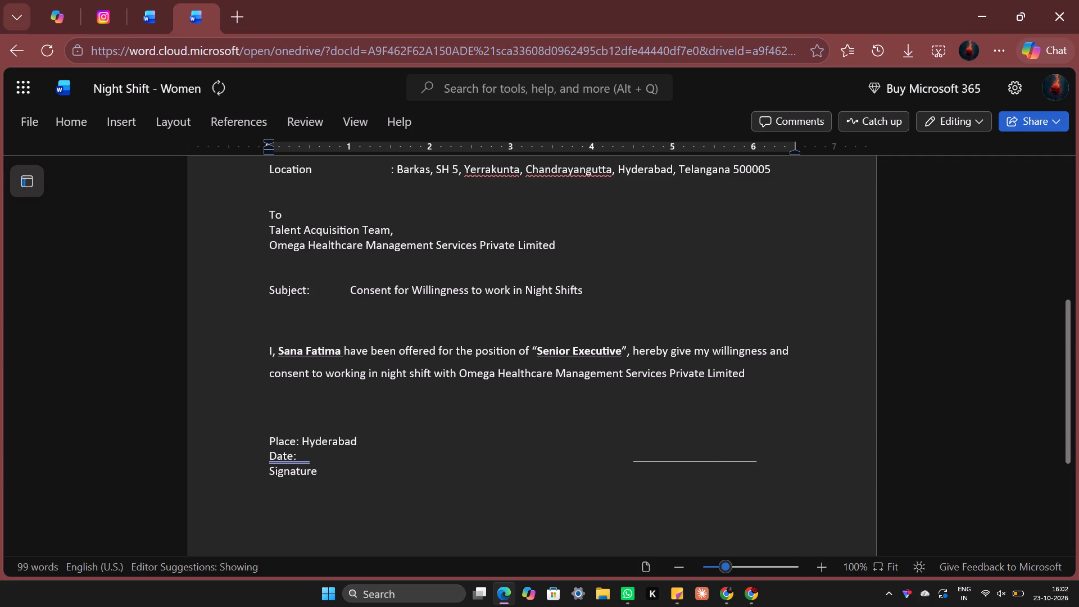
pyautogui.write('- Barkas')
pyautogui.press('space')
# Ignore the grammar suggestion flagged on the Date line.
pyautogui.click(393, 460)
pyautogui.click(306, 461)
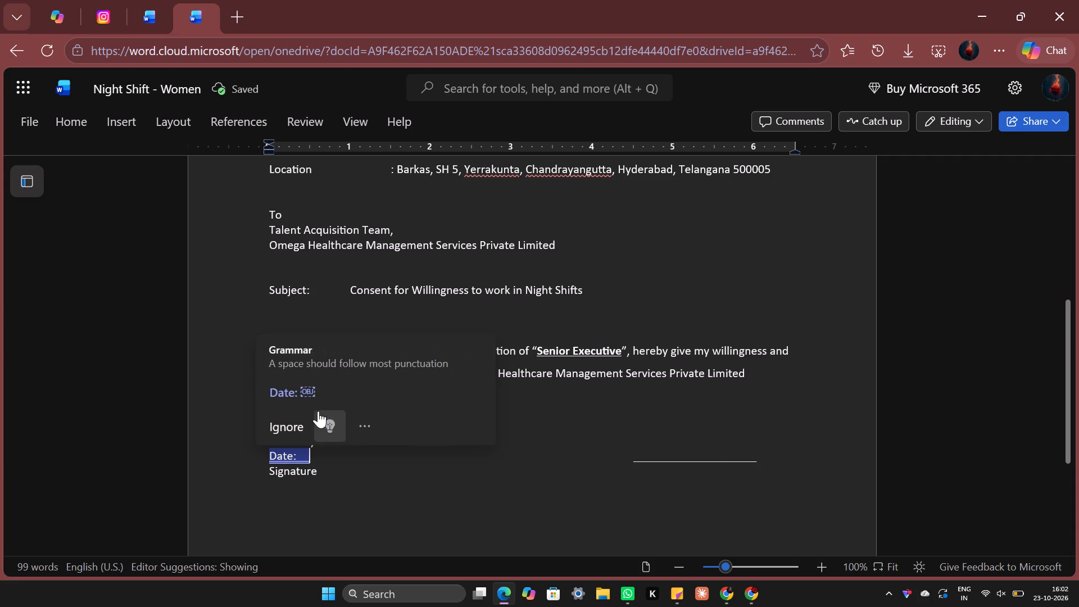
pyautogui.click(297, 424)
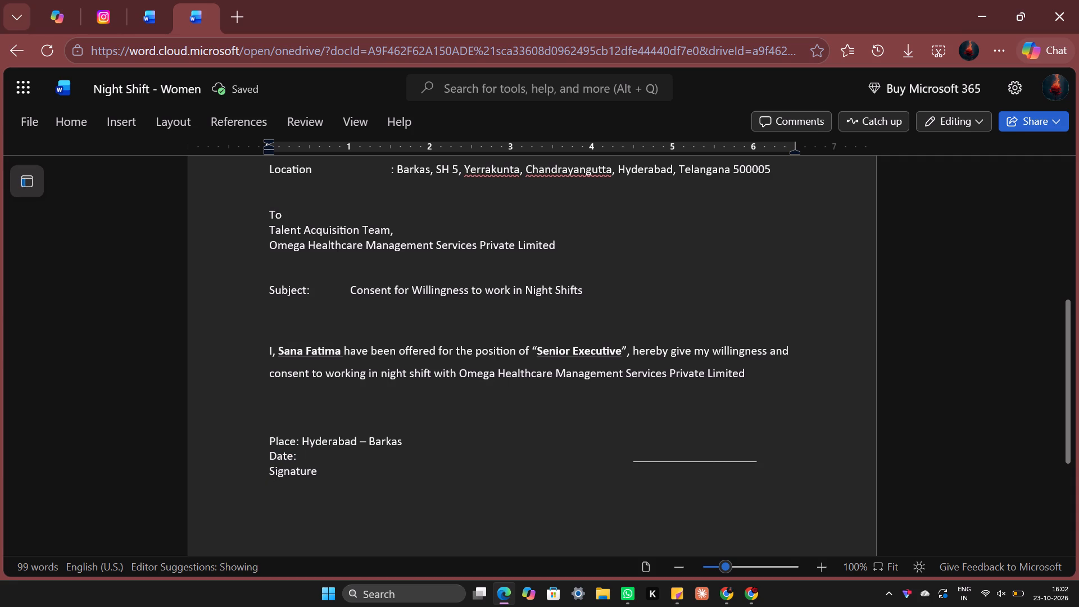
# Fill in the Date field with "23- 10- 2026" and move the blank line beside it onto its own line below.
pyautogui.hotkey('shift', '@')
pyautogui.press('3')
pyautogui.press('BackSpace')
pyautogui.press('BackSpace')
pyautogui.press('BackSpace')
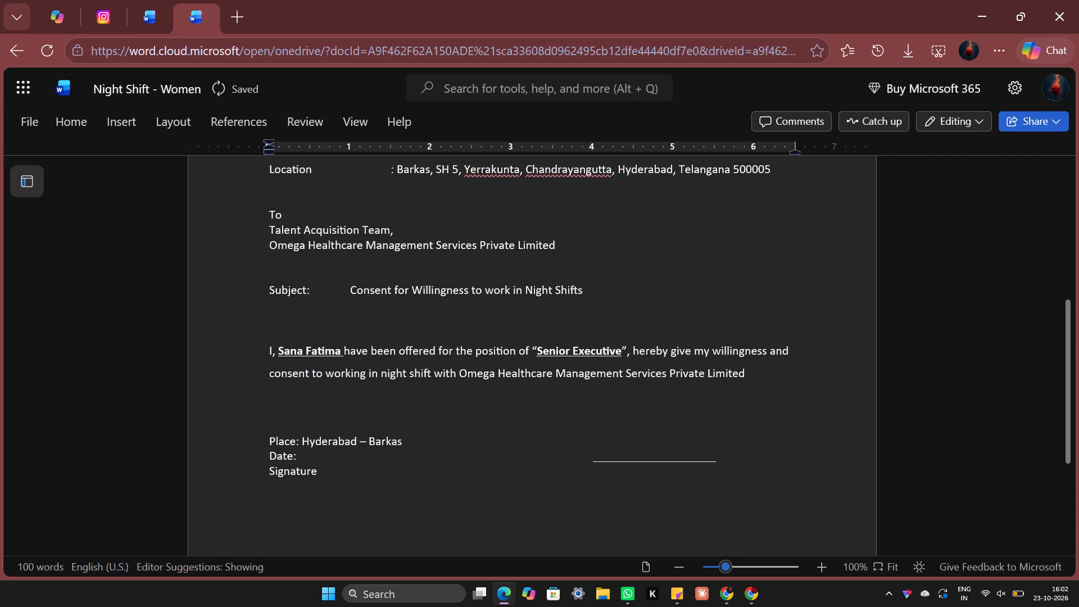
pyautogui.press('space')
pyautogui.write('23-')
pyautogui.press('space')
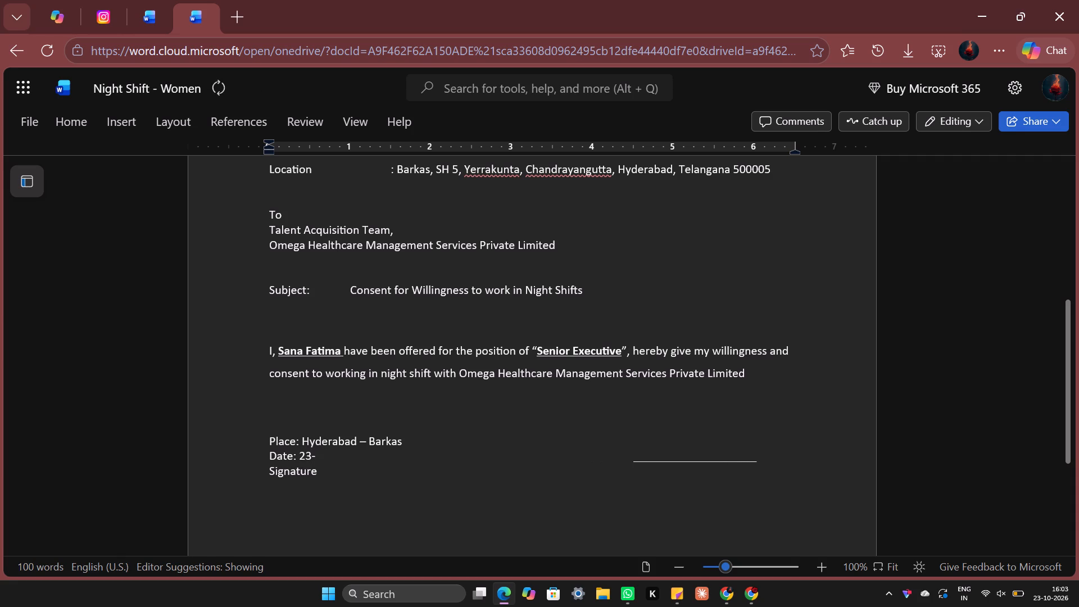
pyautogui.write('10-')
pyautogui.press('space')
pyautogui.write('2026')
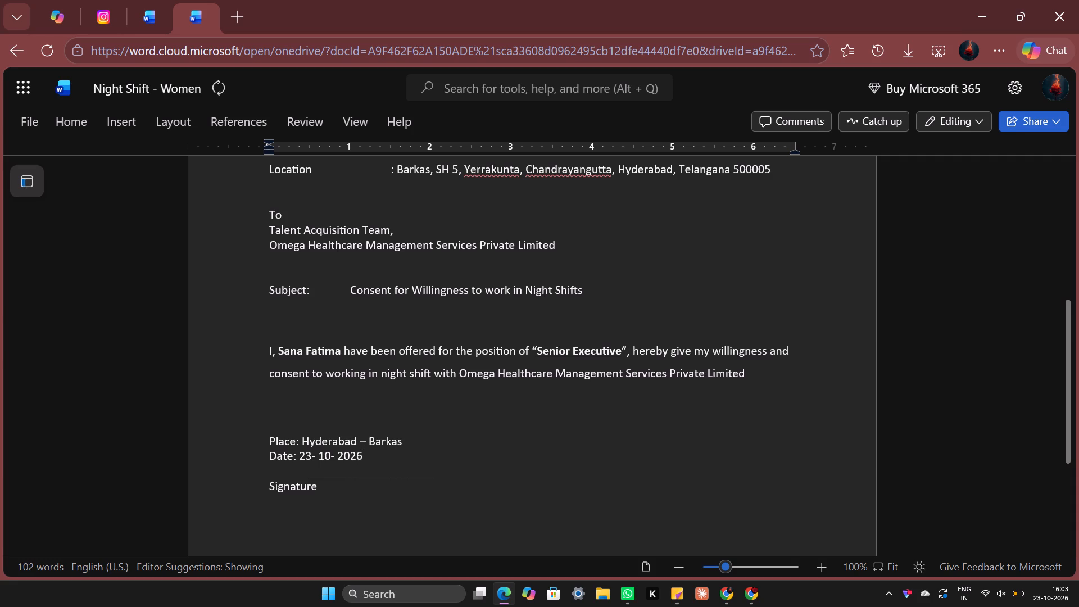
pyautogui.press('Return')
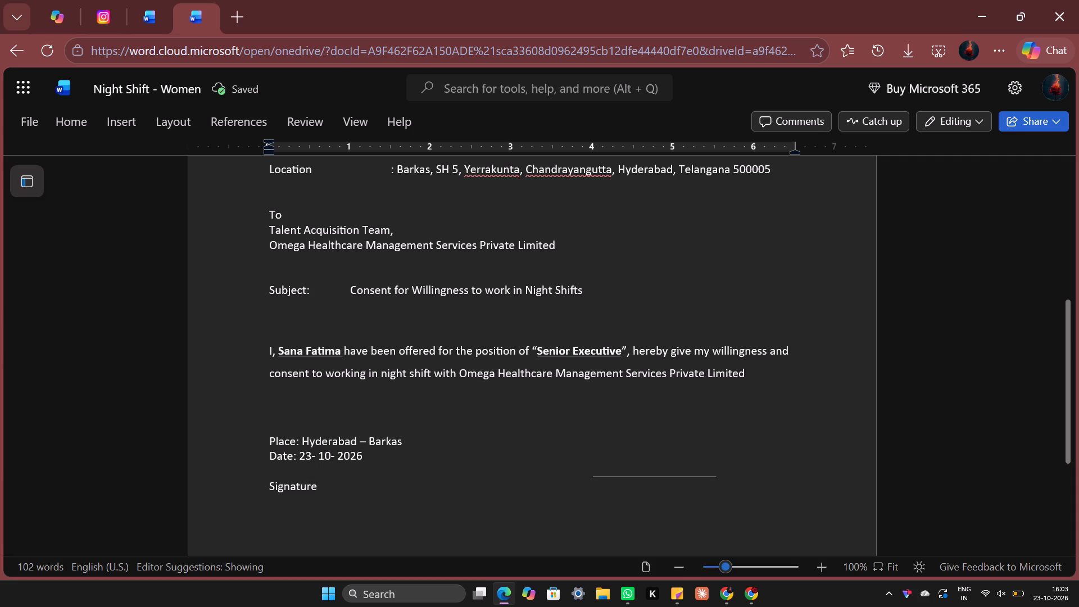
# Add a colon after Signature at the bottom of the form and enter the signatory's full name.
pyautogui.click(591, 463)
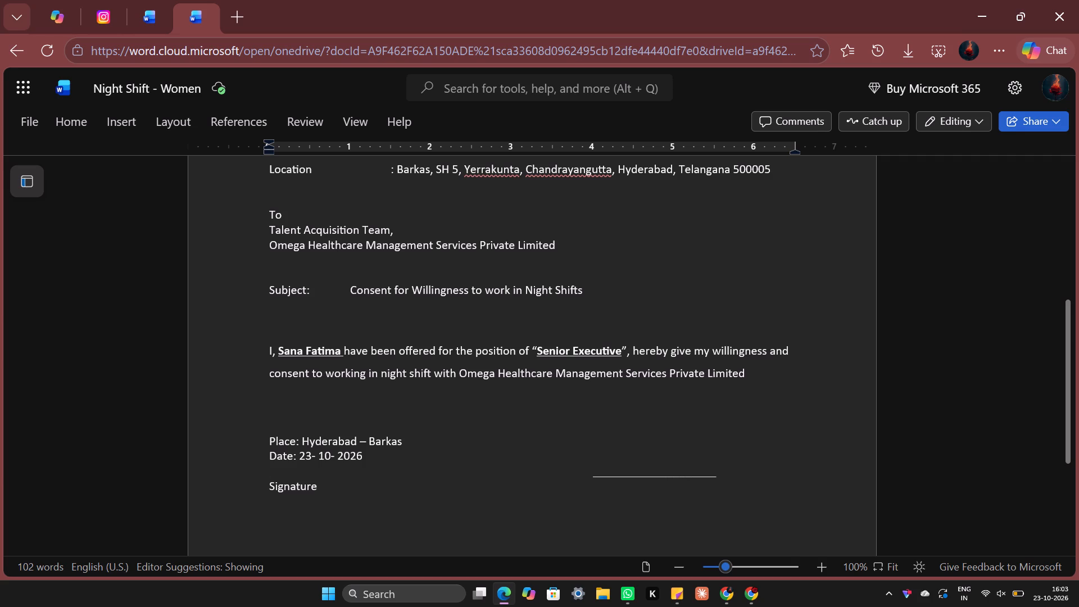
pyautogui.doubleClick(613, 479)
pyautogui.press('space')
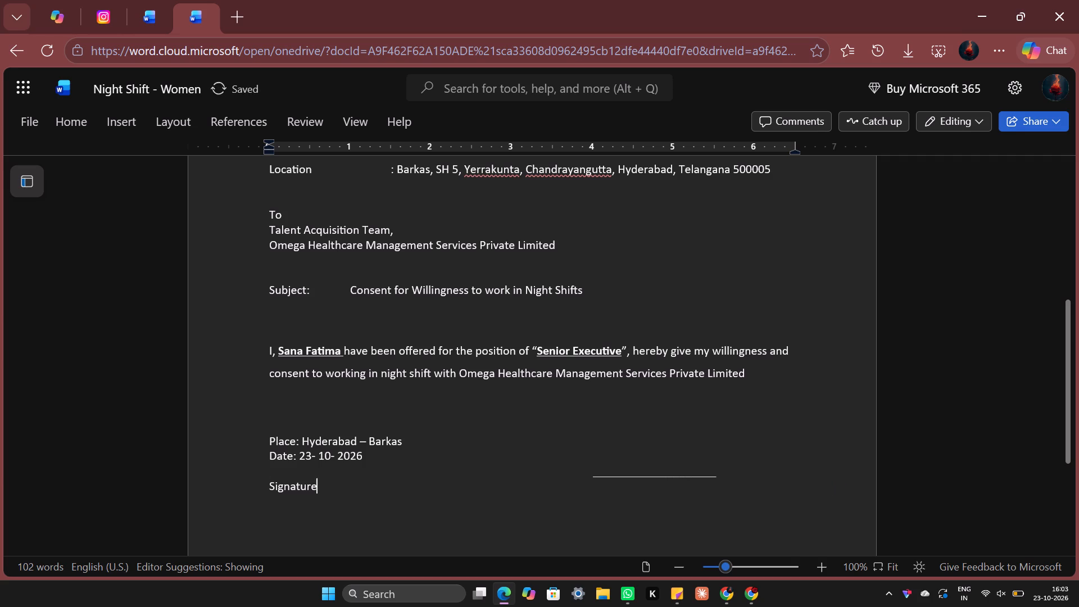
pyautogui.doubleClick(613, 479)
pyautogui.doubleClick(613, 479)
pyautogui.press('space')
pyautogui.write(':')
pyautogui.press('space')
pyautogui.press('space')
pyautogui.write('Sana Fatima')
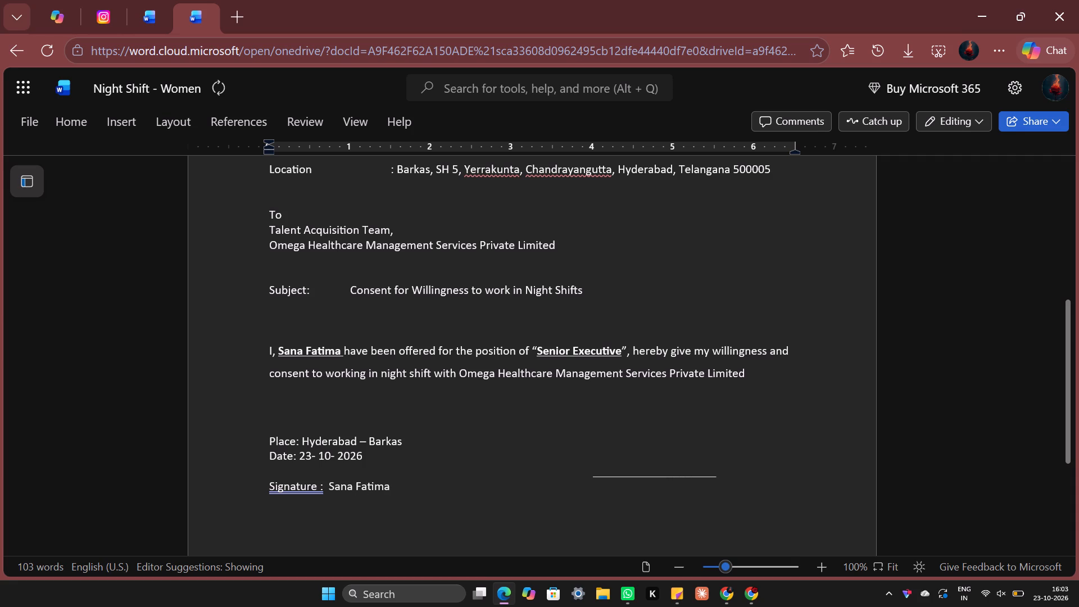
# Delete the surname from the Signature line, keeping only the first name.
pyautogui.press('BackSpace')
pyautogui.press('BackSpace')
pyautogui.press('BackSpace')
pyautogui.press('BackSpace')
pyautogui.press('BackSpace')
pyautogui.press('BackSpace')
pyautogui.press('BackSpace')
# Accept the suggested grammar correction that removes the space before the colon after Signature.
pyautogui.click(304, 486)
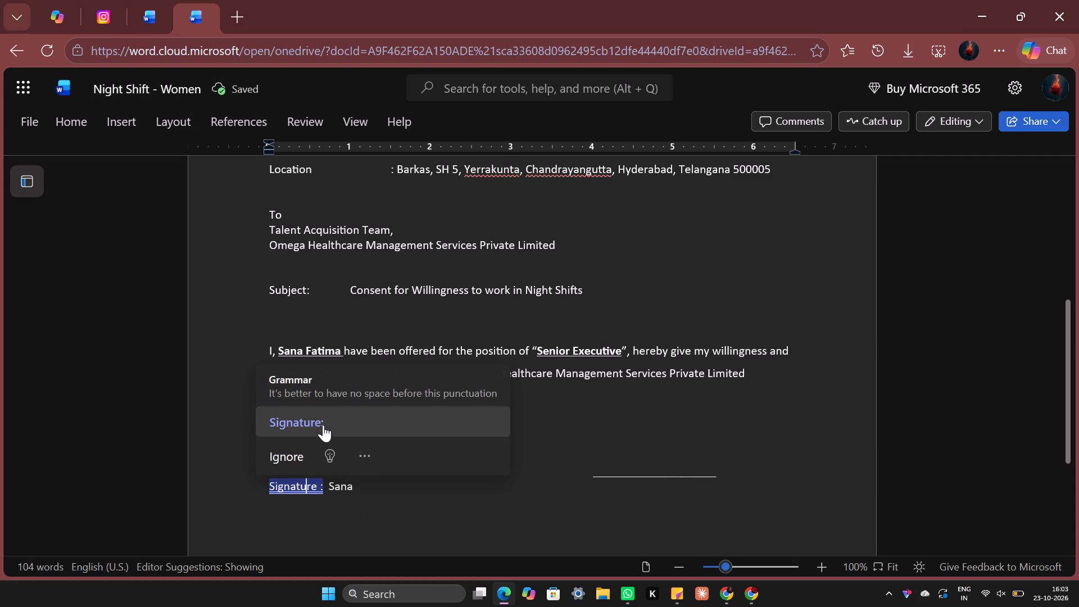
pyautogui.doubleClick(323, 425)
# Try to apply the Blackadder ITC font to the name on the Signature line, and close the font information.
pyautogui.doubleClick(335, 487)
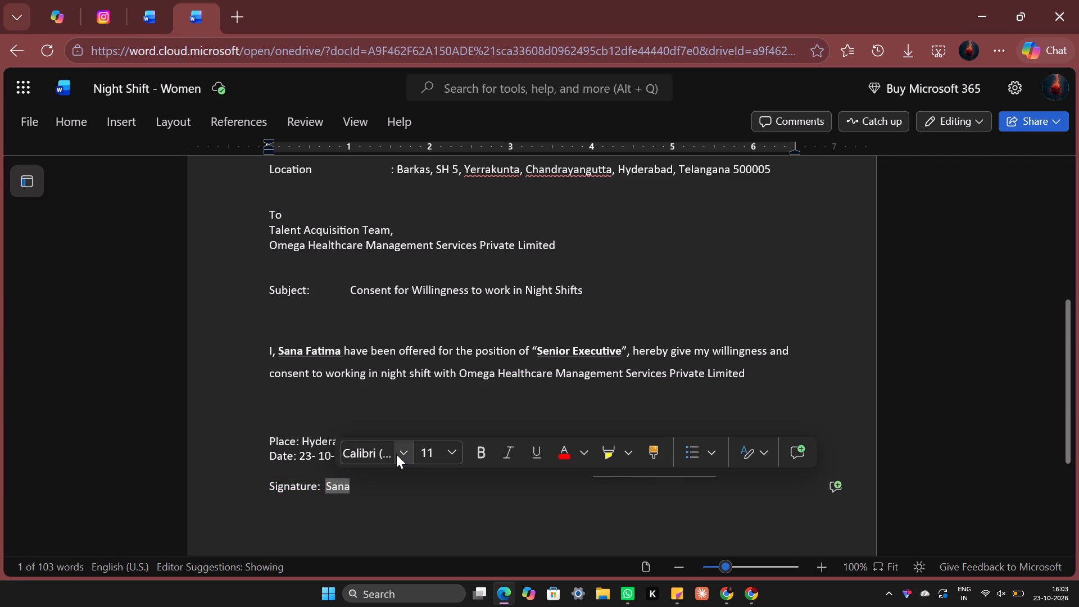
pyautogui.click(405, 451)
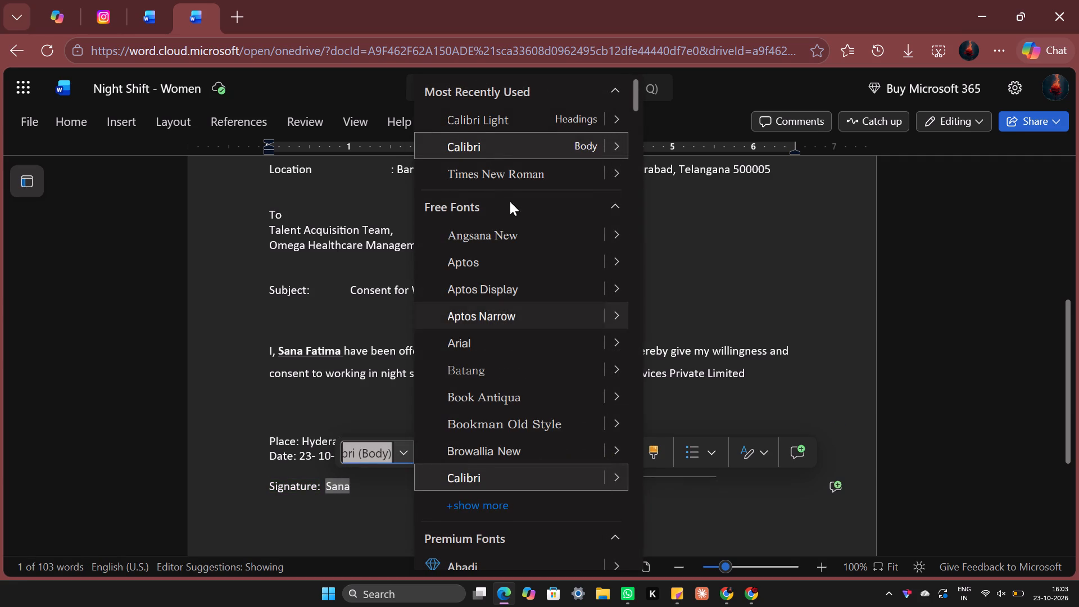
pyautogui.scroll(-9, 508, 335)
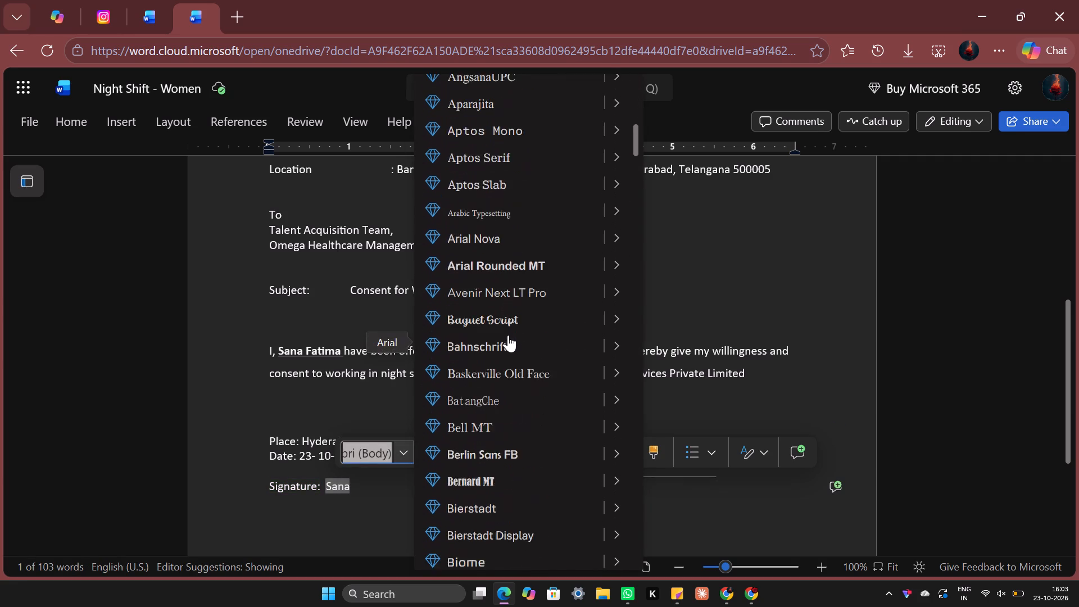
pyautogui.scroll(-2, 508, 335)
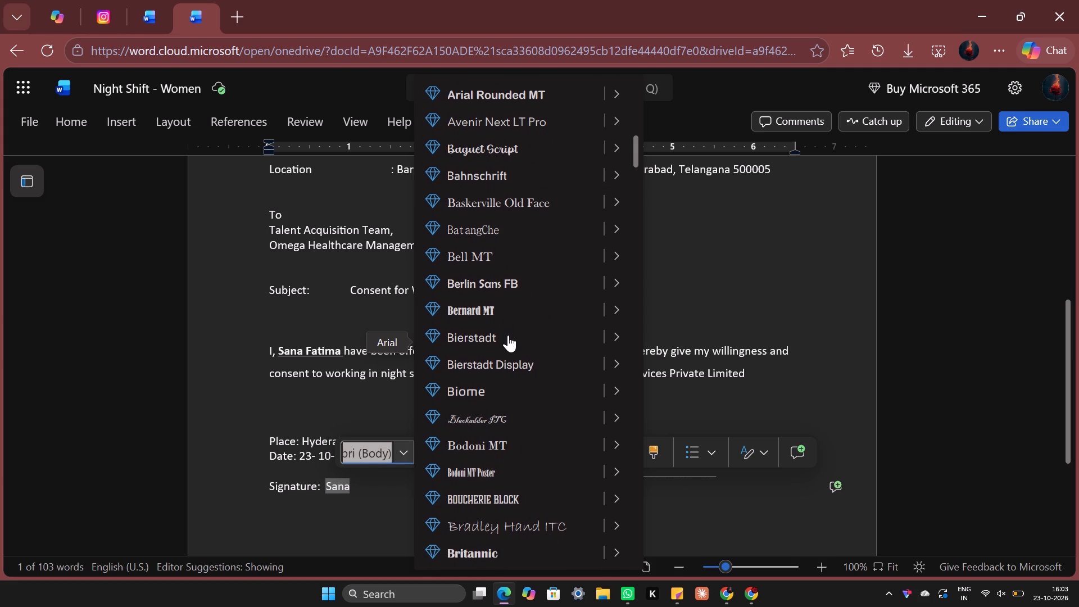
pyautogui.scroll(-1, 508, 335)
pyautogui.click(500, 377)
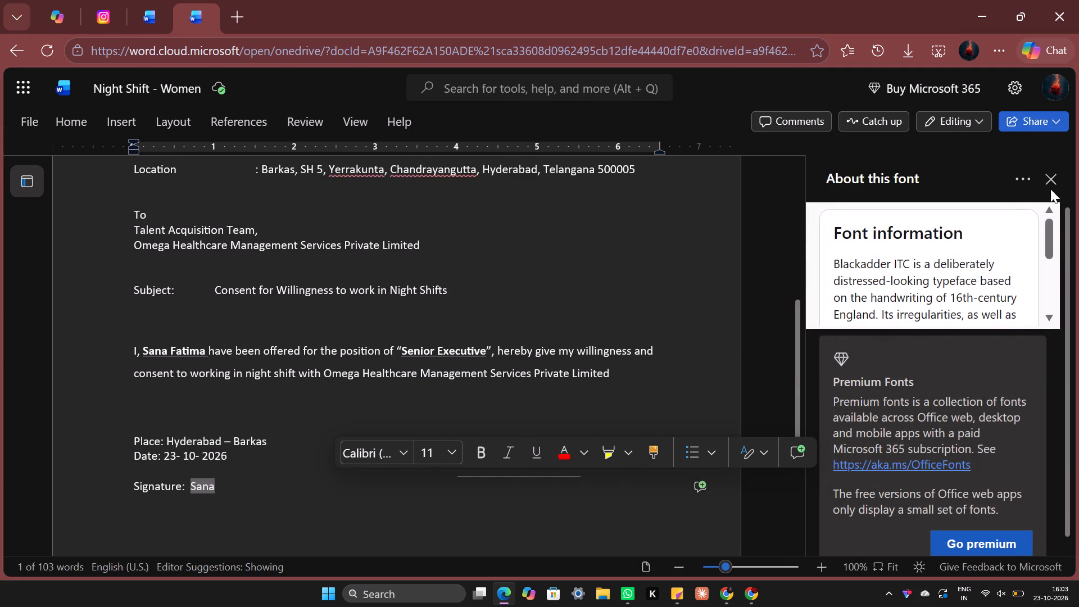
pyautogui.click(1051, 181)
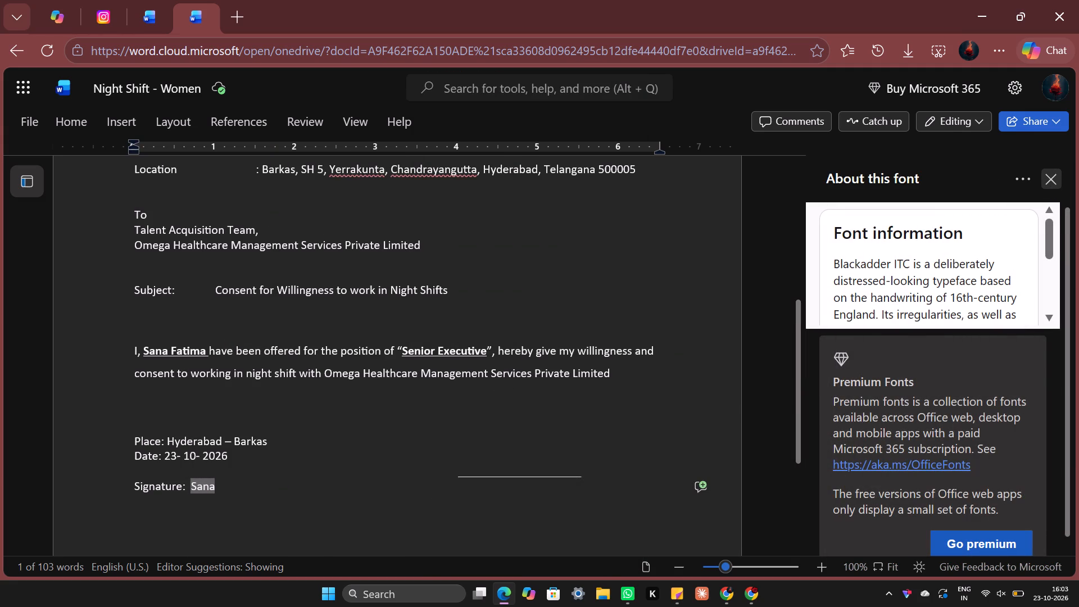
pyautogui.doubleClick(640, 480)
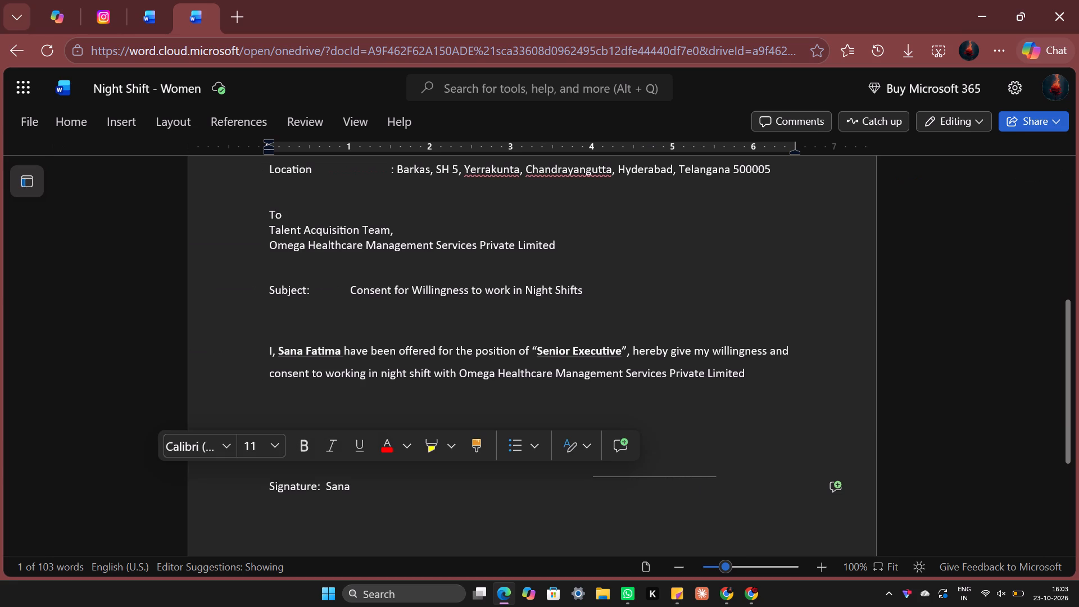
# Set the font of the name on the Signature line to STXingkai, from the expanded list of free fonts.
pyautogui.doubleClick(336, 488)
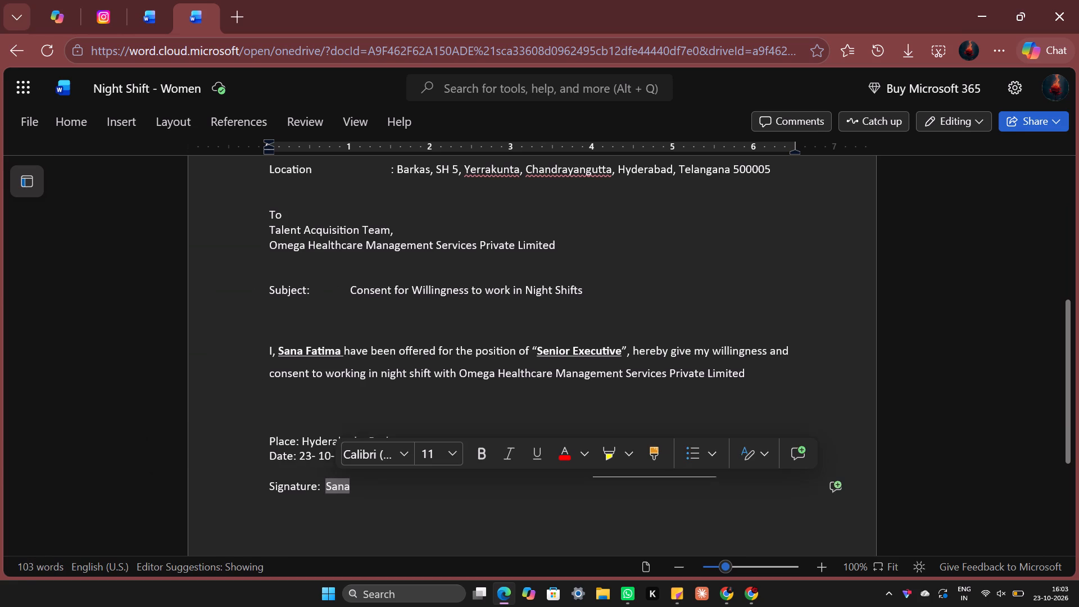
pyautogui.click(400, 455)
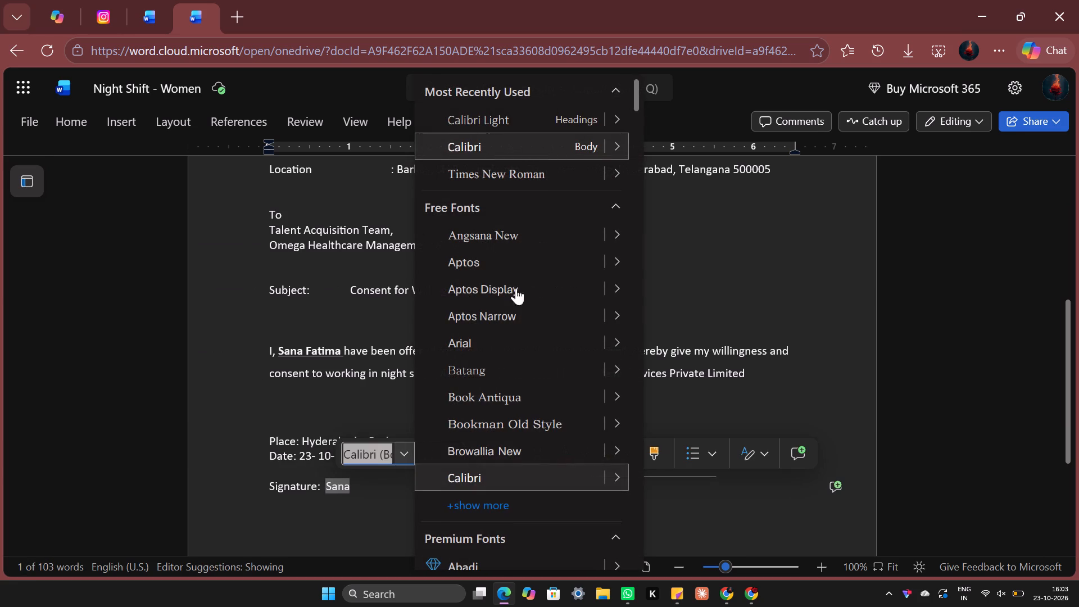
pyautogui.scroll(-6, 519, 392)
pyautogui.scroll(1, 519, 392)
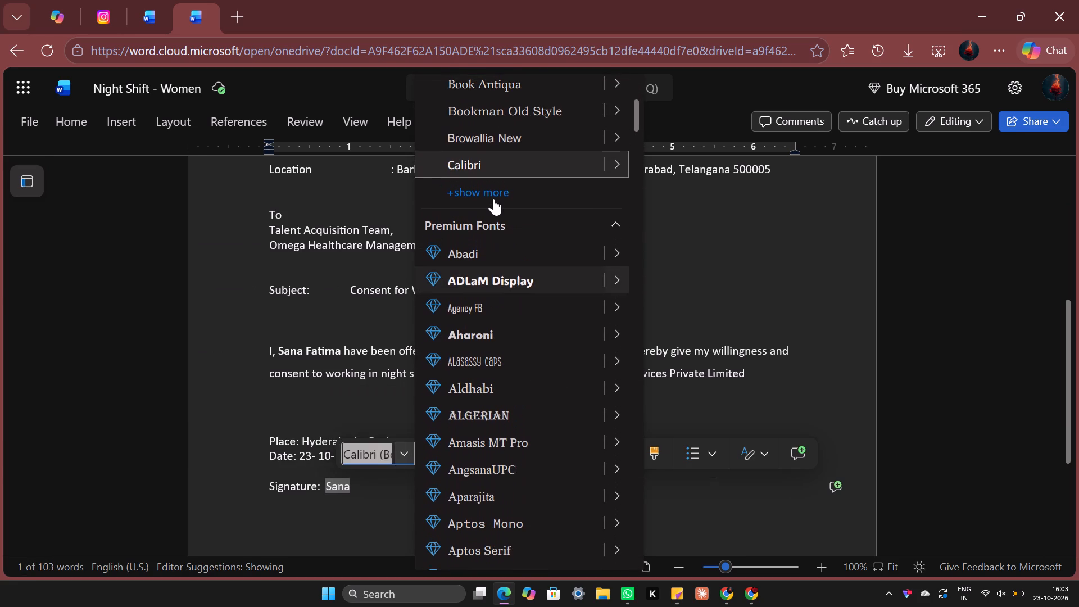
pyautogui.click(493, 198)
pyautogui.scroll(-6, 508, 428)
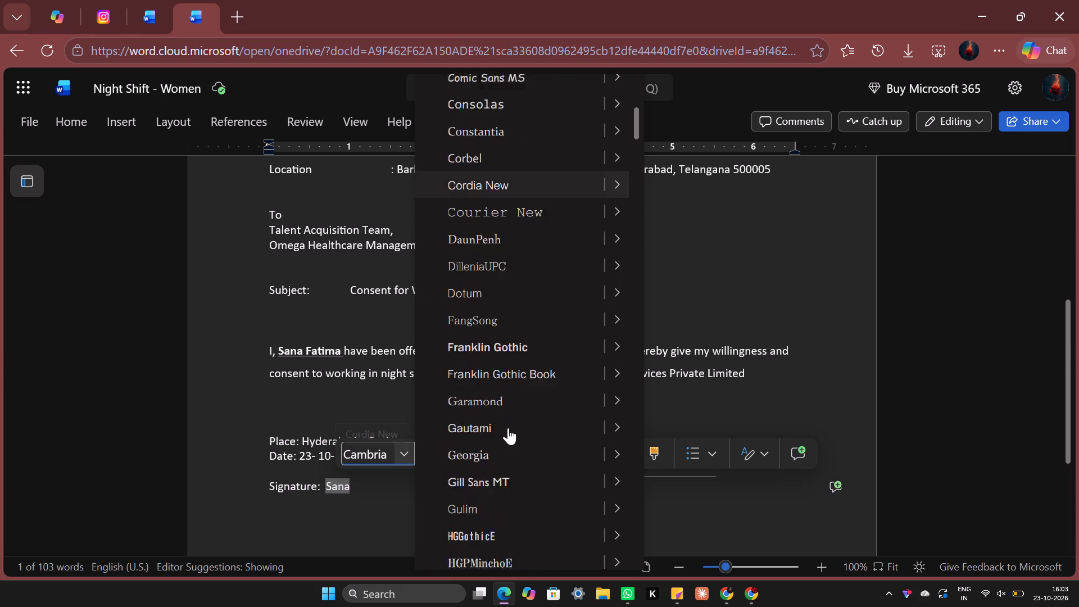
pyautogui.scroll(-7, 508, 428)
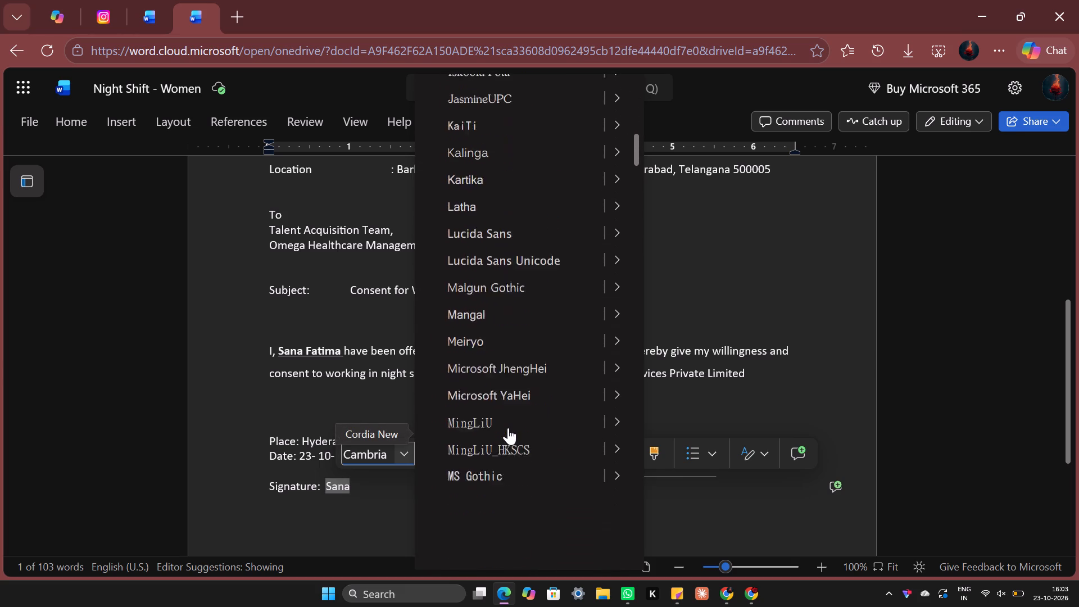
pyautogui.scroll(-6, 508, 428)
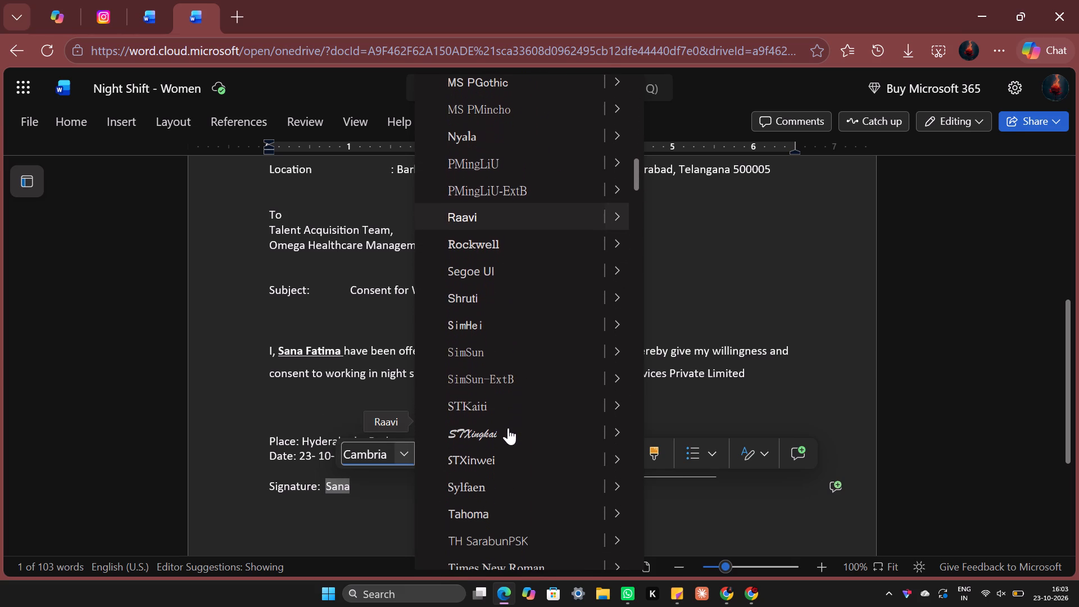
pyautogui.click(490, 427)
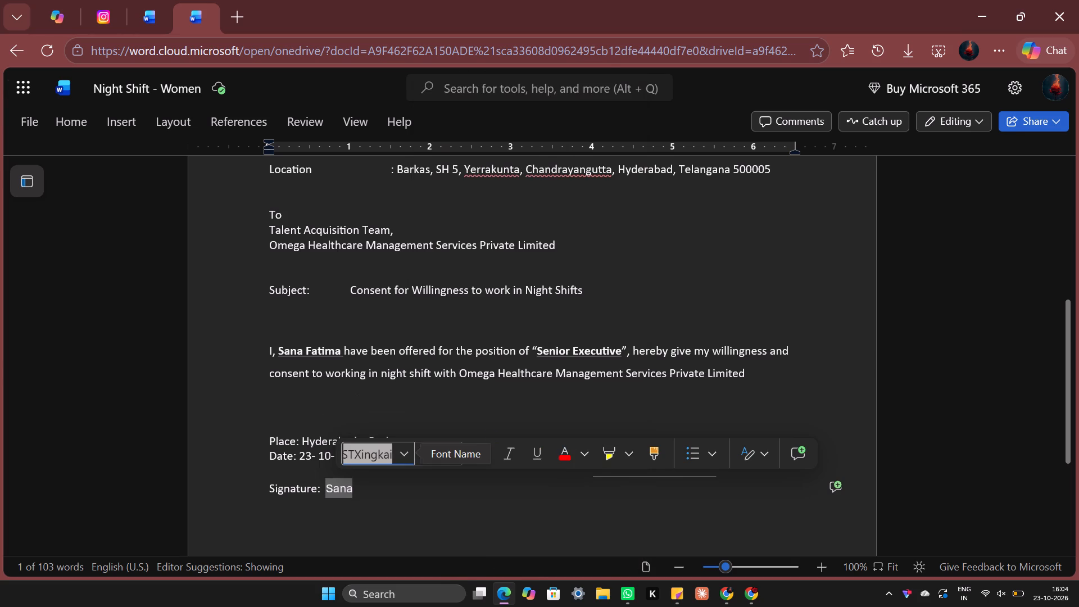
# Examine the expanded list of free fonts for an alternative script style for the signature name.
pyautogui.click(407, 452)
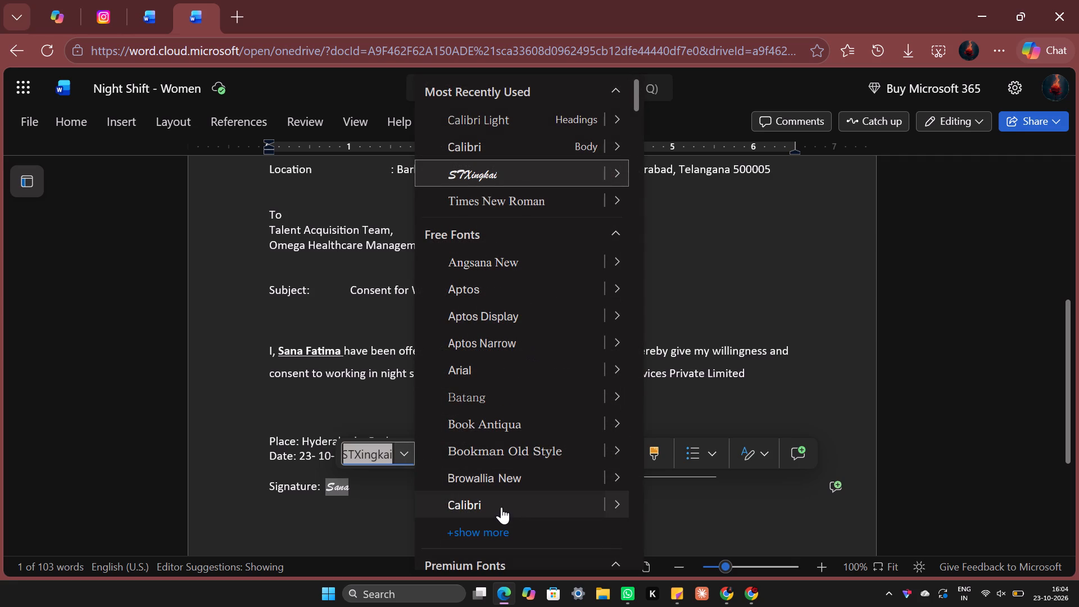
pyautogui.click(500, 523)
pyautogui.scroll(-5, 534, 313)
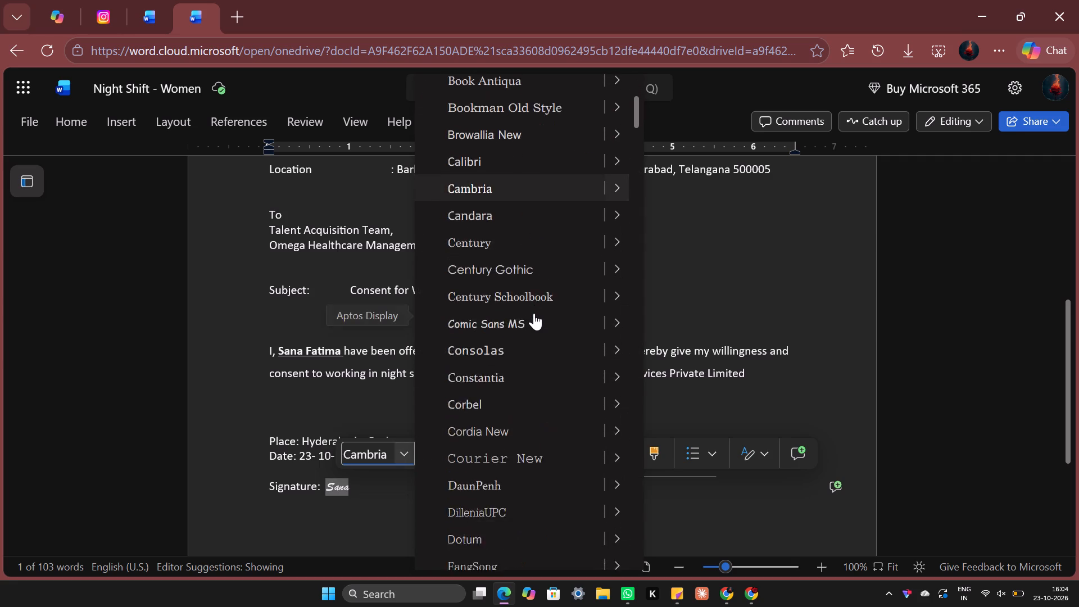
pyautogui.scroll(-7, 534, 313)
pyautogui.scroll(1, 534, 313)
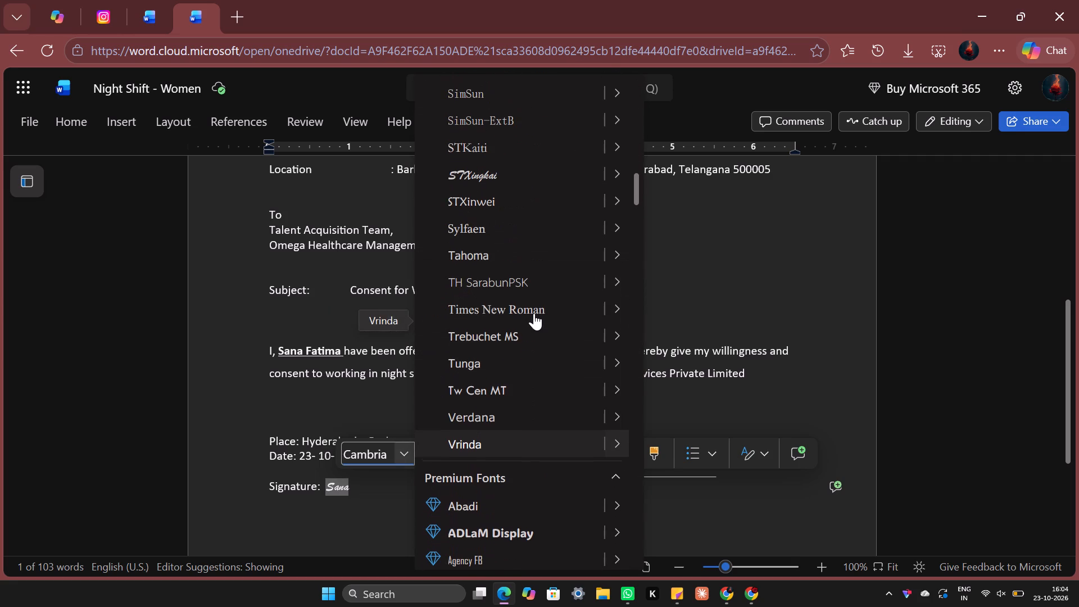
pyautogui.scroll(2, 534, 313)
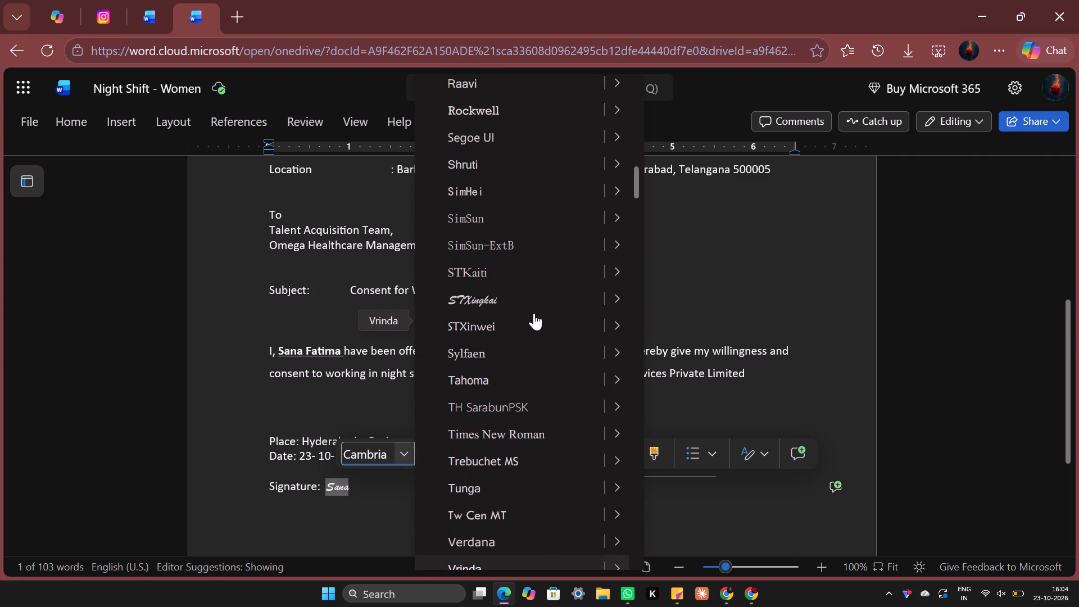
pyautogui.scroll(5, 534, 313)
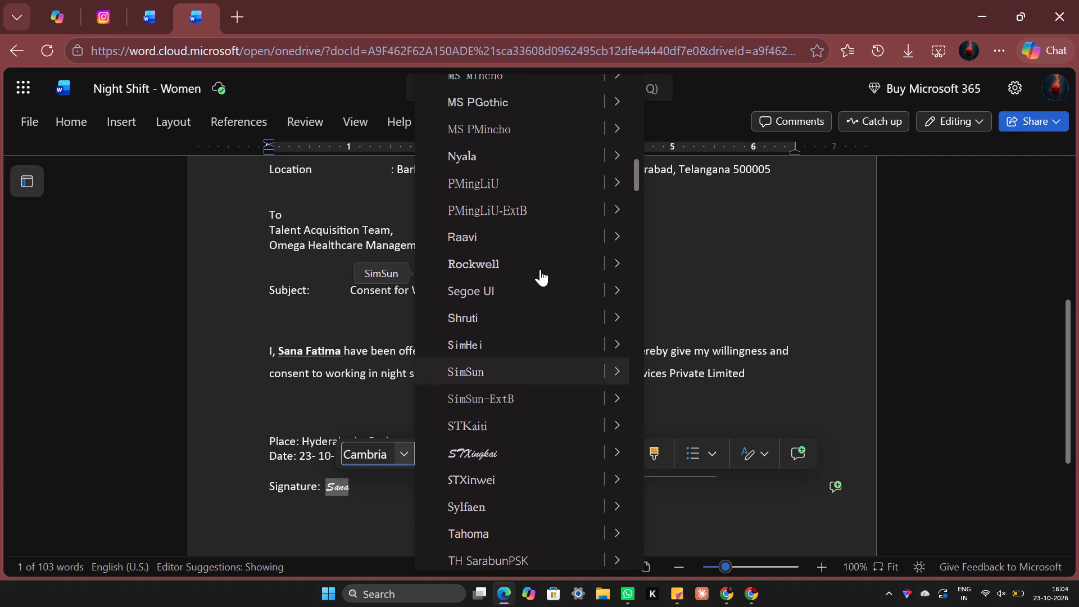
pyautogui.scroll(4, 540, 269)
pyautogui.click(763, 255)
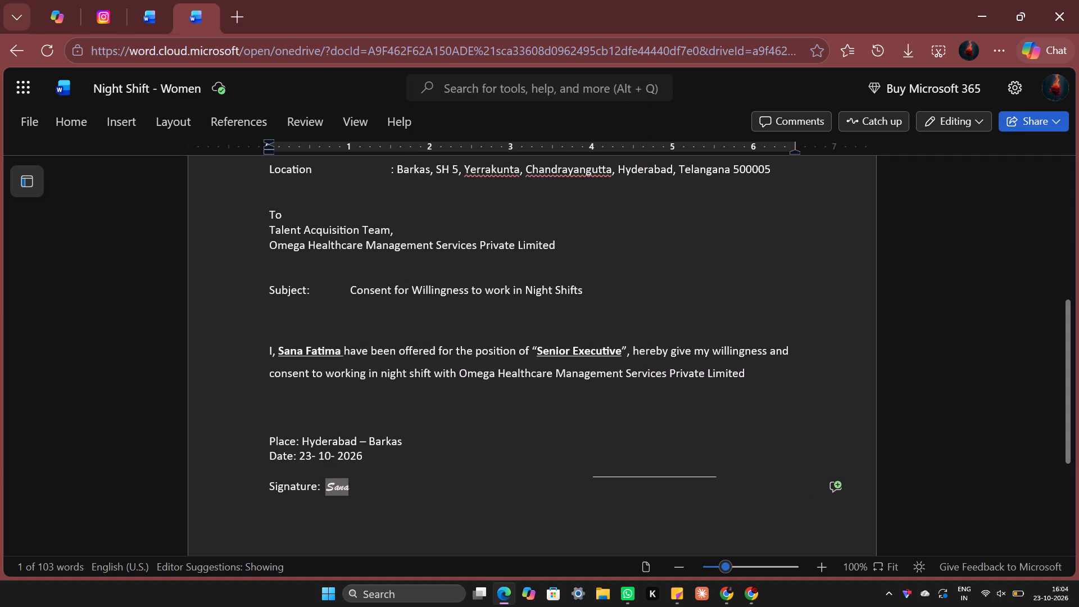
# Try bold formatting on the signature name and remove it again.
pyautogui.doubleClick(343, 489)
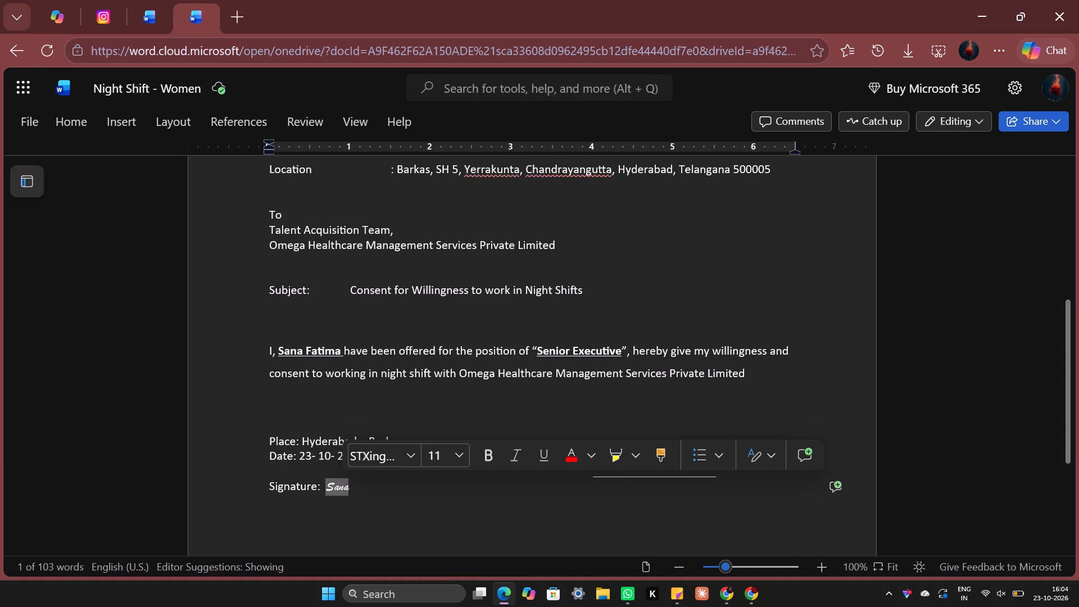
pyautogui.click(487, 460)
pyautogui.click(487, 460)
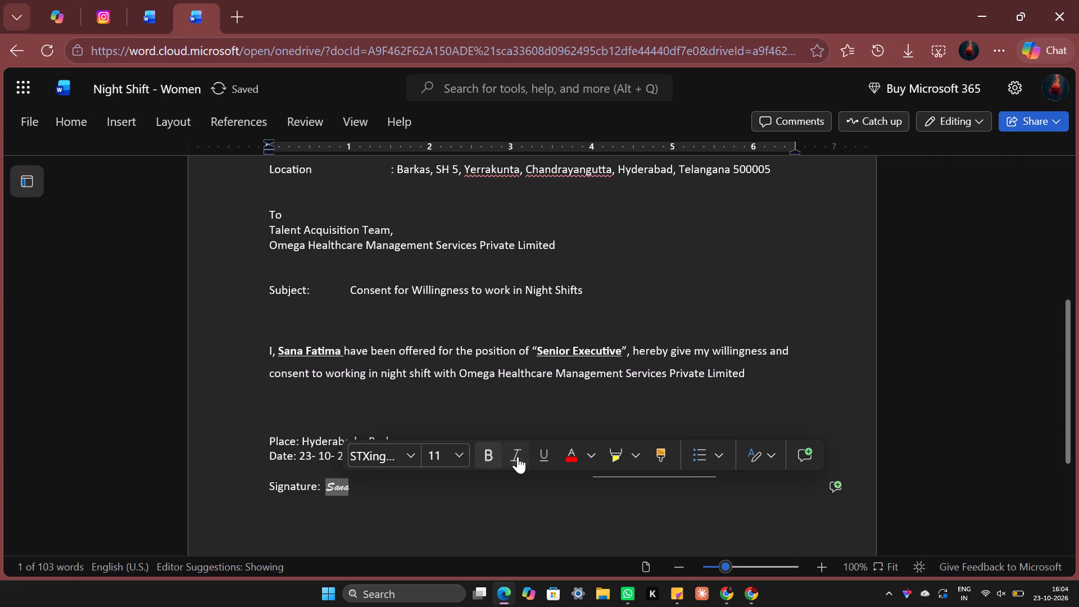
# Italicize the name on the Signature line and set its font size to 20.
pyautogui.click(518, 456)
pyautogui.click(460, 459)
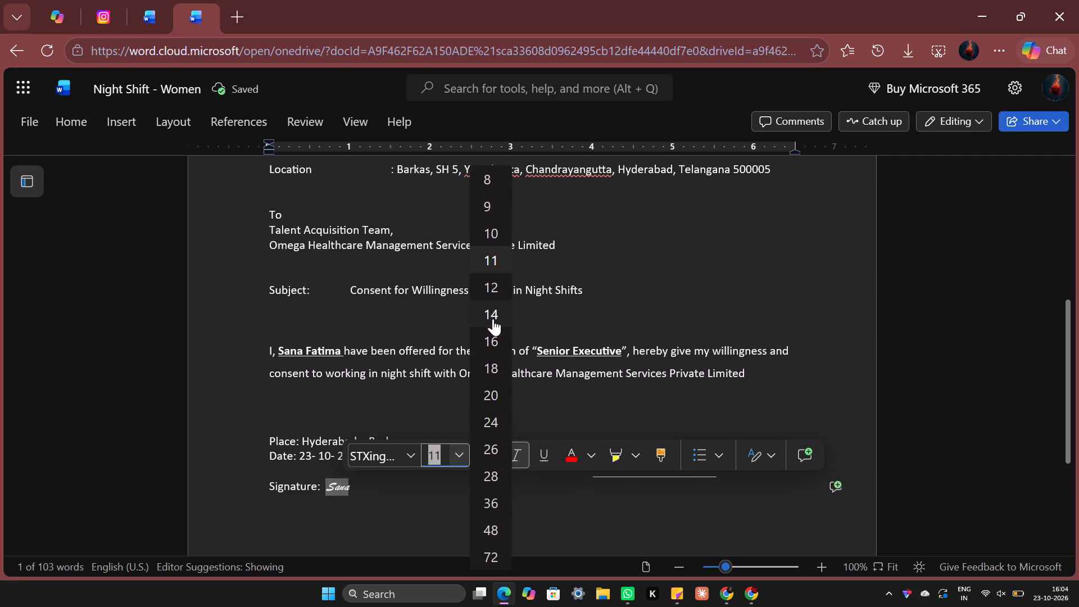
pyautogui.click(493, 318)
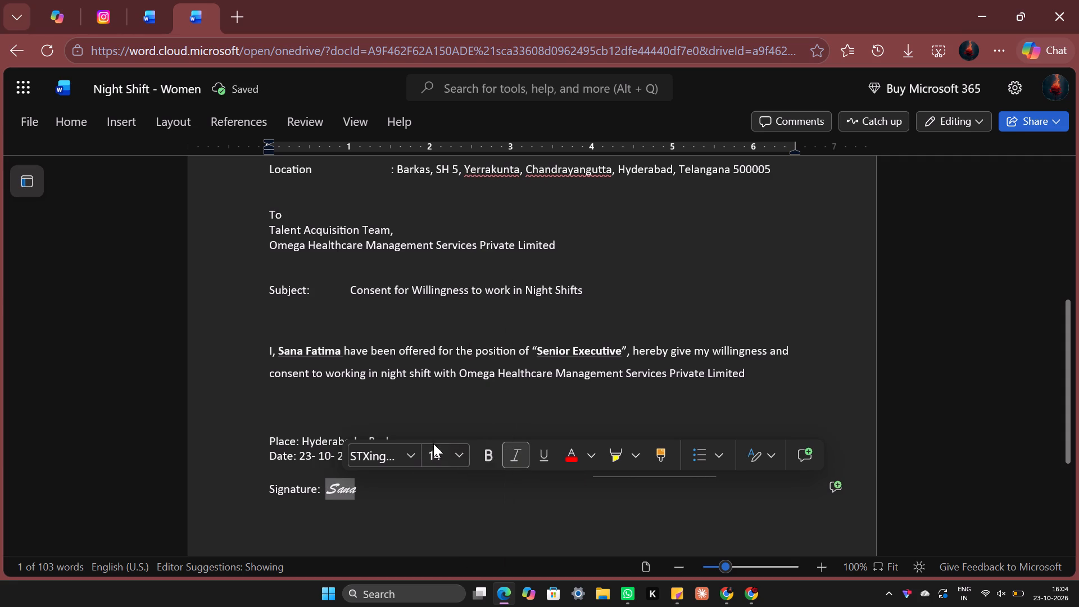
pyautogui.click(464, 456)
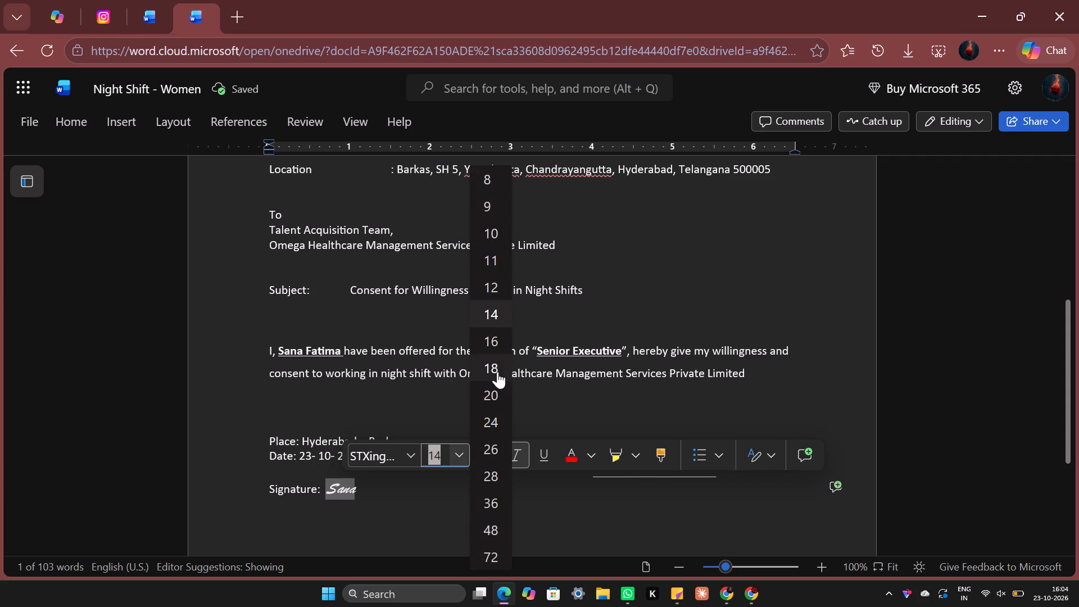
pyautogui.click(492, 398)
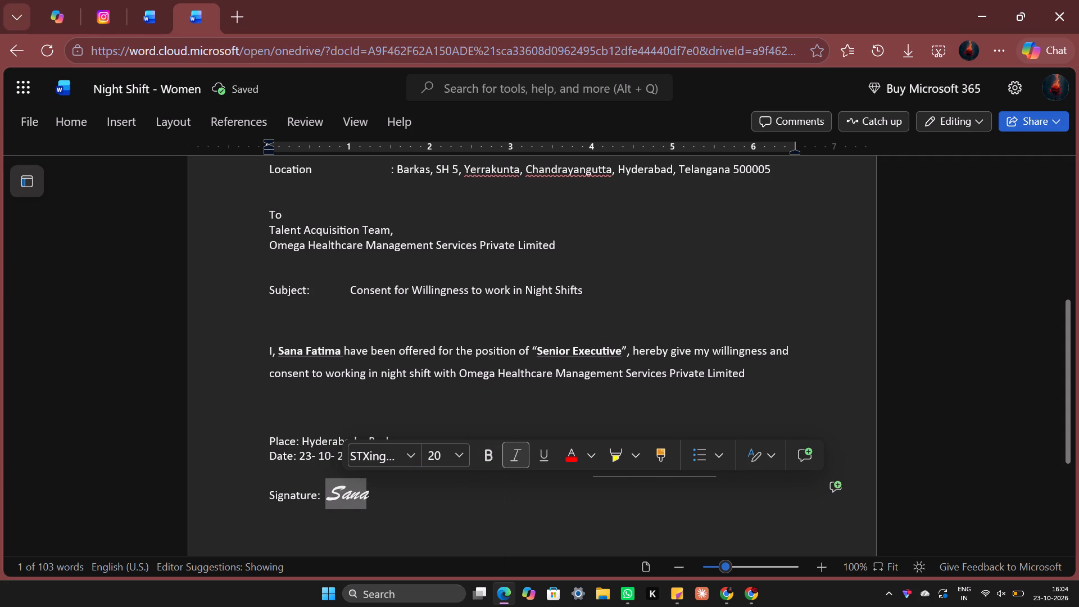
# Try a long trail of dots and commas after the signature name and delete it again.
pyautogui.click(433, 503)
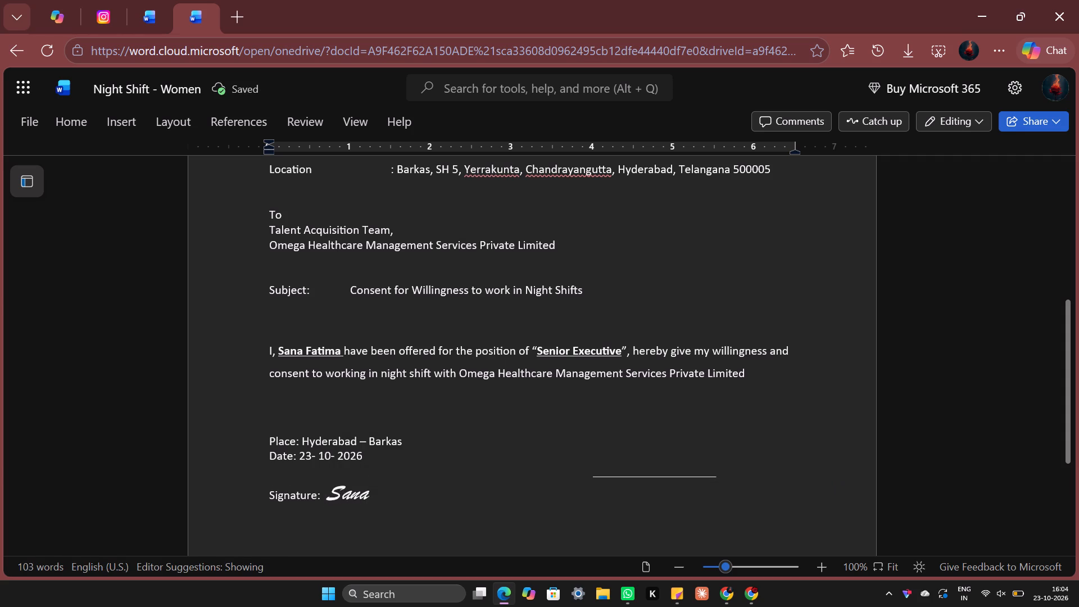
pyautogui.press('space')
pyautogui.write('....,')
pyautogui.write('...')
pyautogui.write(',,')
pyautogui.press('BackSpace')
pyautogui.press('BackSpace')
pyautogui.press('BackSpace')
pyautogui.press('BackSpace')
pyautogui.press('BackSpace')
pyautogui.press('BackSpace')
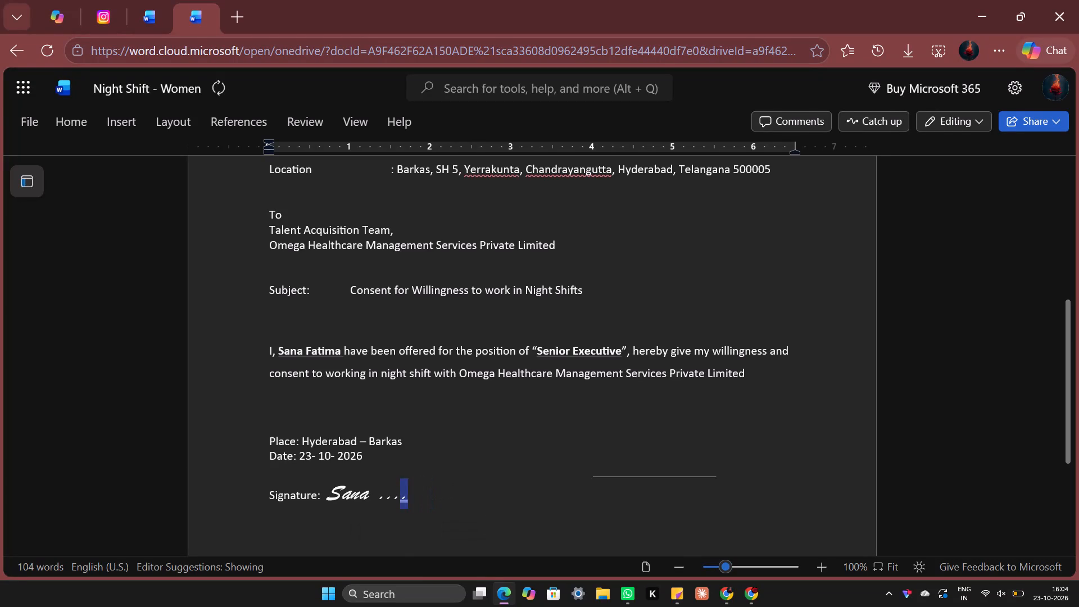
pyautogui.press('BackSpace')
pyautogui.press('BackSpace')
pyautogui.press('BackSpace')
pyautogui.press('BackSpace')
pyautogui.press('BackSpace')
# Add a space and the trailing marks ",.." after the name on the Signature line.
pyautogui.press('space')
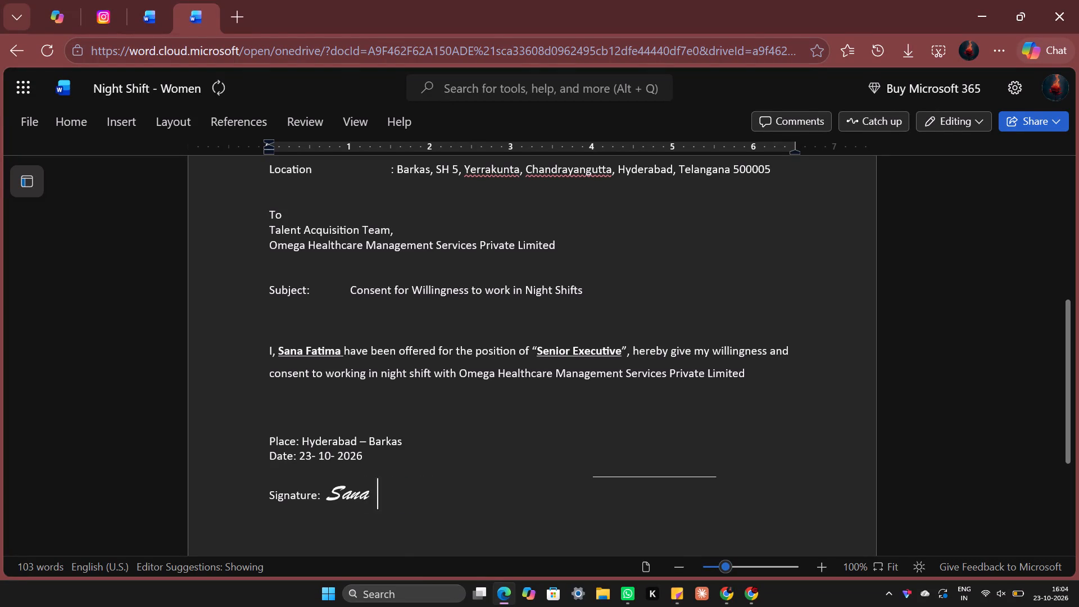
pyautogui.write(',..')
# Delete the underlined blank and the empty line between the Date and Signature lines.
pyautogui.doubleClick(659, 473)
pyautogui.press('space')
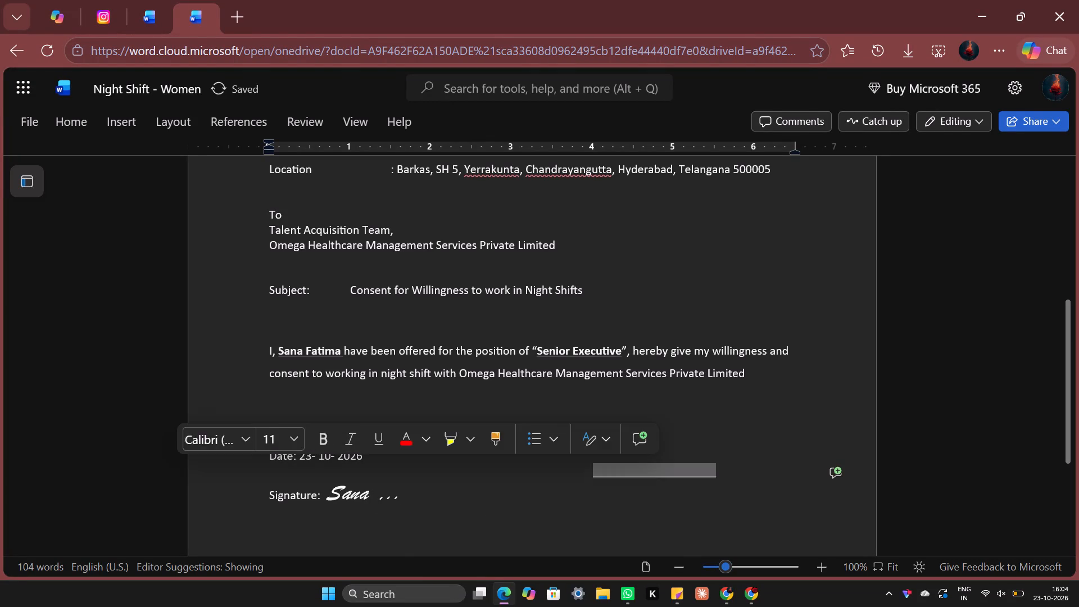
pyautogui.press('BackSpace')
pyautogui.press('BackSpace')
pyautogui.press('BackSpace')
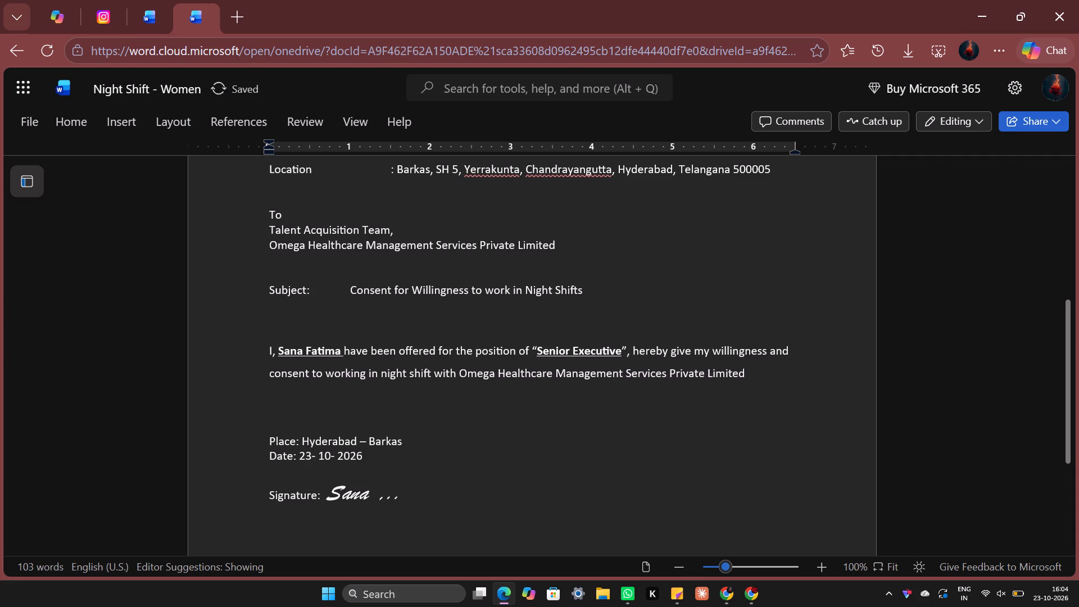
pyautogui.press('BackSpace')
pyautogui.press('BackSpace')
pyautogui.press('BackSpace')
pyautogui.press('BackSpace')
pyautogui.press('BackSpace')
pyautogui.press('BackSpace')
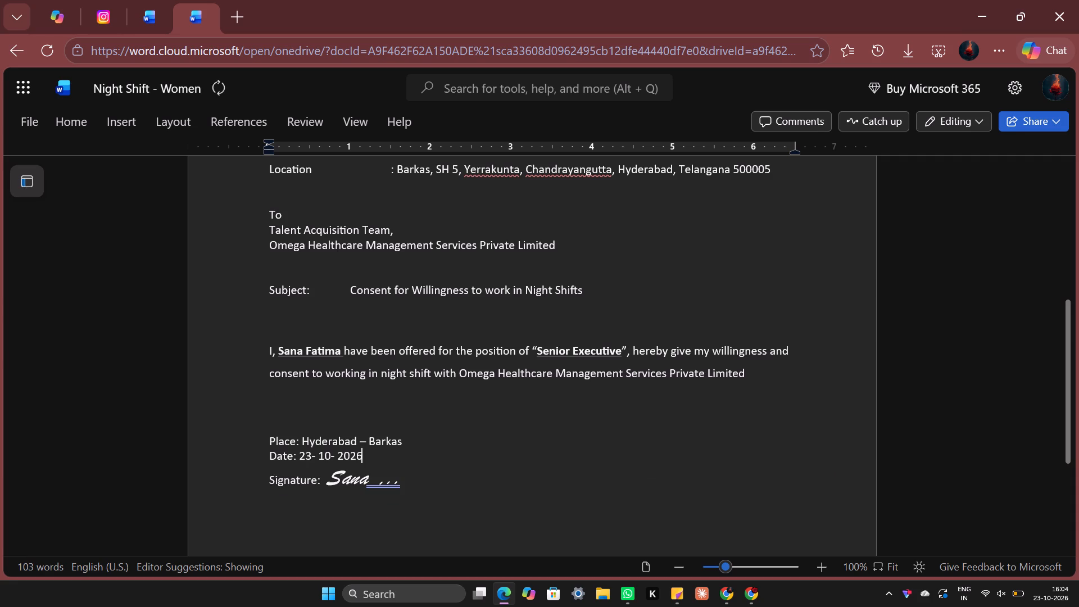
# Replace the trailing marks after the signature name with the suggested grammar correction "...".
pyautogui.click(391, 486)
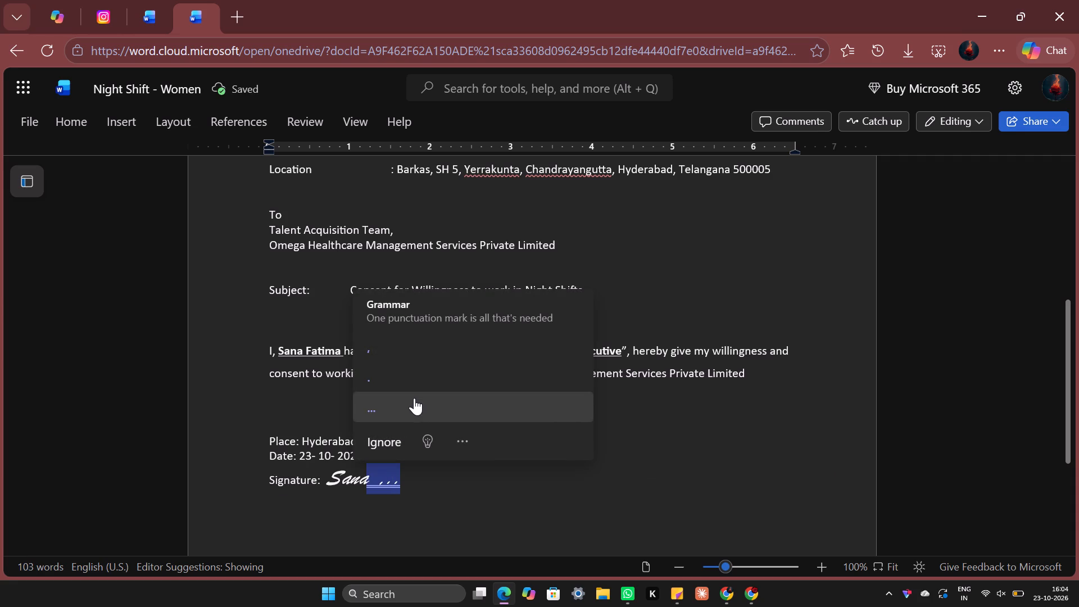
pyautogui.click(415, 404)
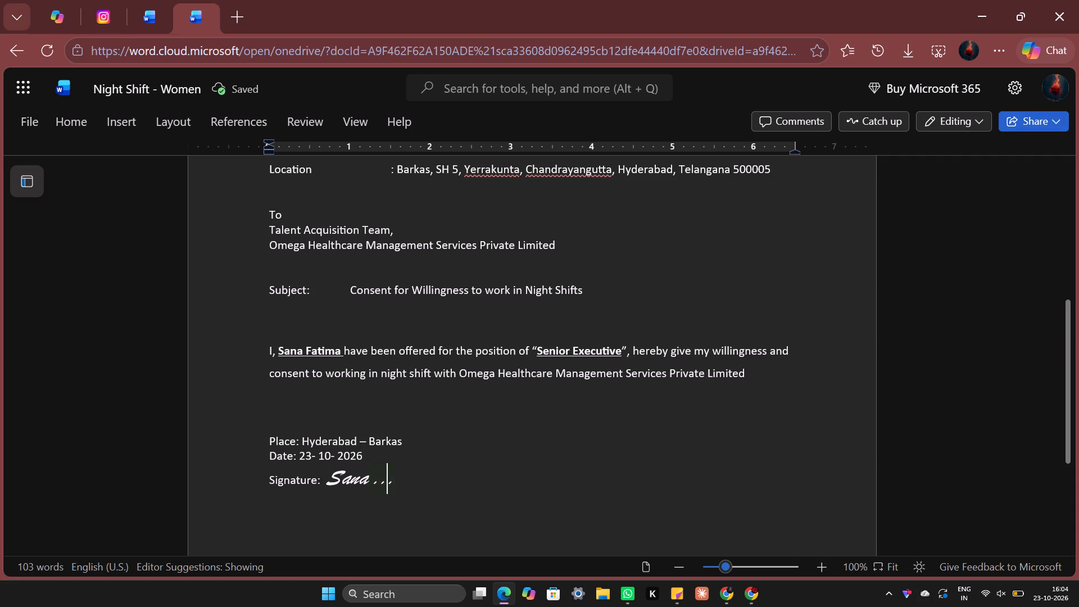
pyautogui.click(488, 476)
# Examine the form and its print preview through to the second page, checking the signature block, and close the preview.
pyautogui.scroll(2, 488, 476)
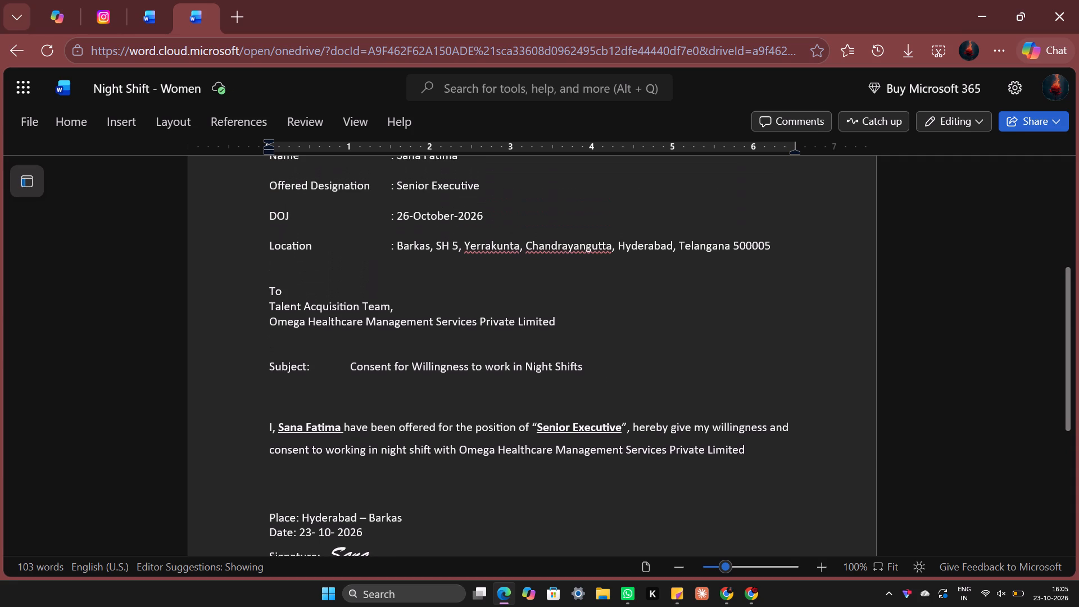
pyautogui.scroll(1, 488, 476)
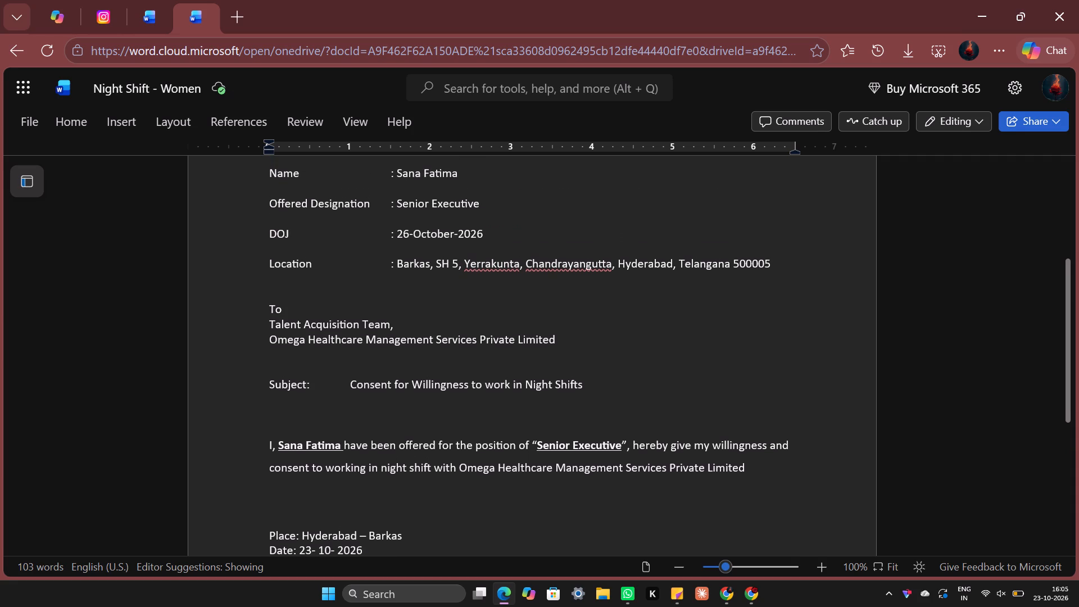
pyautogui.scroll(3, 635, 366)
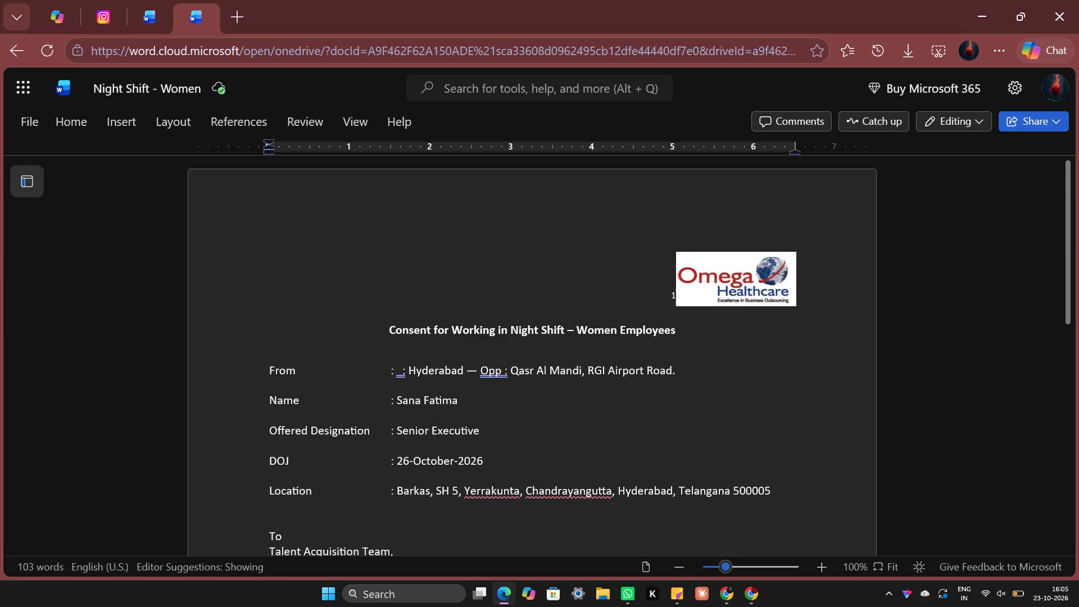
pyautogui.hotkey('ctrl', 'p')
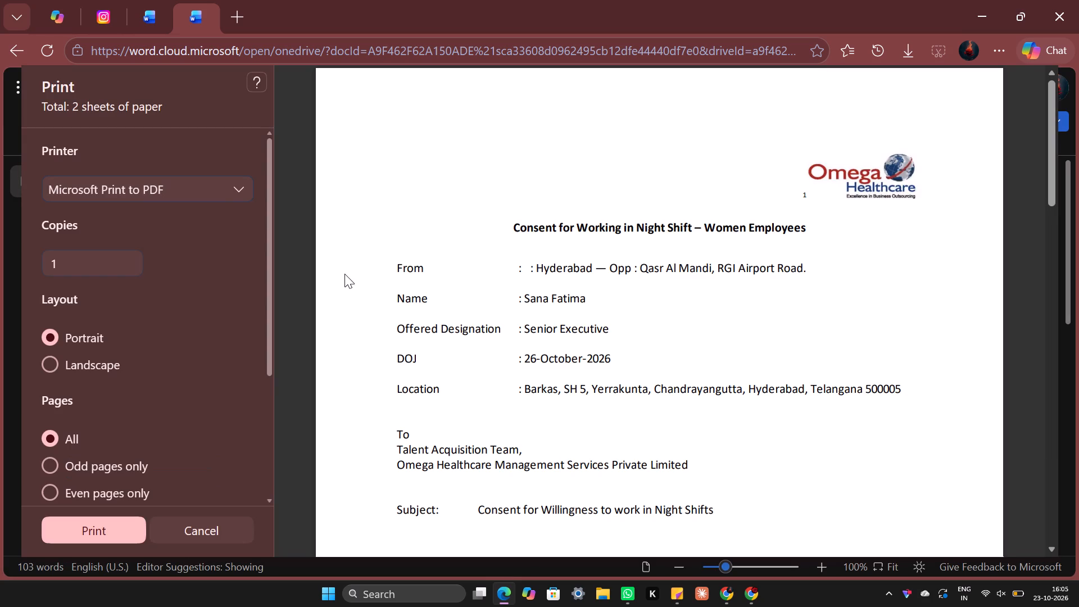
pyautogui.scroll(-1, 664, 339)
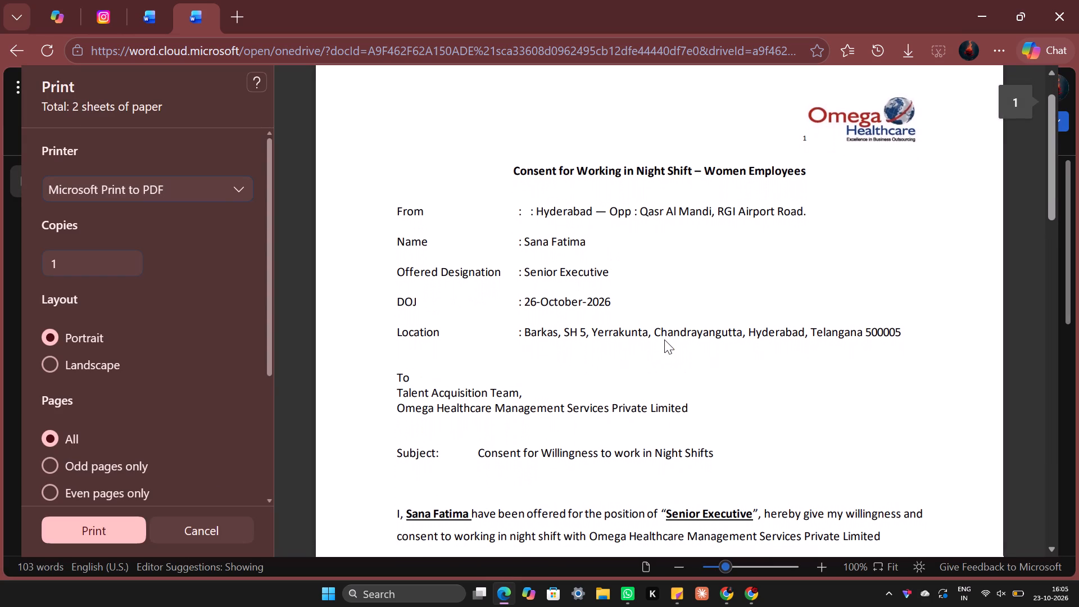
pyautogui.scroll(-3, 664, 339)
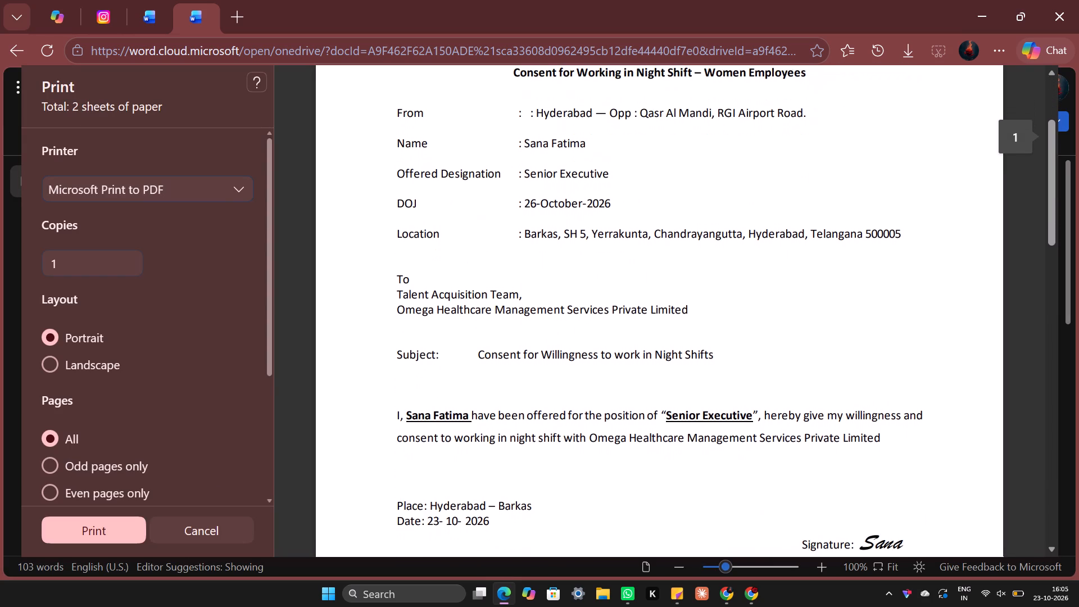
pyautogui.scroll(-5, 661, 317)
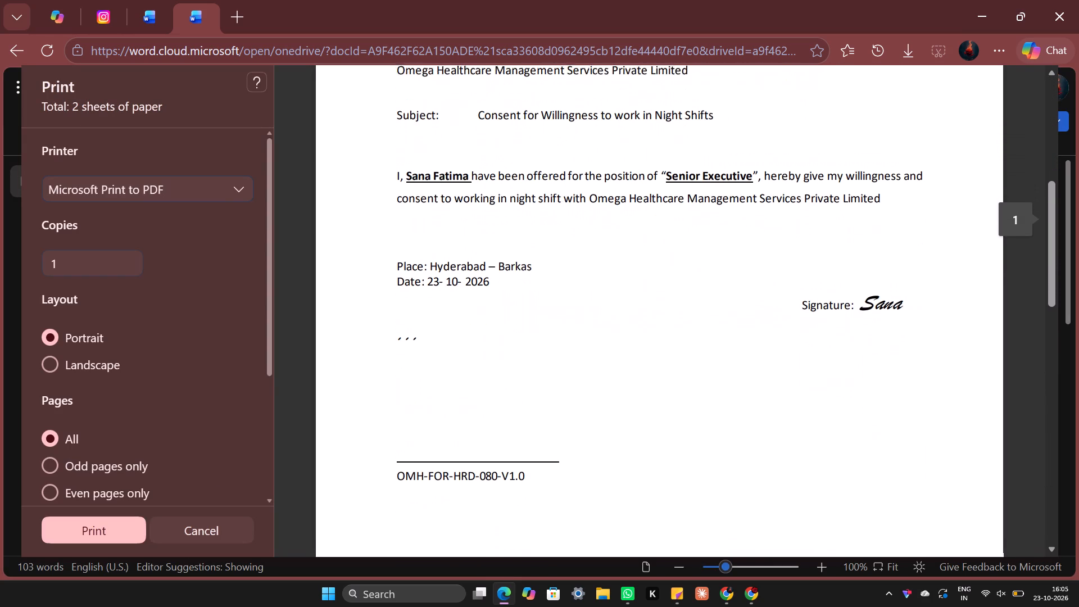
pyautogui.scroll(-3, 661, 317)
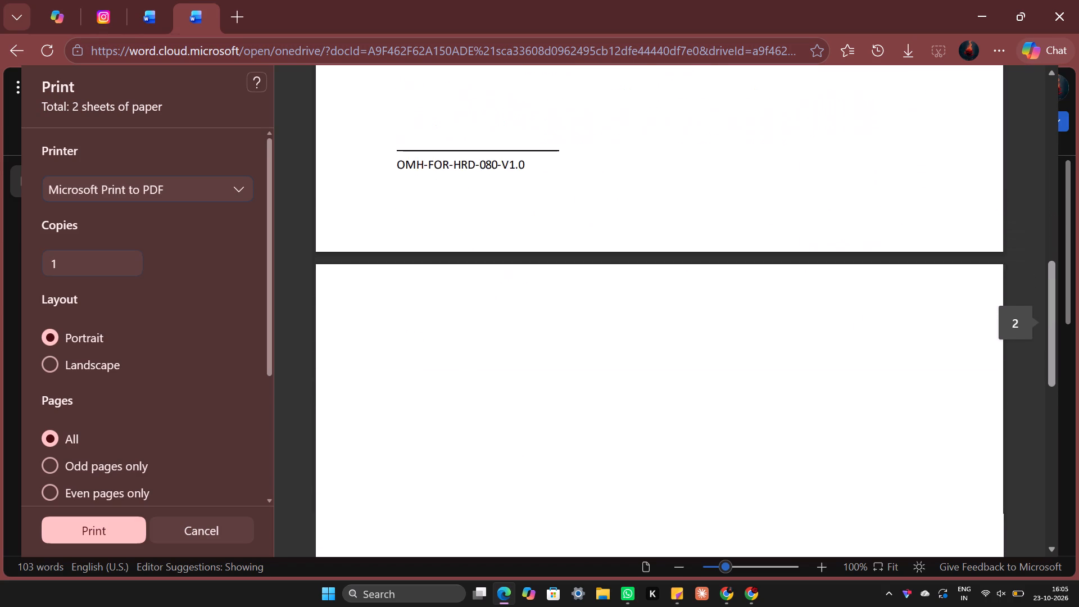
pyautogui.scroll(-5, 661, 317)
pyautogui.scroll(4, 661, 317)
pyautogui.press('Escape')
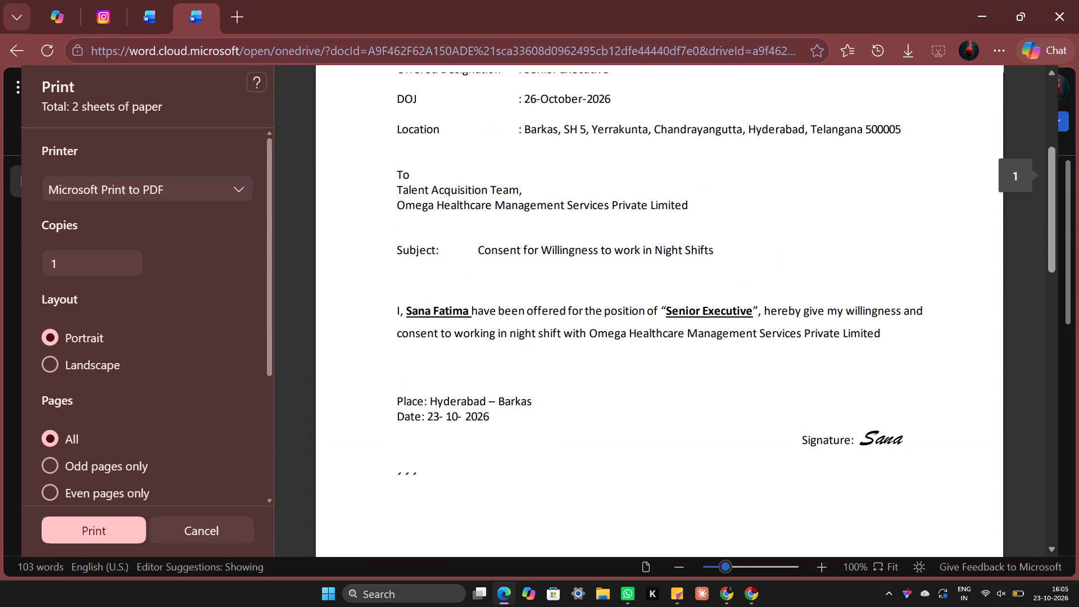
# Remove the empty lines in the blank area below the Signature line.
pyautogui.scroll(-7, 661, 317)
pyautogui.click(588, 414)
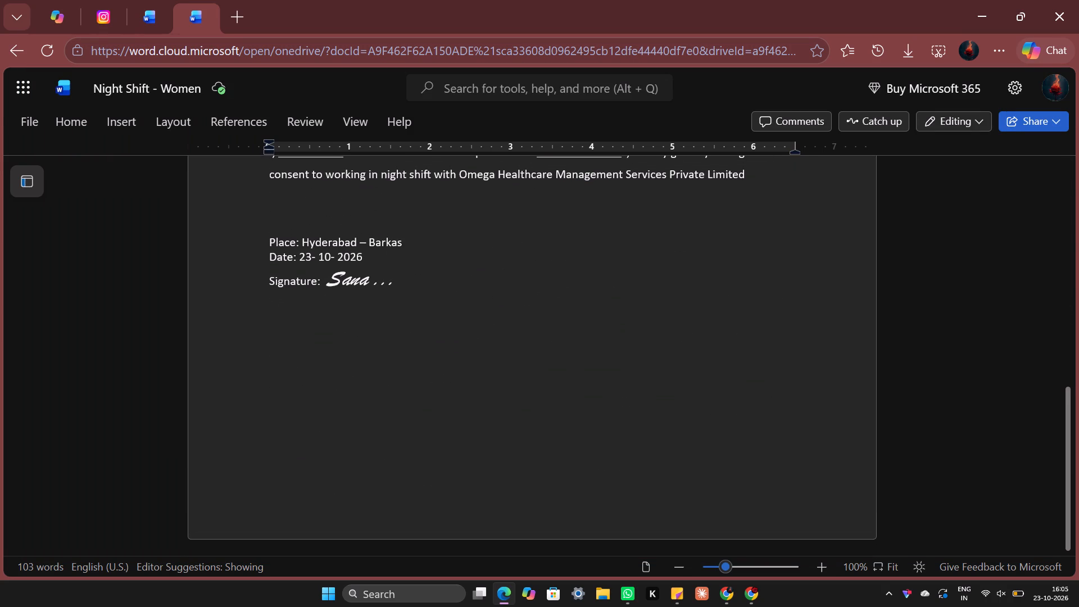
pyautogui.press('Delete')
pyautogui.press('Delete')
pyautogui.press('Delete')
pyautogui.press('Delete')
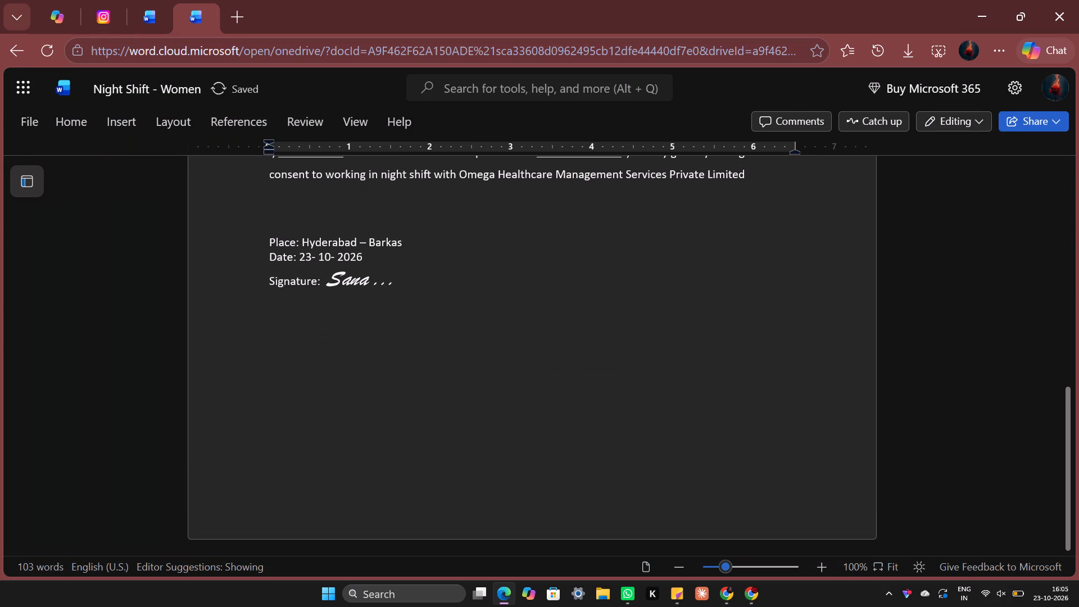
pyautogui.press('Delete')
pyautogui.press('Delete')
pyautogui.press('Delete')
pyautogui.press('Delete')
pyautogui.press('BackSpace')
pyautogui.press('BackSpace')
pyautogui.press('BackSpace')
pyautogui.press('BackSpace')
pyautogui.press('BackSpace')
pyautogui.press('BackSpace')
pyautogui.press('BackSpace')
# Remove the extra space and duplicate colon before "Hyderabad" on the From line.
pyautogui.scroll(2, 674, 416)
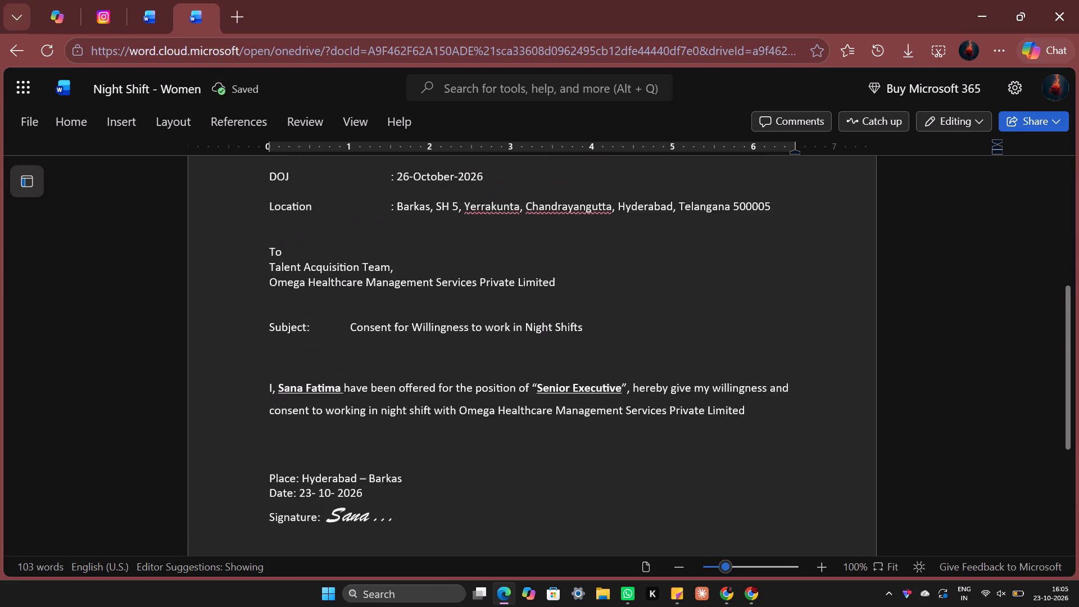
pyautogui.scroll(-1, 674, 416)
pyautogui.click(674, 416)
pyautogui.scroll(1, 635, 470)
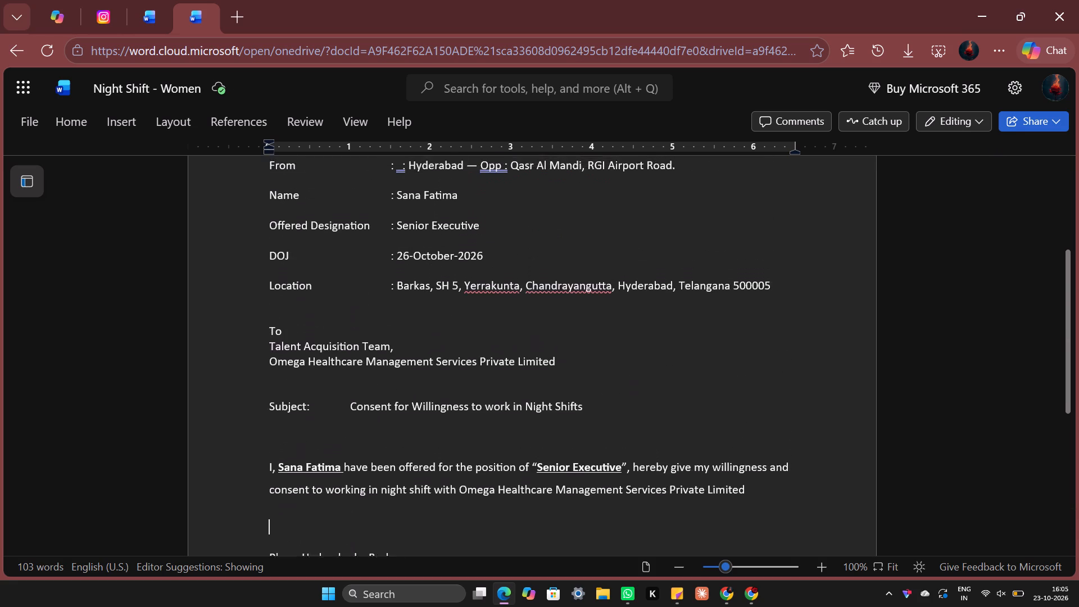
pyautogui.scroll(1, 635, 470)
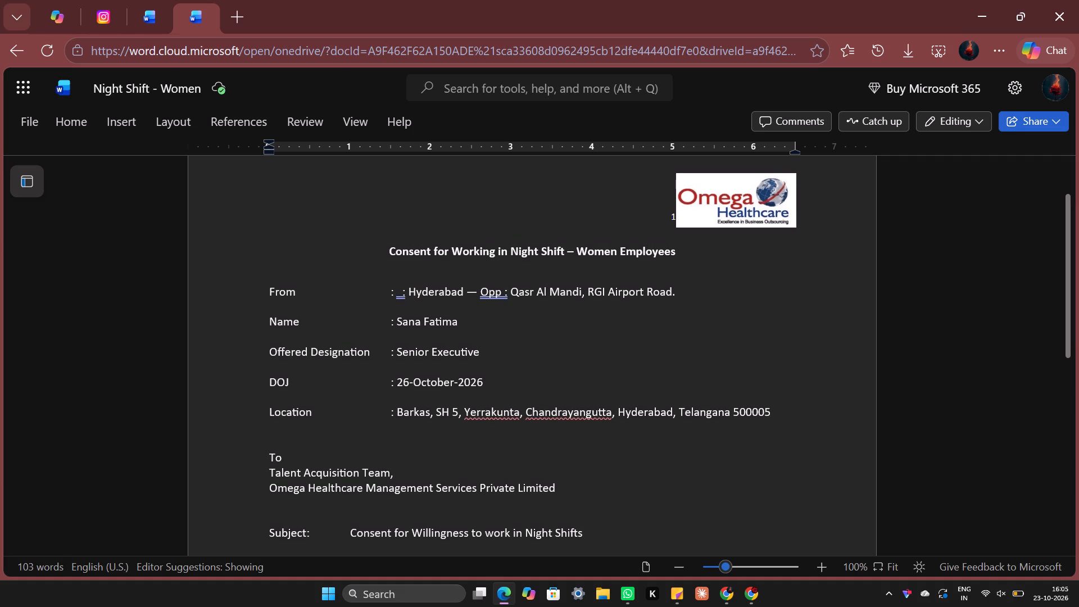
pyautogui.click(400, 296)
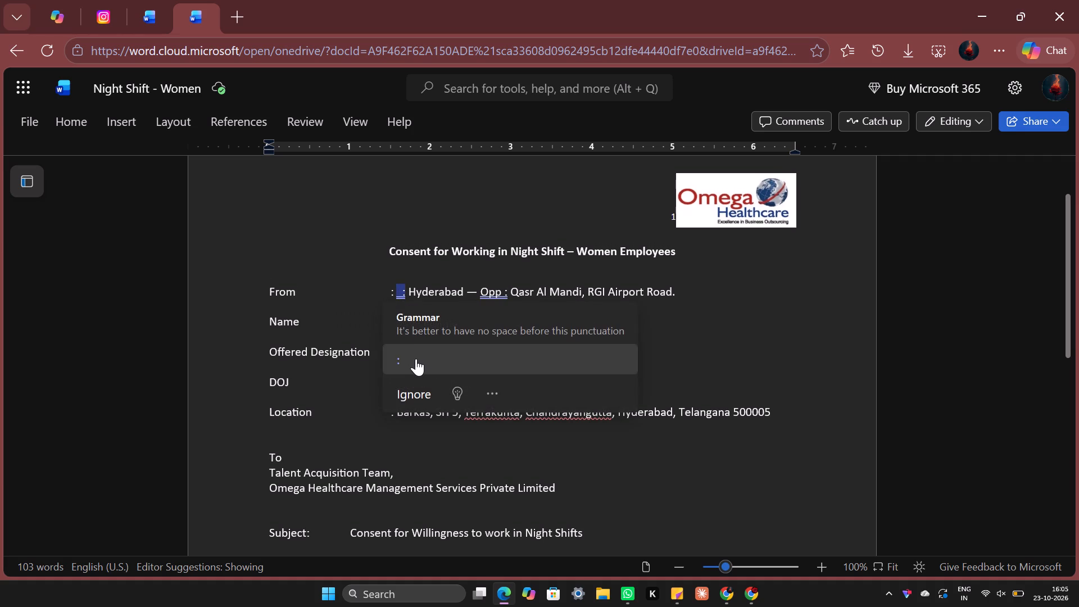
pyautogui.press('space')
pyautogui.press('Delete')
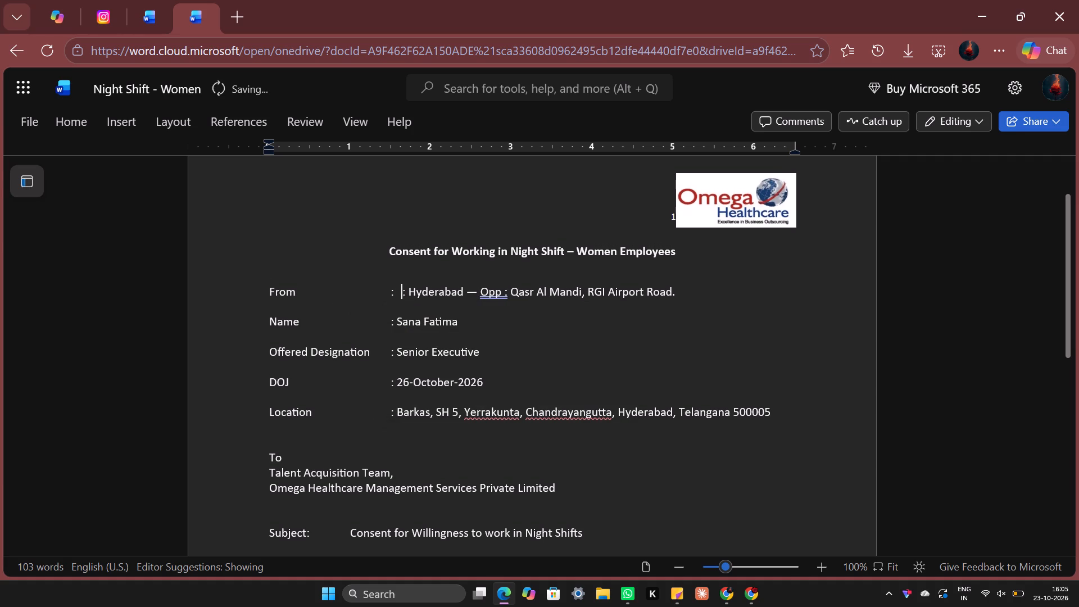
pyautogui.press('Delete')
pyautogui.press('Delete')
pyautogui.press('BackSpace')
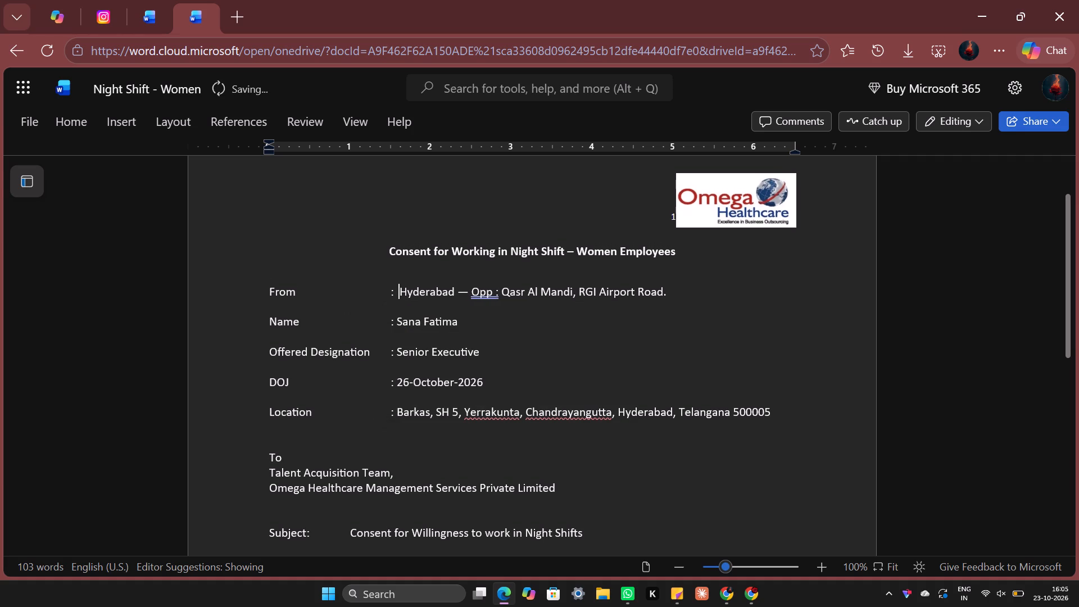
pyautogui.press('BackSpace')
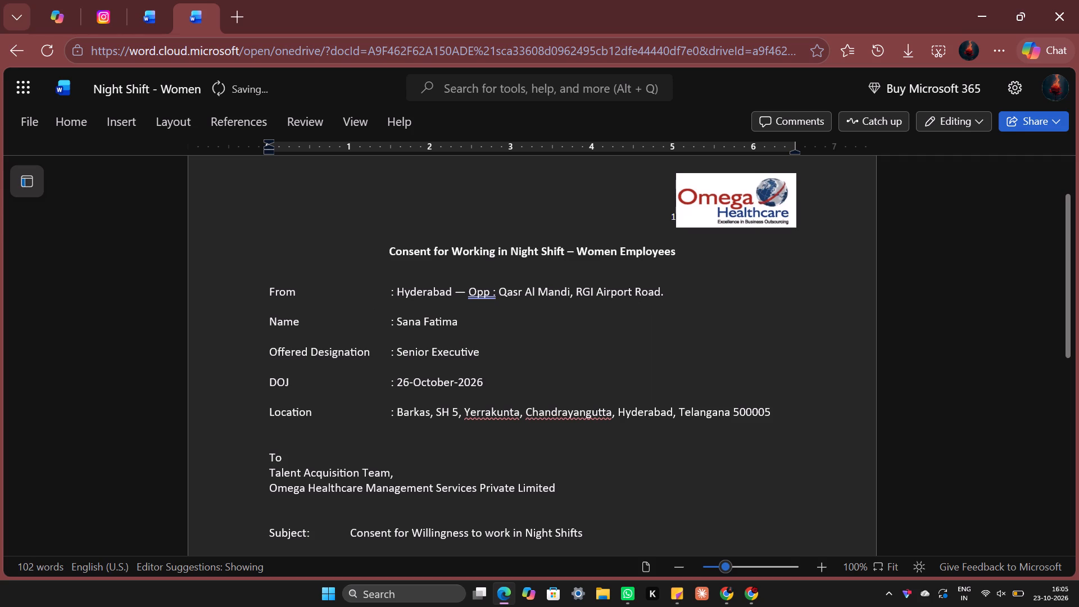
# Apply the suggested grammar correction "Opp:" on the From line.
pyautogui.click(480, 300)
pyautogui.click(484, 291)
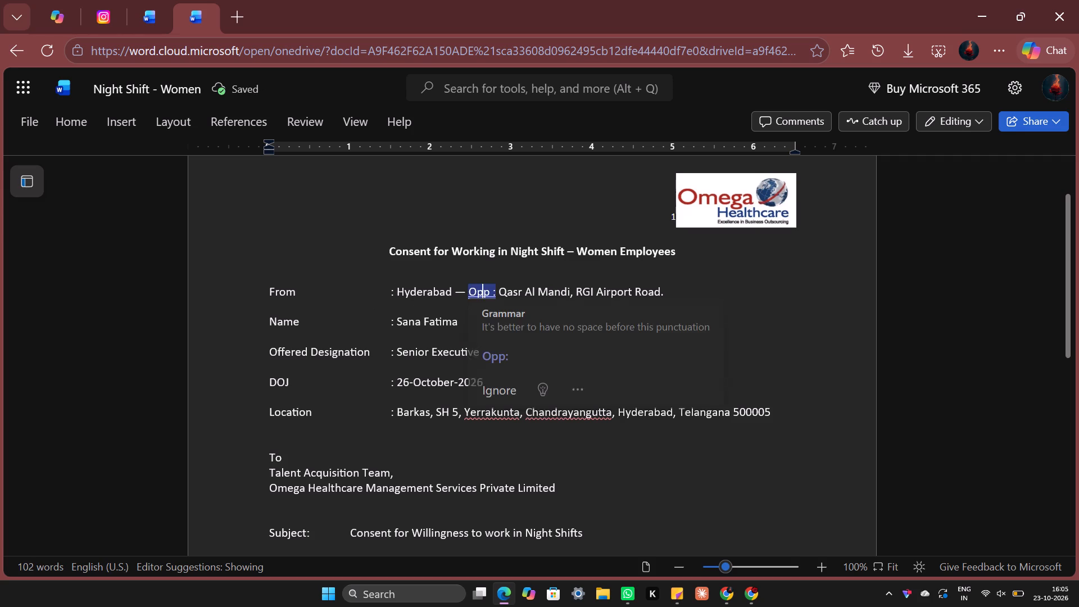
pyautogui.click(498, 350)
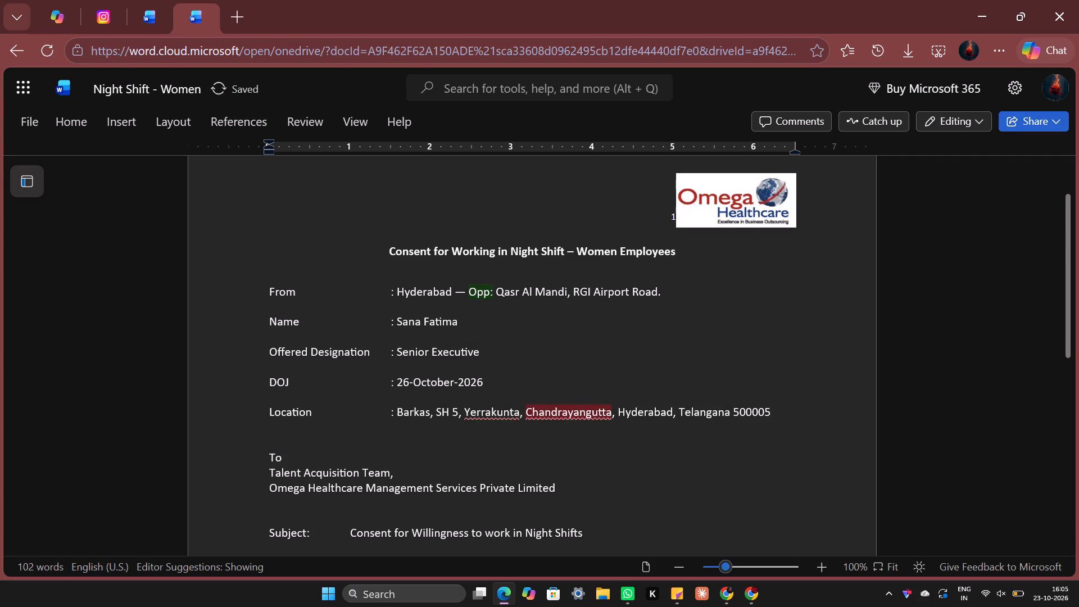
# Examine the form in the print preview down to the signature block and footer, and close the preview.
pyautogui.hotkey('ctrl', 'p')
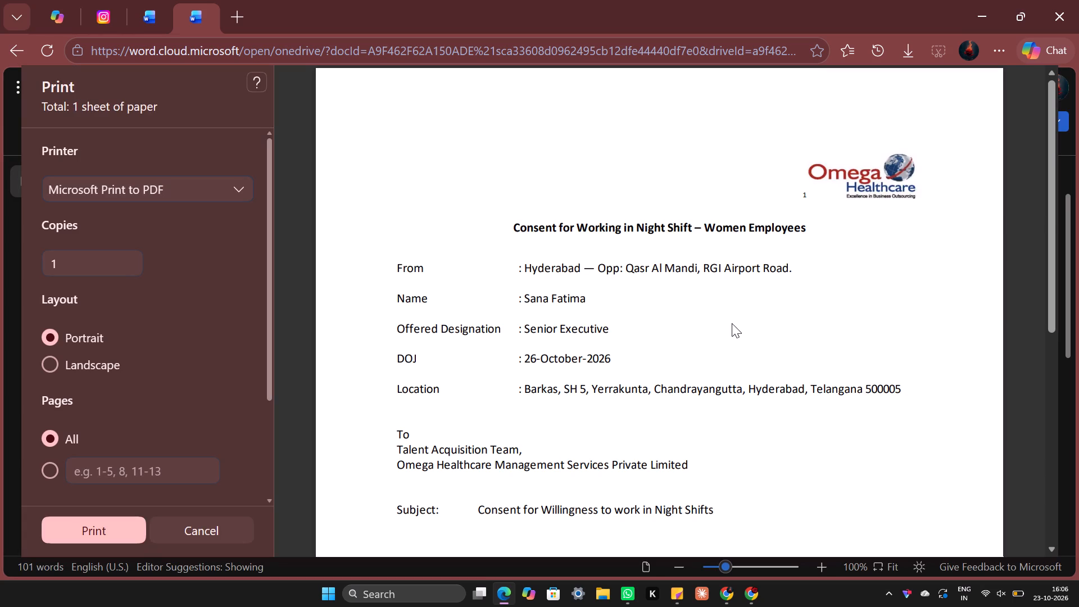
pyautogui.hscroll(1, 732, 323)
pyautogui.scroll(-1, 732, 323)
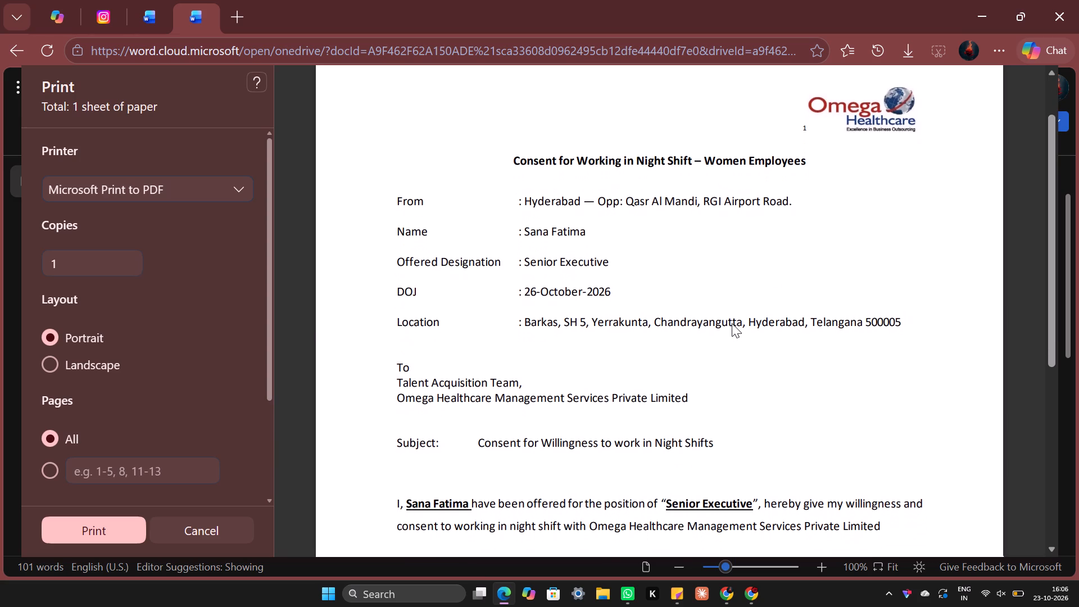
pyautogui.scroll(-6, 732, 323)
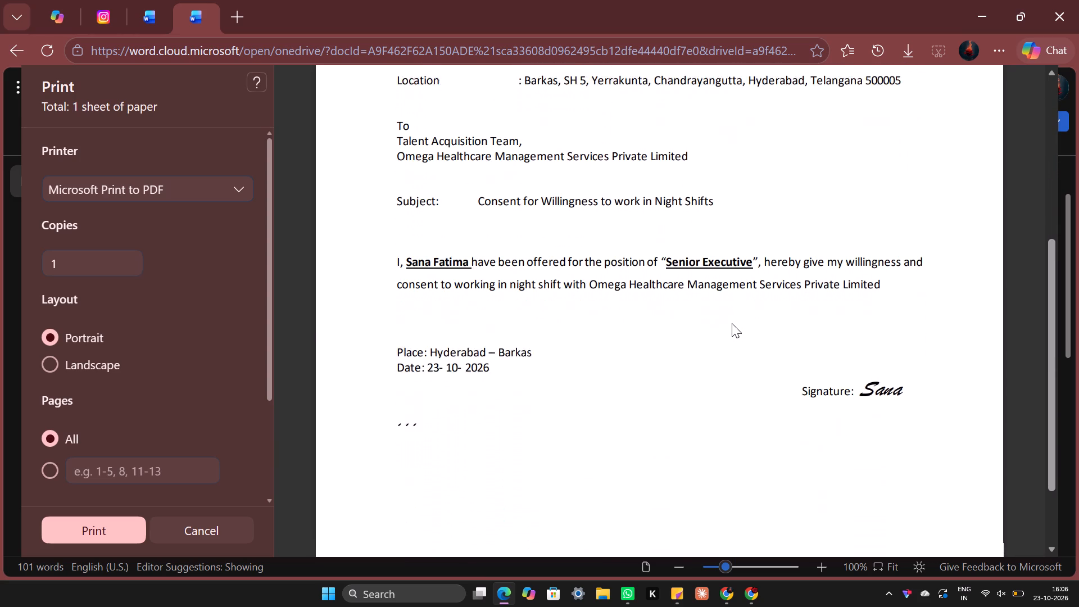
pyautogui.scroll(-4, 732, 323)
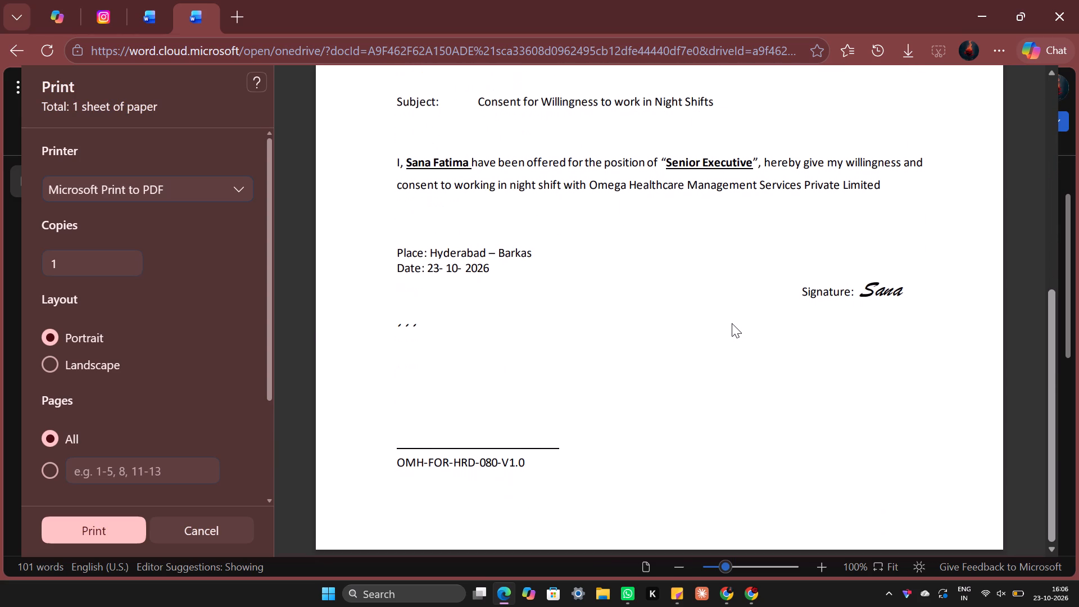
pyautogui.scroll(8, 732, 323)
pyautogui.scroll(-9, 732, 323)
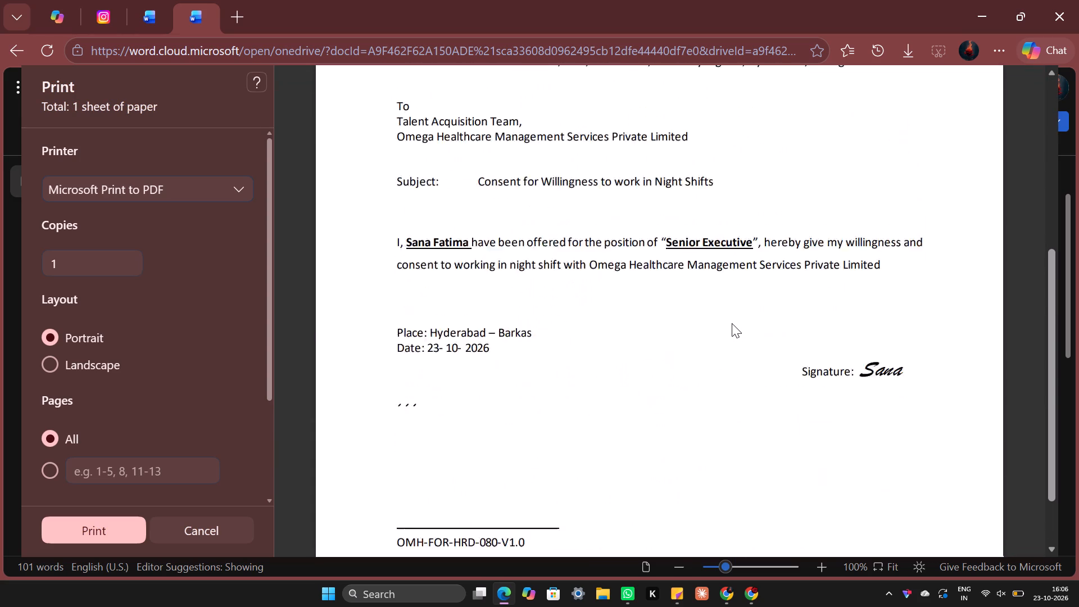
pyautogui.press('Escape')
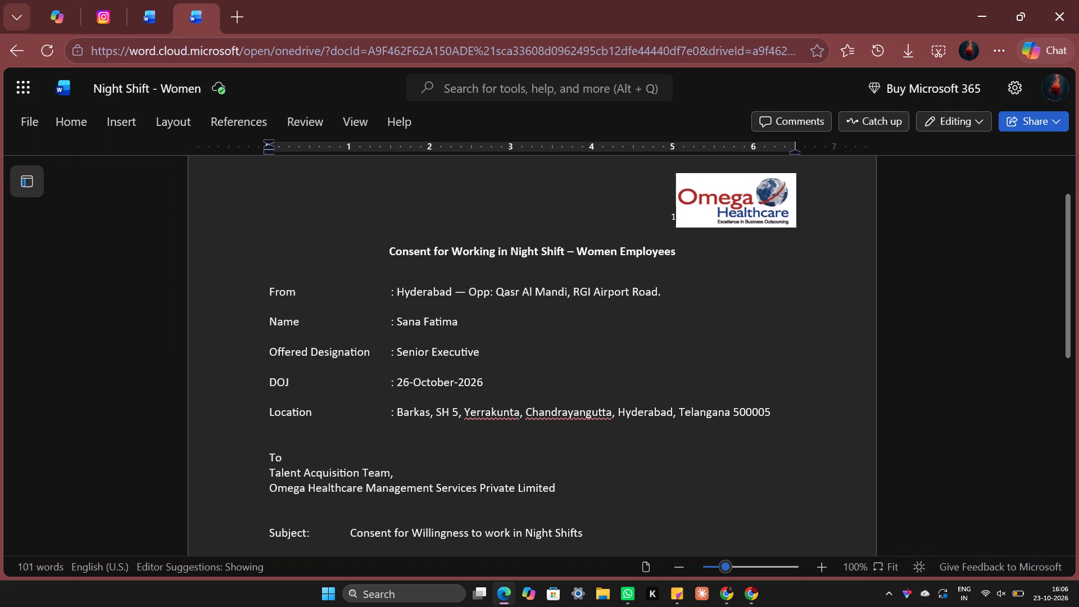
# Delete the last two marks after the signature name and check the signature line in the print preview.
pyautogui.scroll(-7, 727, 324)
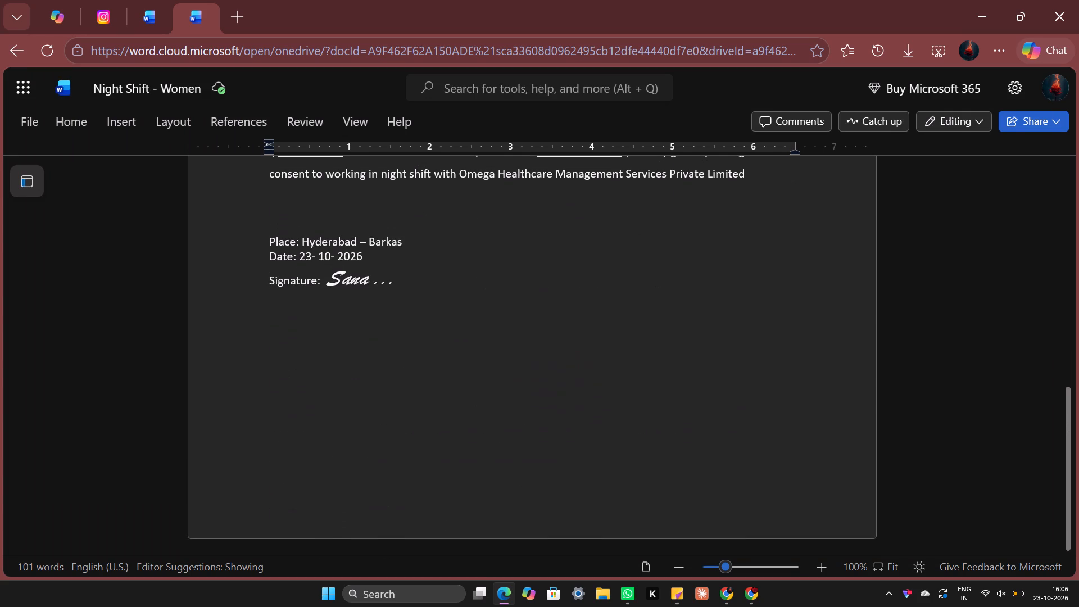
pyautogui.click(394, 279)
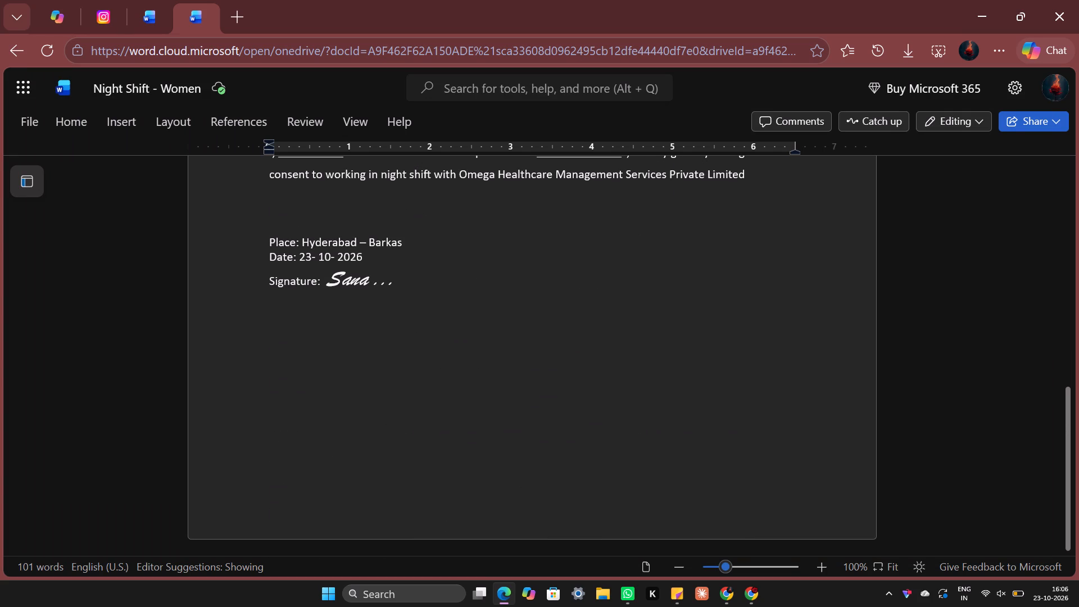
pyautogui.press('Delete')
pyautogui.press('Delete')
pyautogui.press('Delete')
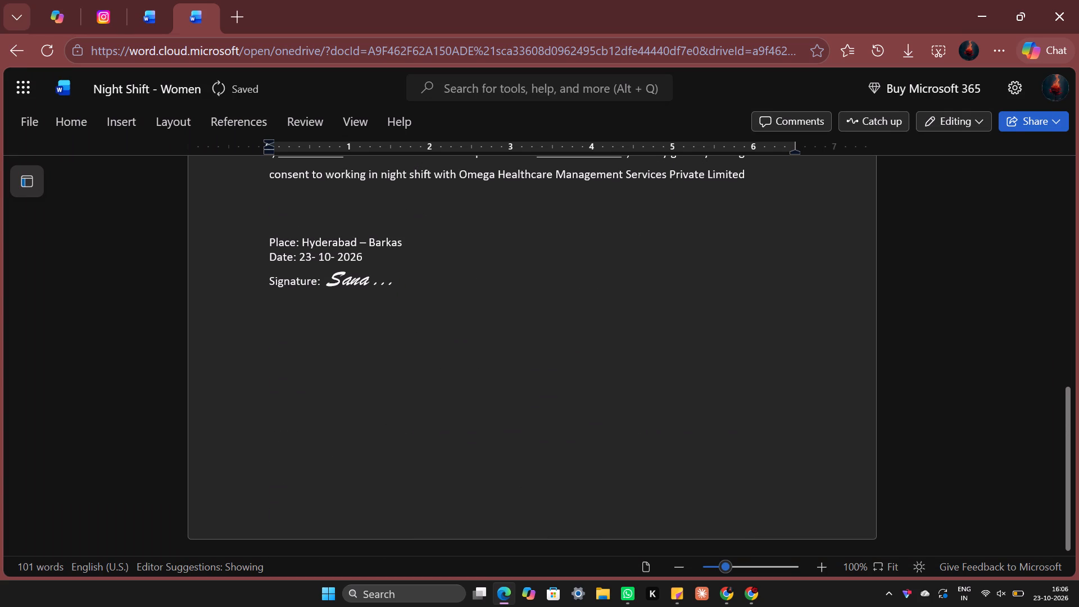
pyautogui.press('BackSpace')
pyautogui.press('BackSpace')
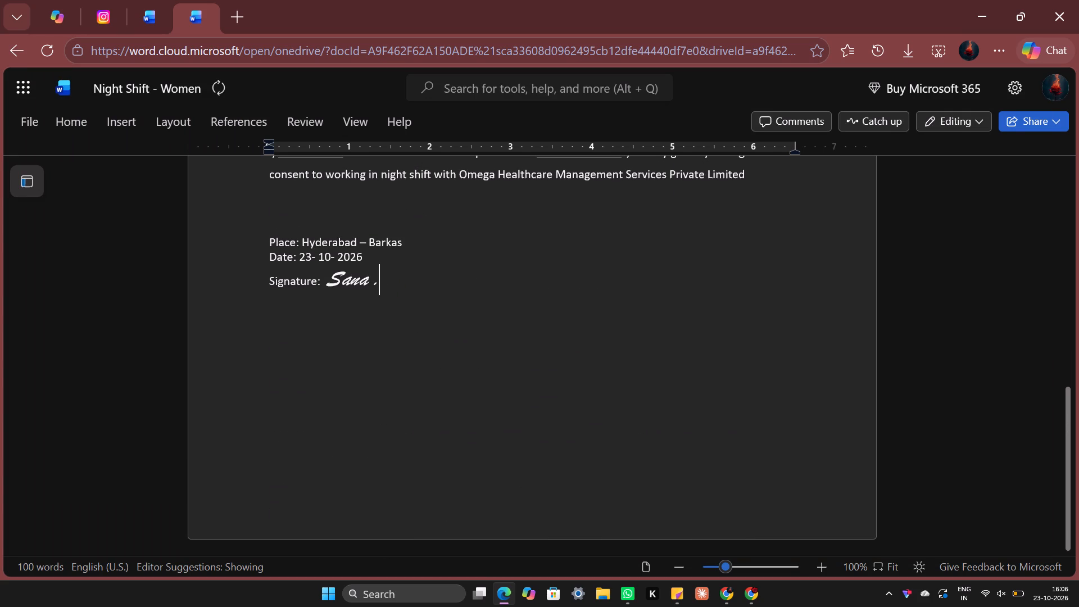
pyautogui.hotkey('ctrl', 'p')
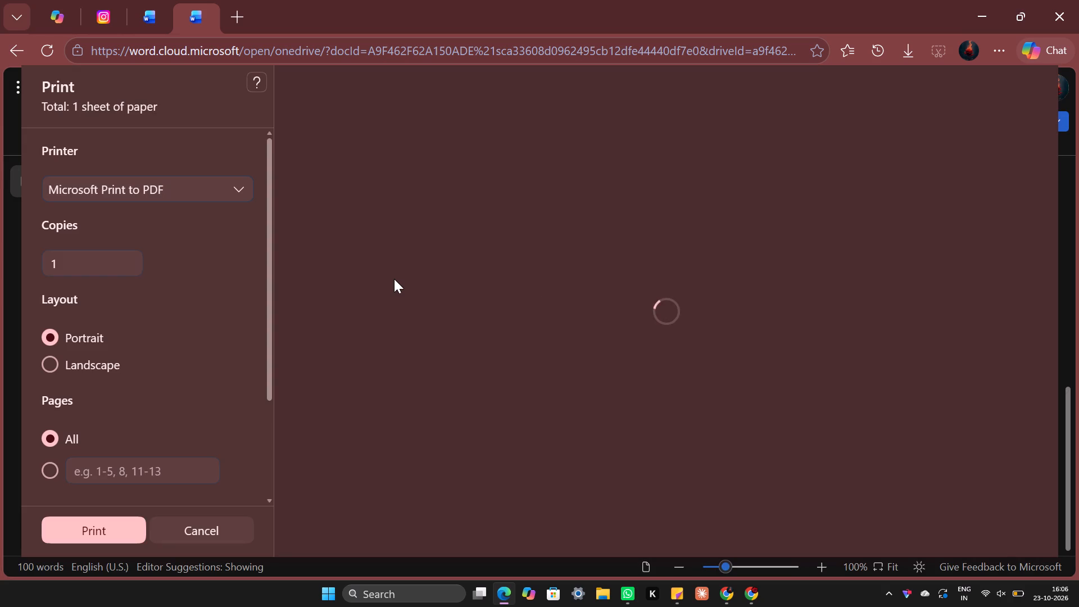
pyautogui.scroll(-5, 394, 279)
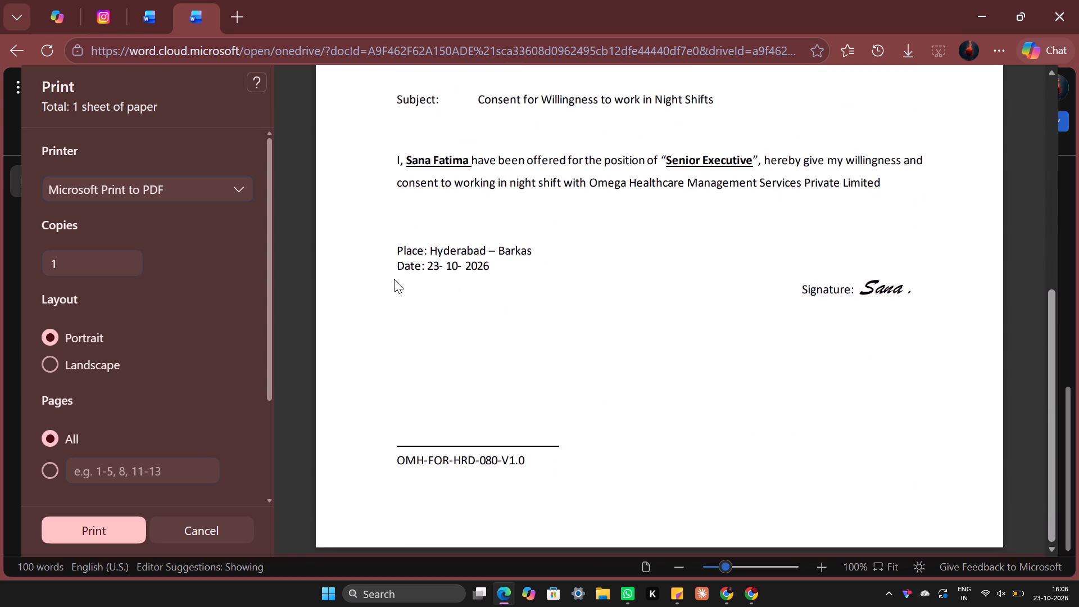
pyautogui.press('Escape')
# Apply the suggested grammar correction that removes the space before the mark after the signature name.
pyautogui.click(394, 279)
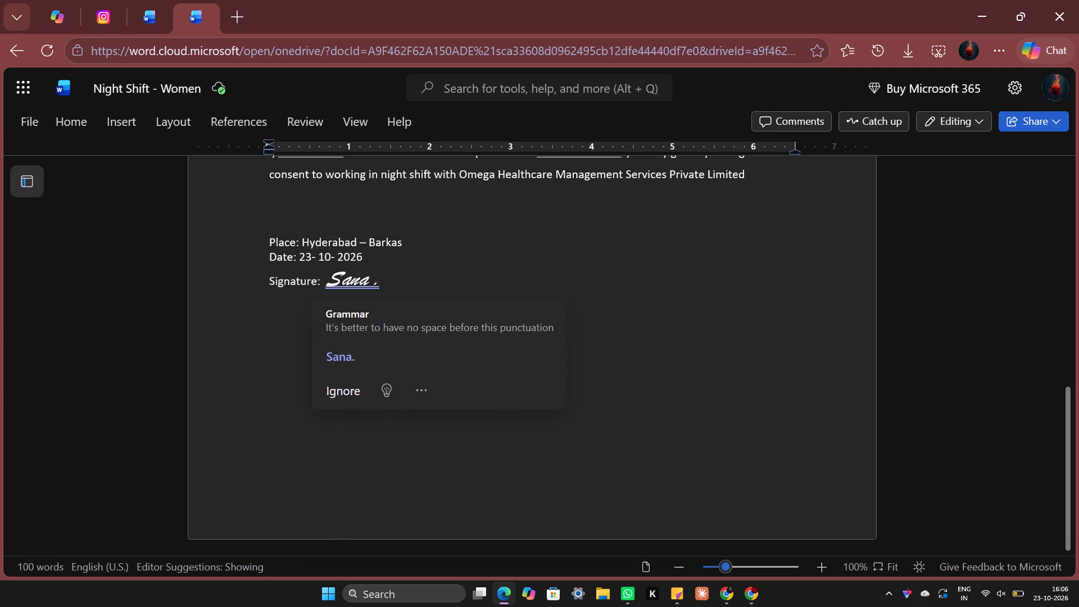
pyautogui.click(350, 370)
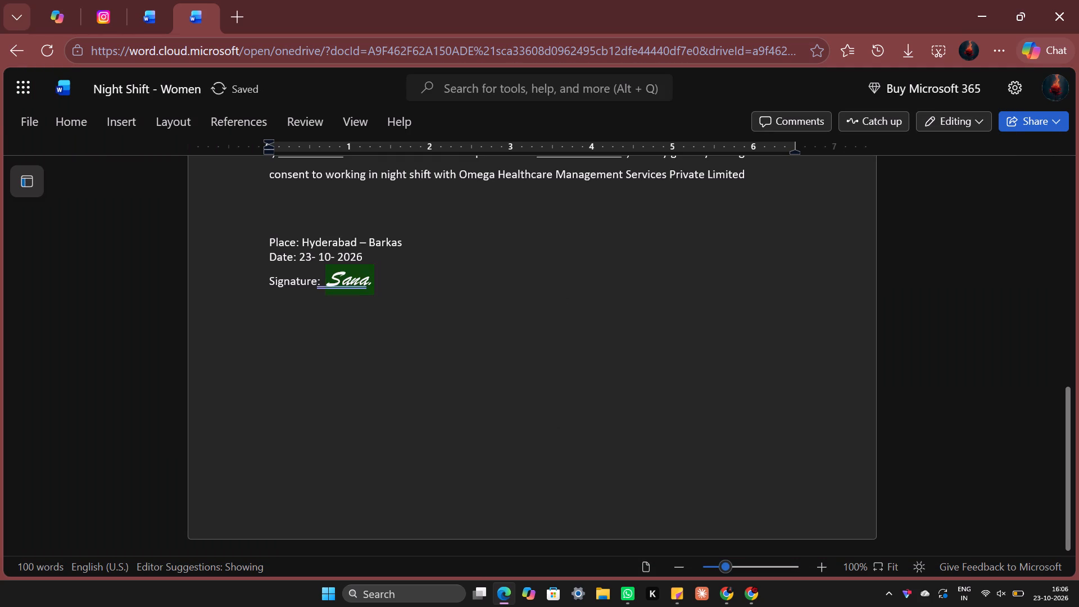
pyautogui.click(387, 287)
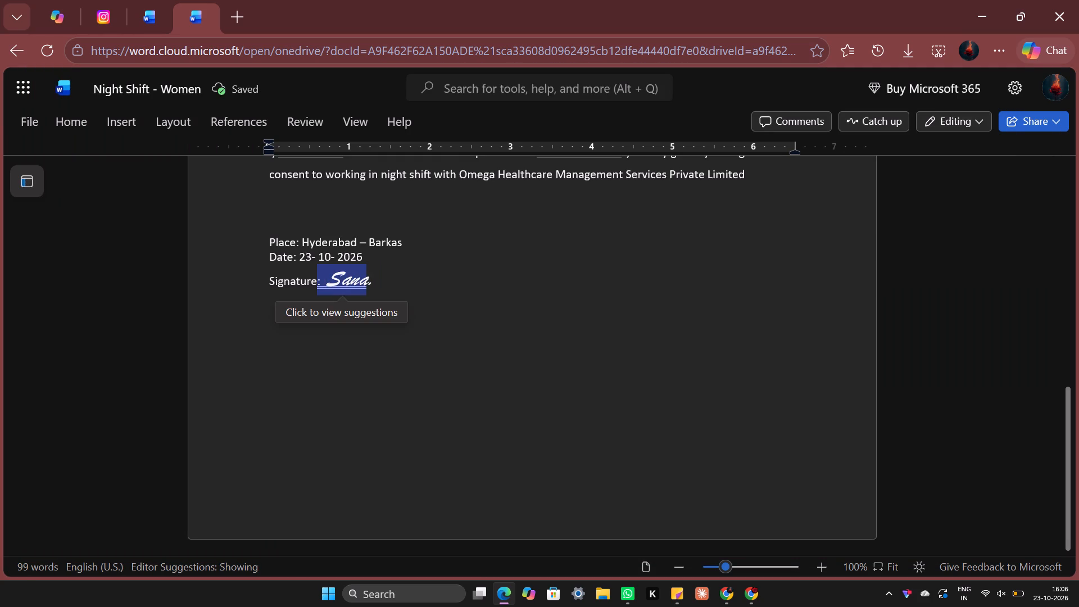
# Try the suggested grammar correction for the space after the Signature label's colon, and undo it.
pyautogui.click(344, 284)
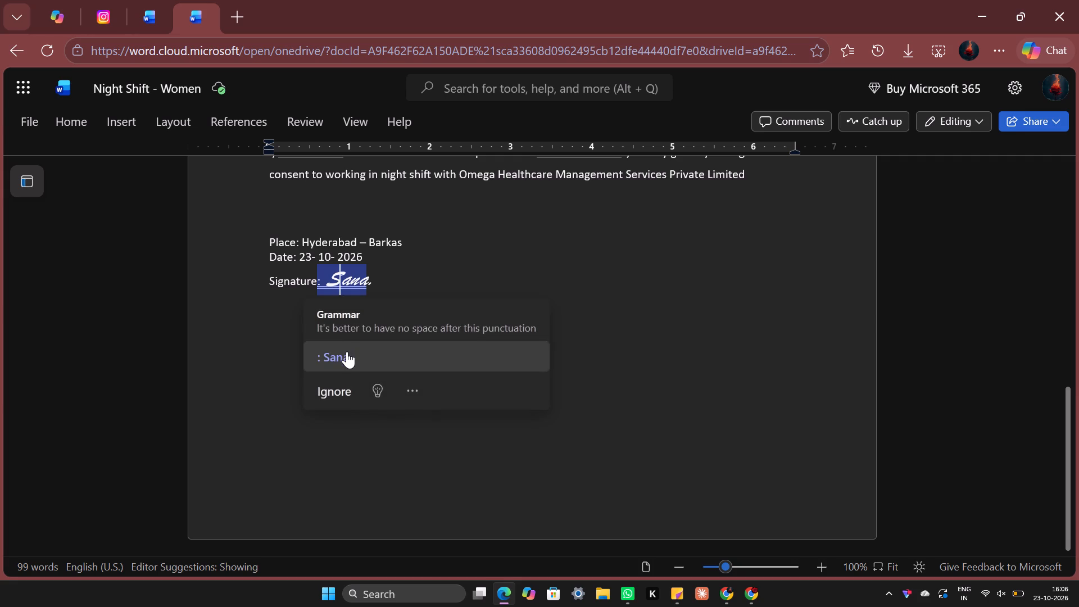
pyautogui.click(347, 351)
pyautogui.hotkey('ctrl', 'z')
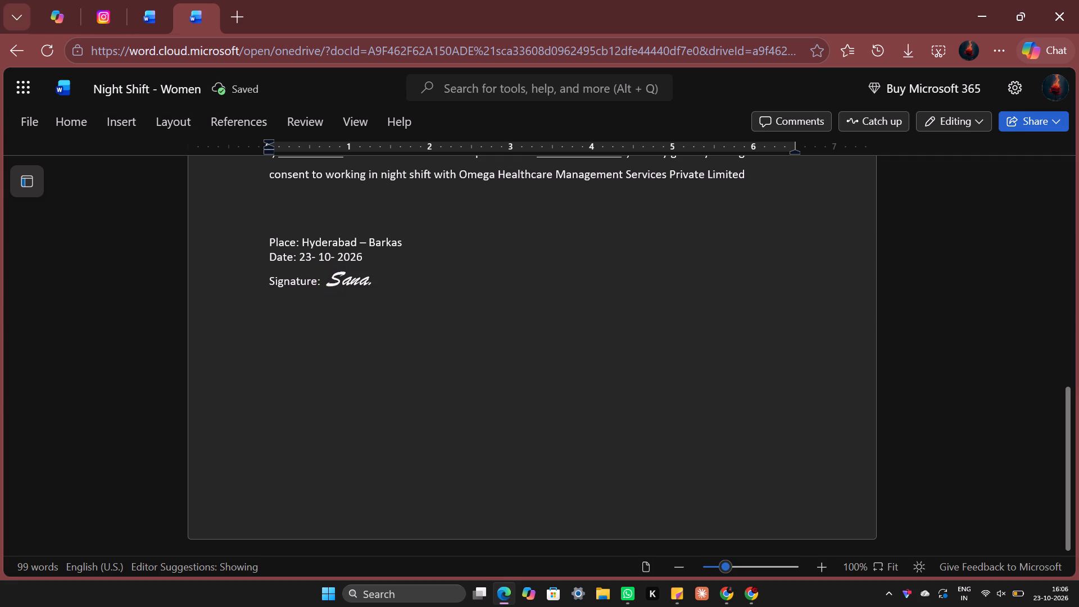
# Add the marks ",,." at the end of the signature name.
pyautogui.click(374, 288)
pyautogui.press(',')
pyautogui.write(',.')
# Look over the form from its heading to the signature line and save the document.
pyautogui.scroll(-2, 374, 288)
pyautogui.scroll(4, 374, 288)
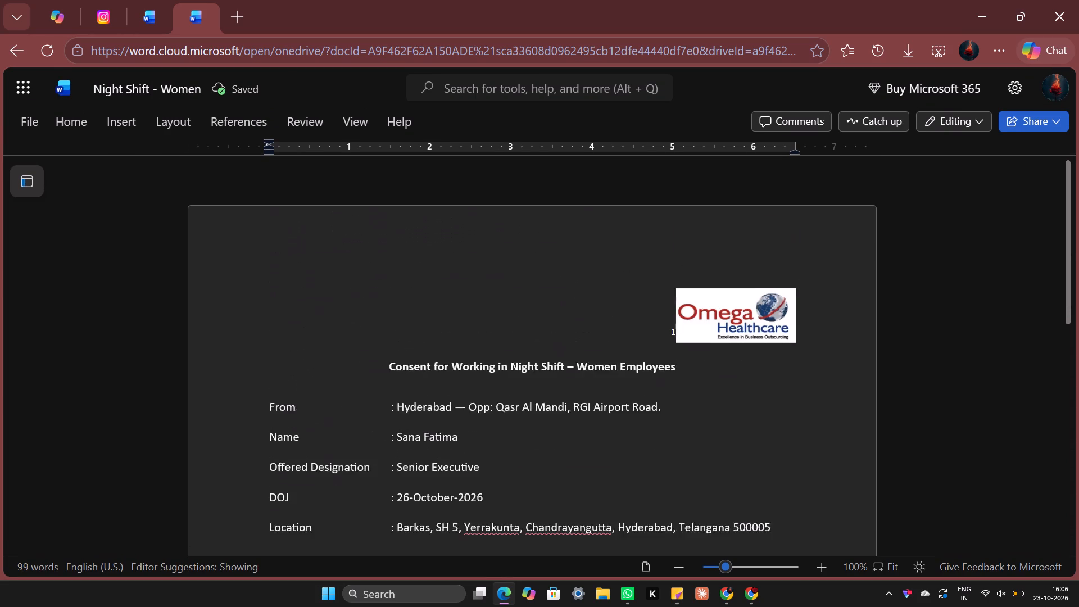
pyautogui.scroll(-3, 392, 306)
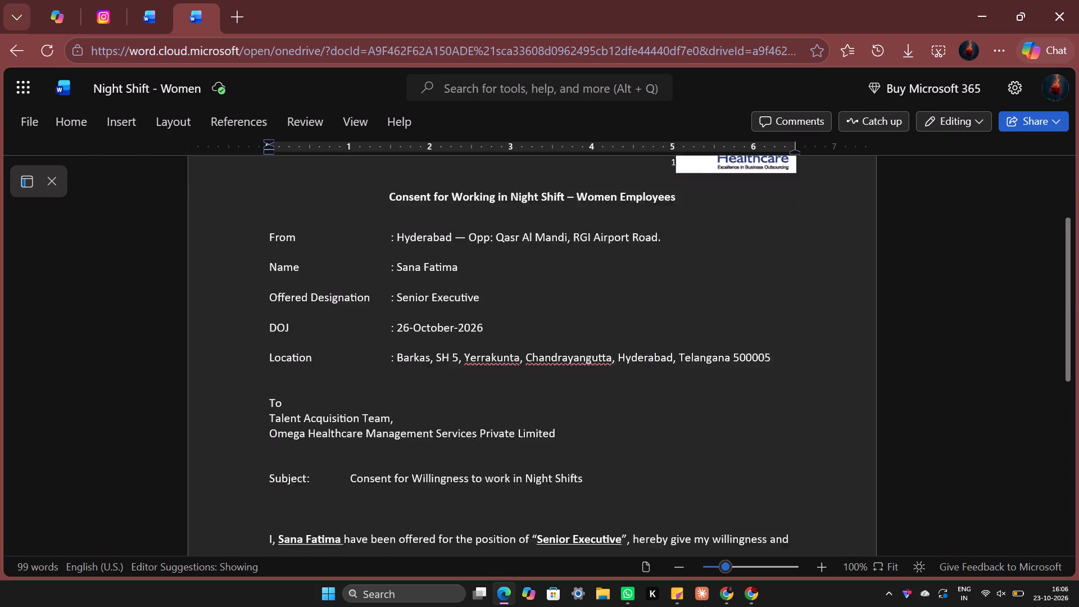
pyautogui.scroll(-5, 392, 306)
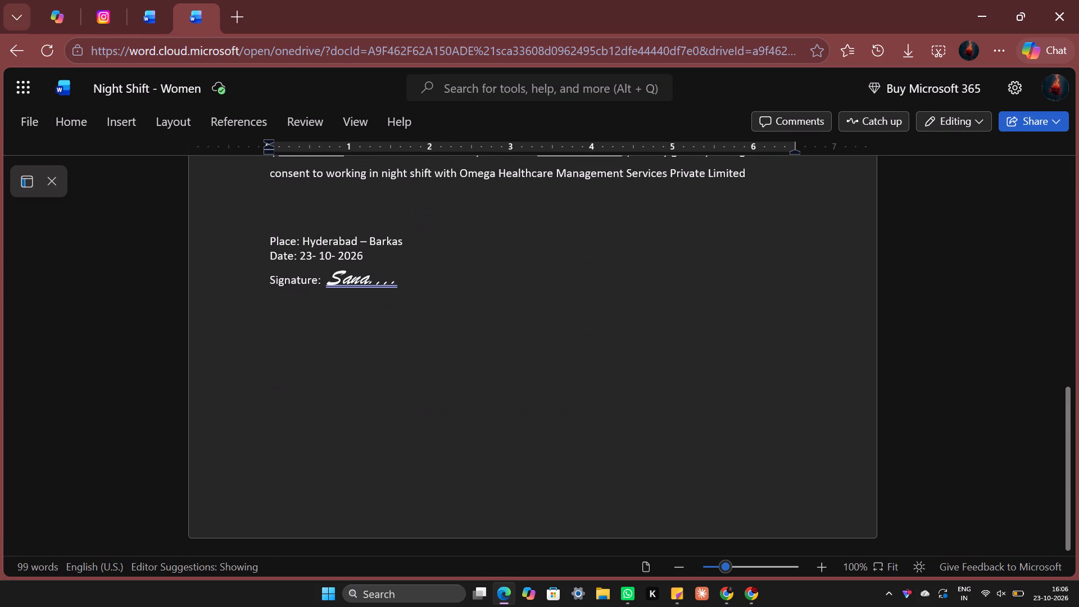
pyautogui.scroll(3, 392, 306)
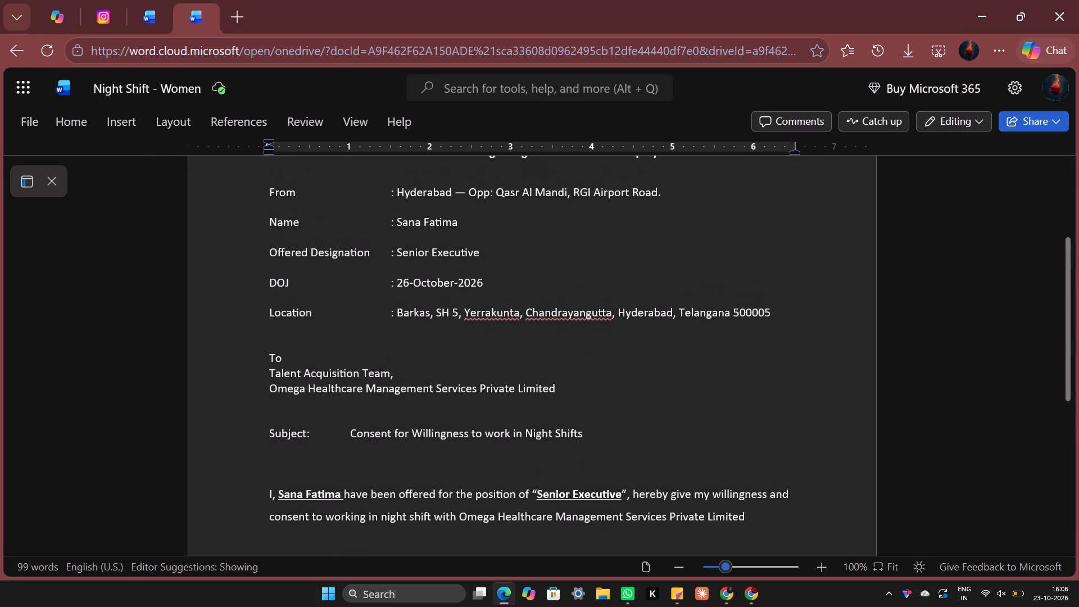
pyautogui.hotkey('ctrl', 's')
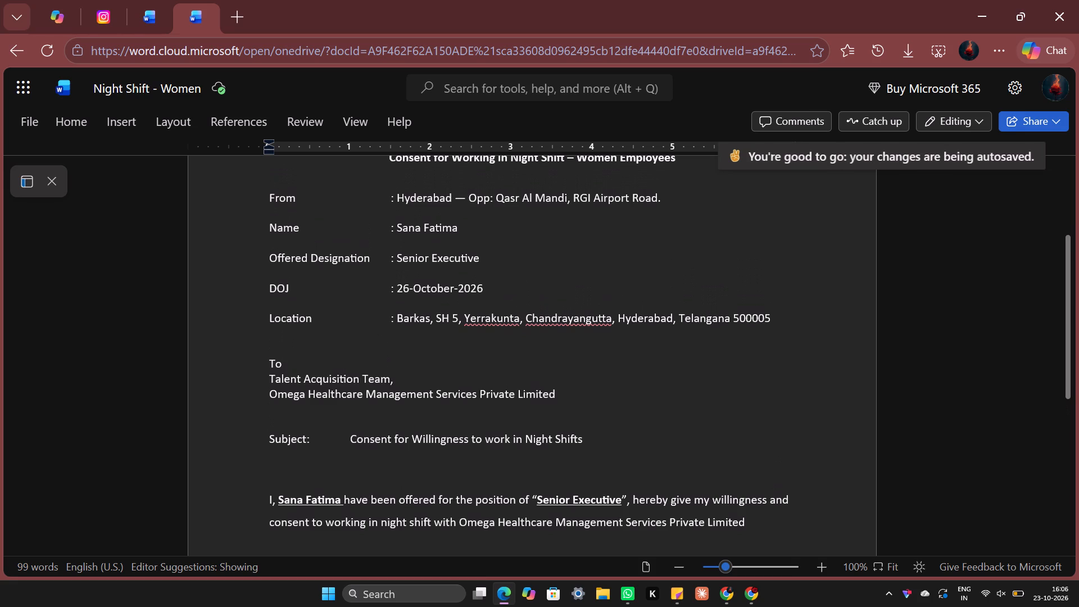
pyautogui.hotkey('ctrl', 'shift', 's')
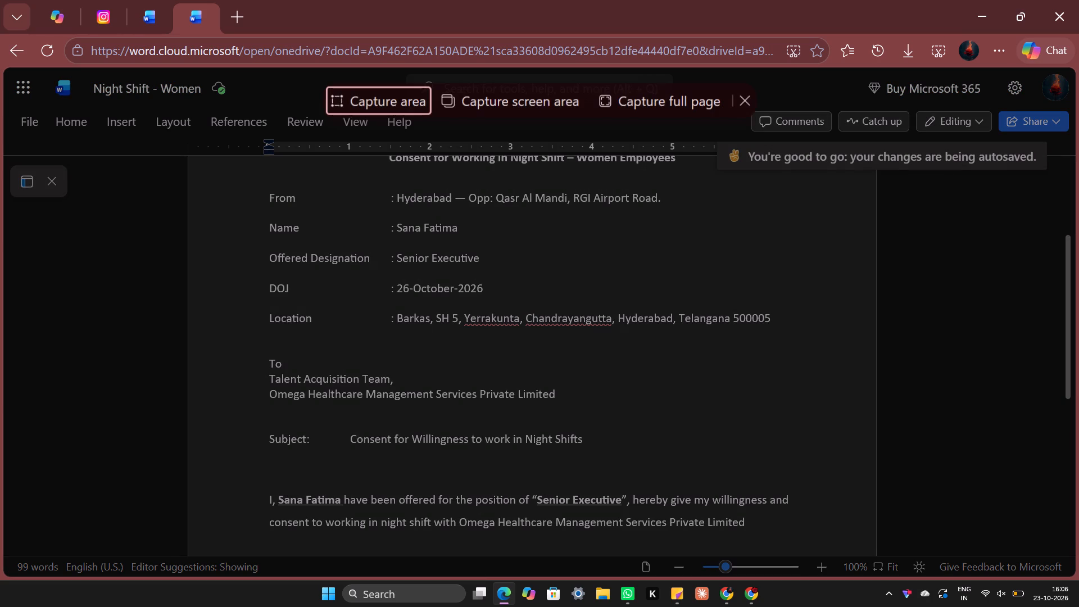
pyautogui.click(625, 373)
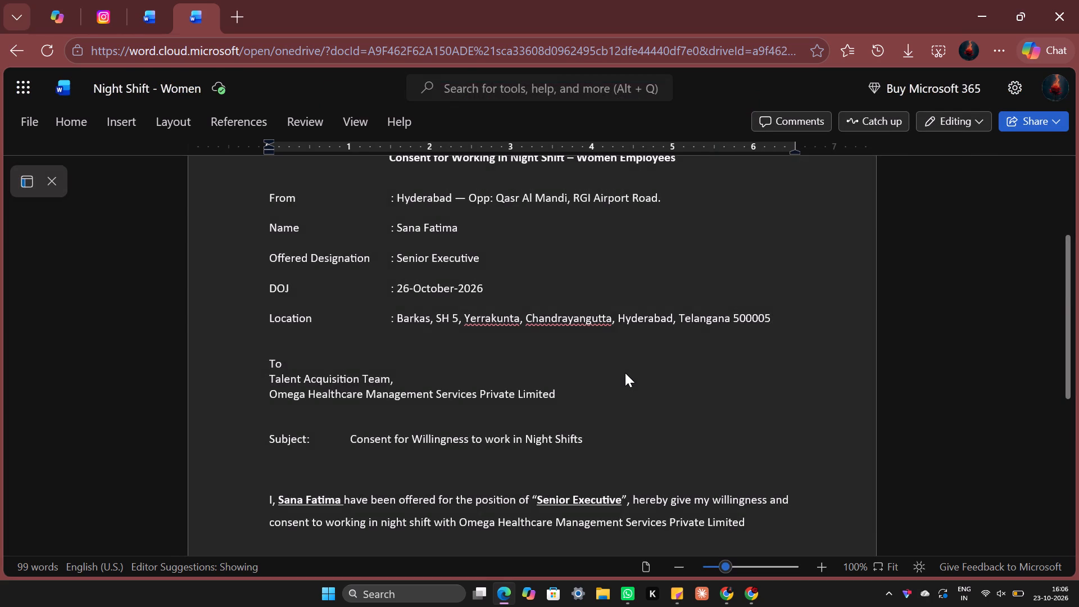
# Check the Night Shift - Women form in the print preview, including the signature placement, and close the preview.
pyautogui.scroll(-3, 625, 373)
pyautogui.click(402, 302)
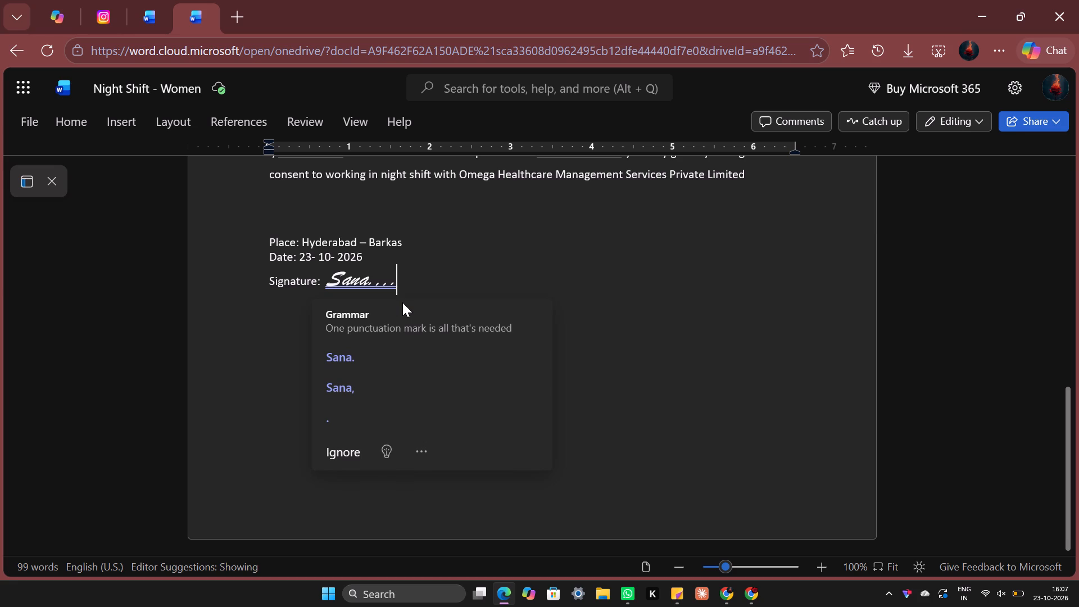
pyautogui.hotkey('ctrl', 'p')
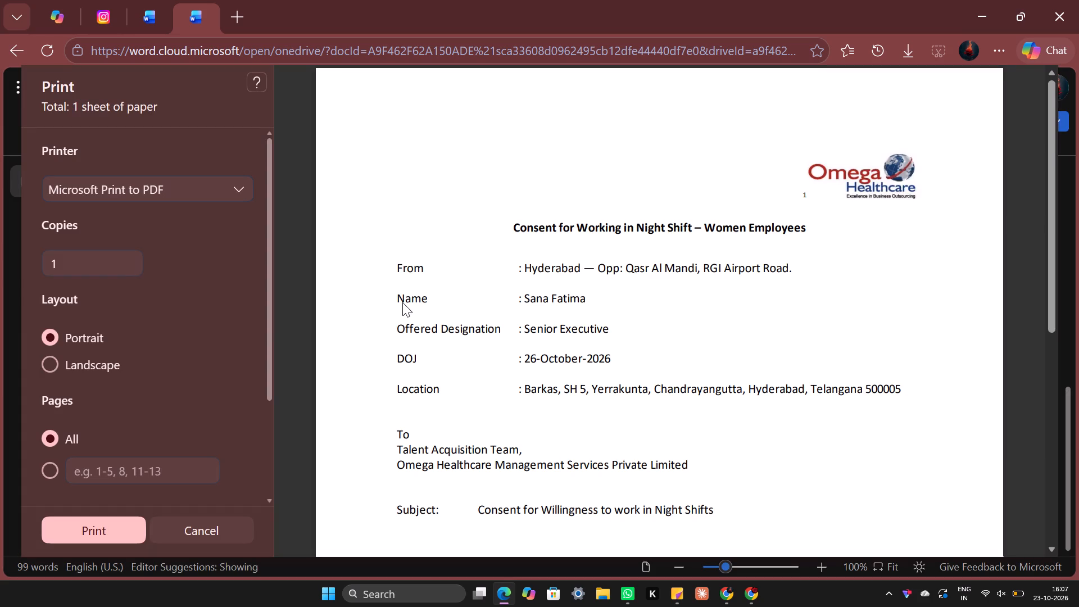
pyautogui.scroll(-4, 402, 302)
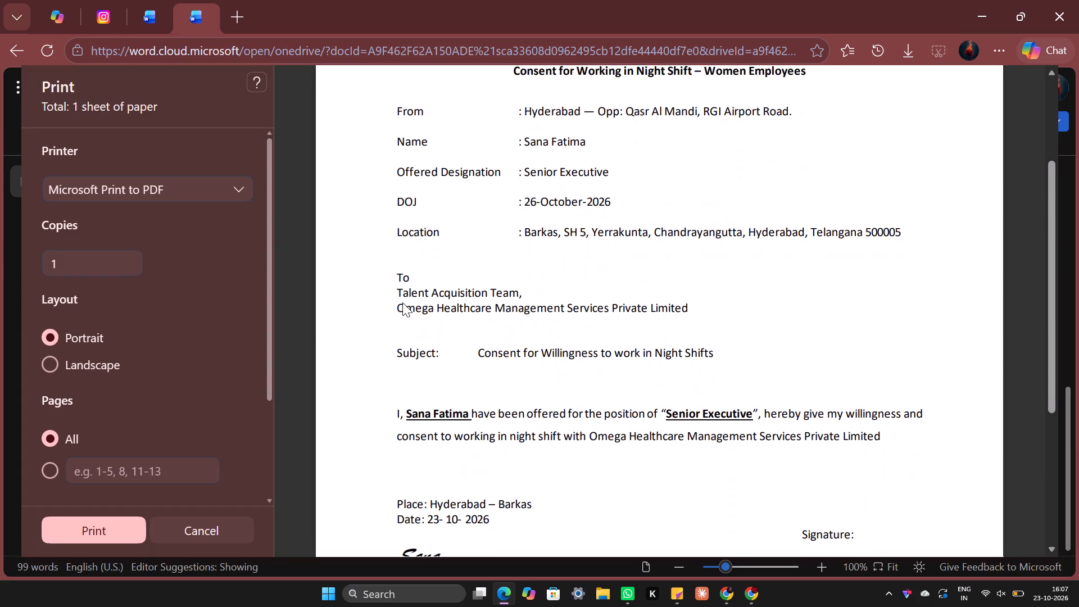
pyautogui.scroll(-6, 402, 302)
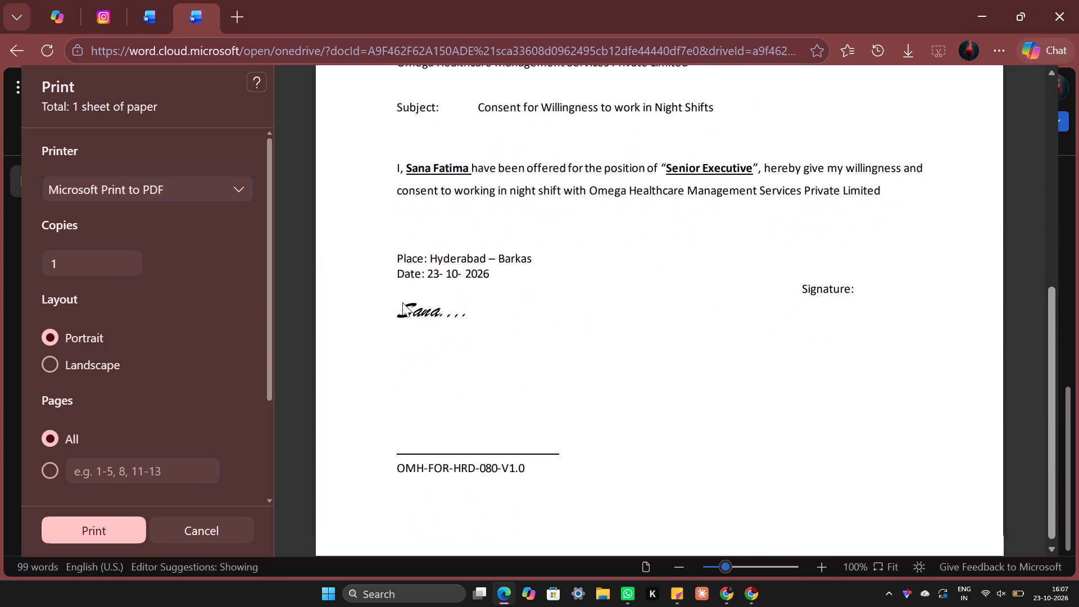
pyautogui.scroll(-1, 402, 302)
pyautogui.scroll(4, 402, 302)
pyautogui.scroll(-3, 402, 302)
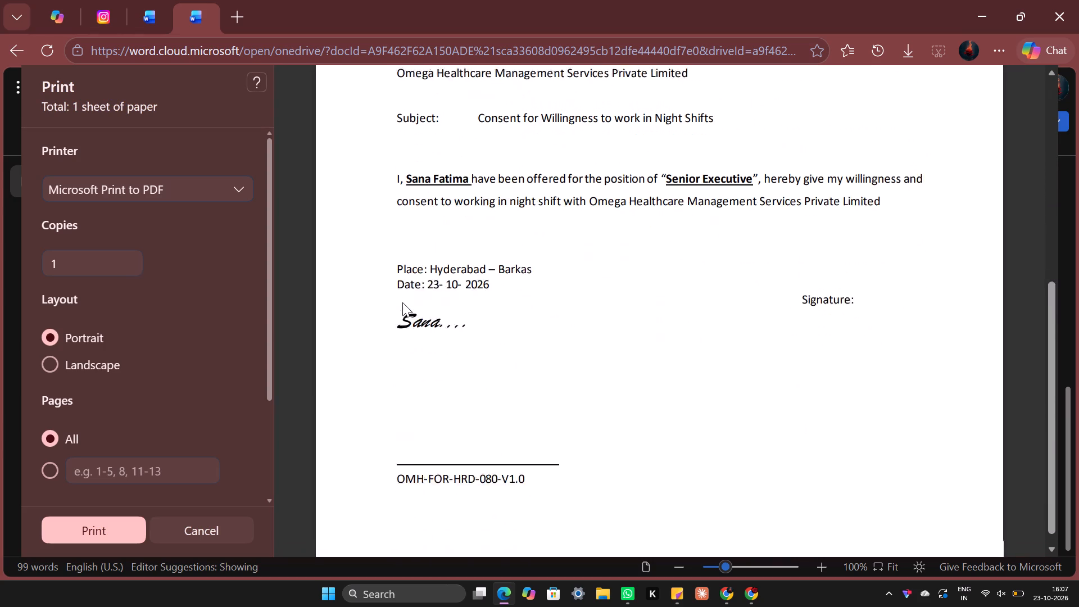
pyautogui.scroll(6, 402, 302)
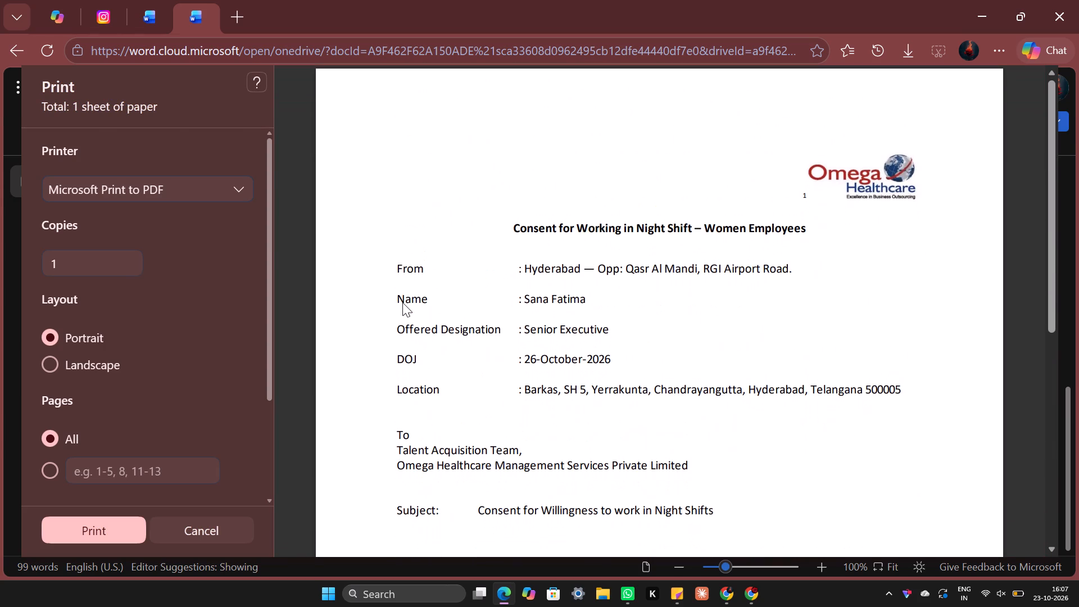
pyautogui.press('Escape')
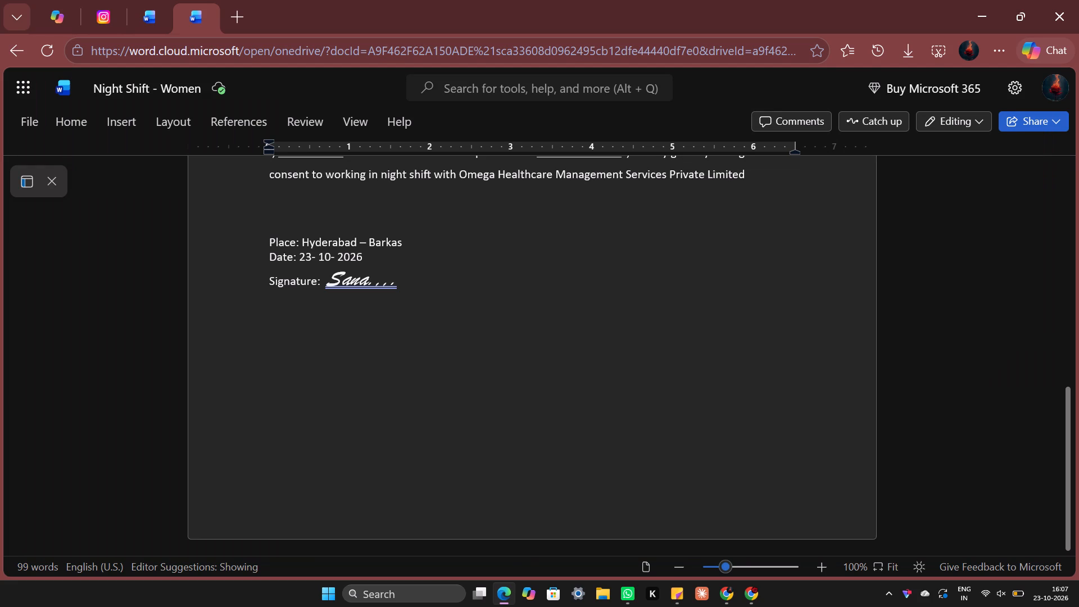
# Undo the recent signature line edits, back through the spacing corrections in the From line.
pyautogui.click(423, 276)
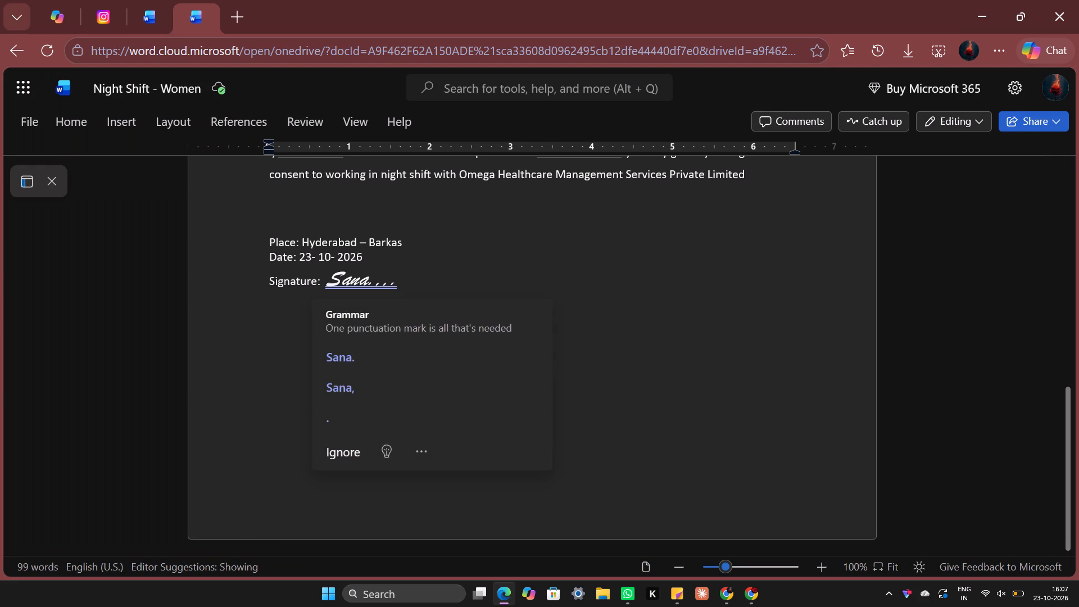
pyautogui.hotkey('ctrl', 'z')
pyautogui.hotkey('ctrl', 'z')
pyautogui.hotkey('ctrl', 'z')
pyautogui.hotkey('ctrl', 'z')
pyautogui.hotkey('ctrl', 'z')
pyautogui.hotkey('ctrl', 'z')
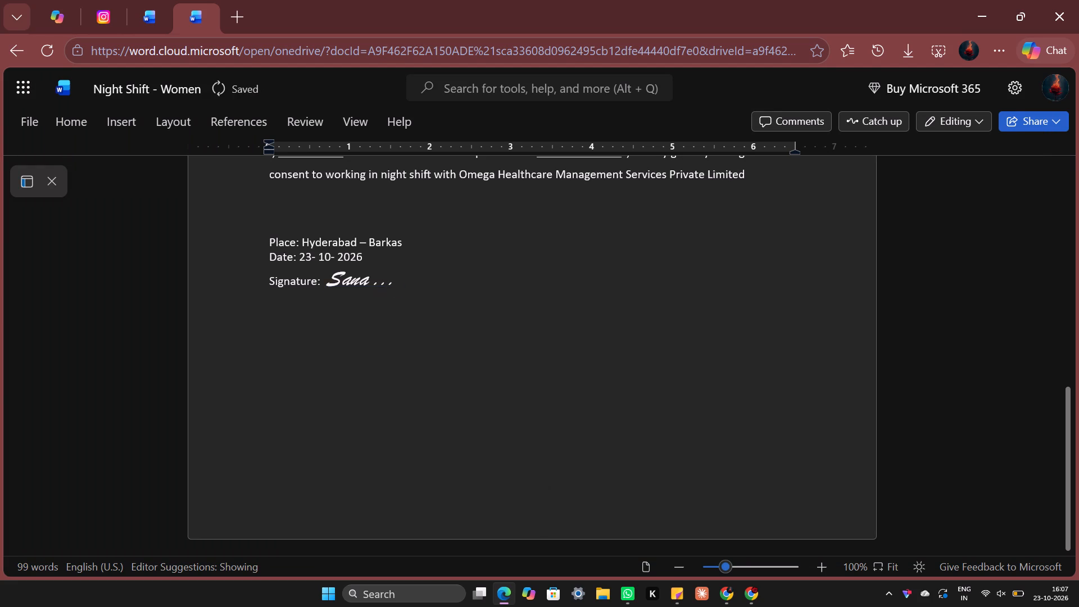
pyautogui.hotkey('ctrl', 'z')
pyautogui.hotkey('ctrl', 'z')
pyautogui.hotkey('ctrl', 'z')
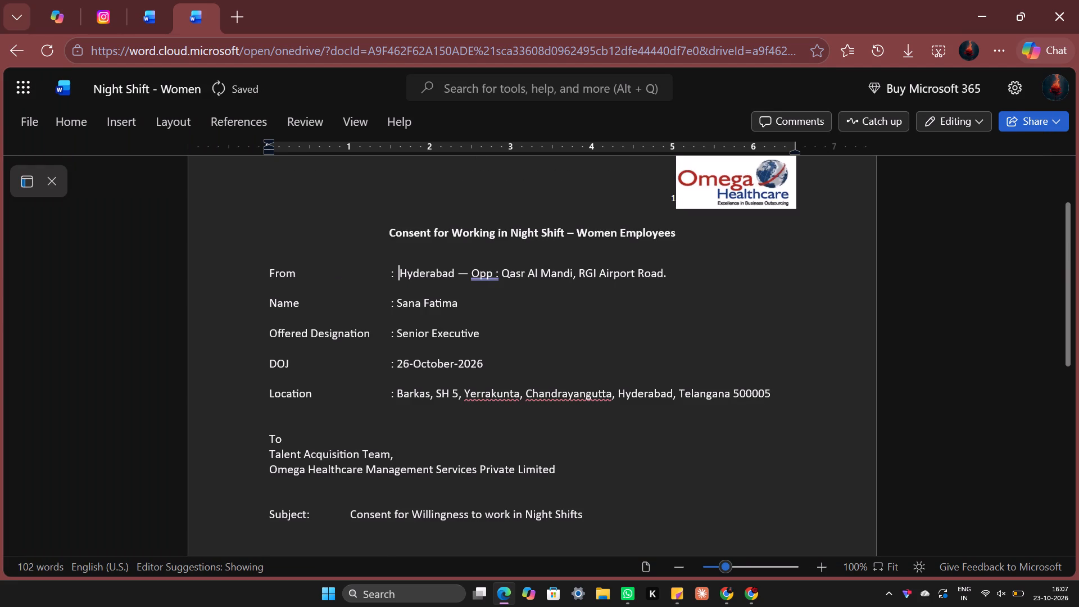
# Check the reverted form's signature line and From line in the print preview, and close the preview.
pyautogui.hotkey('ctrl', 'p')
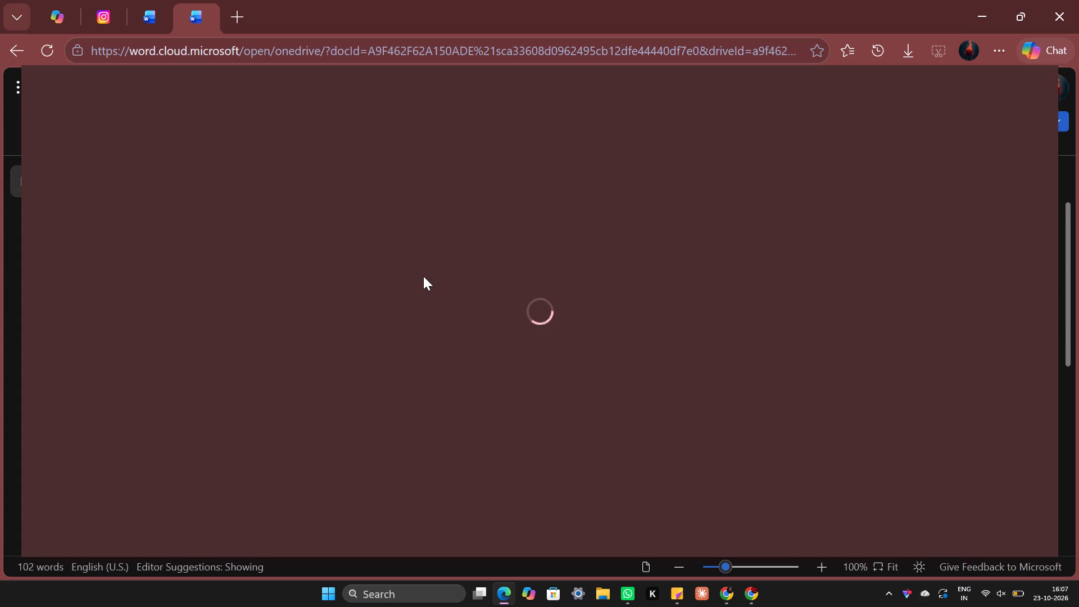
pyautogui.scroll(-6, 423, 276)
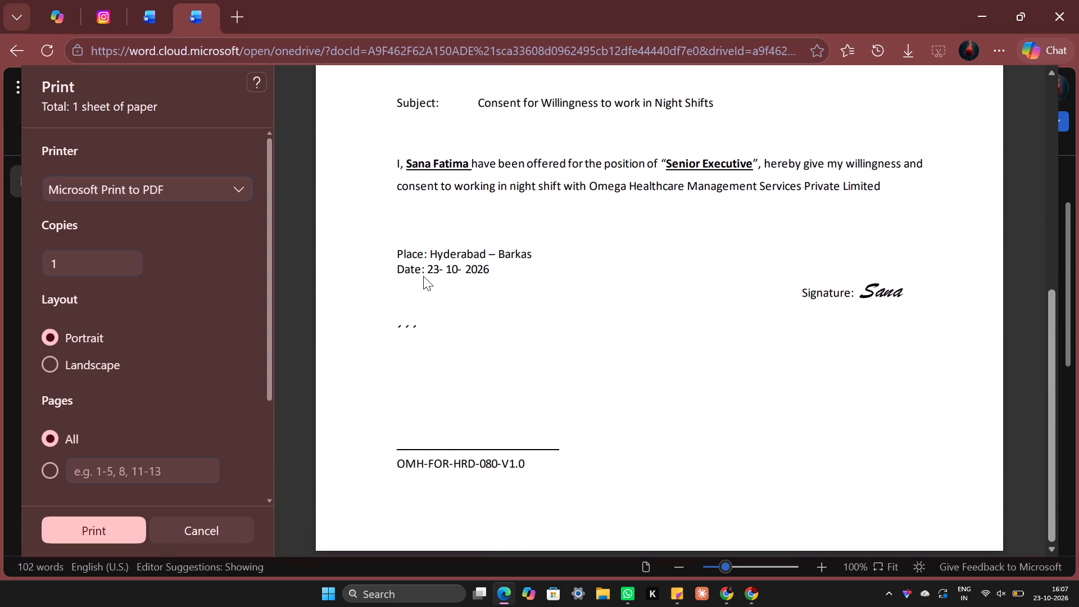
pyautogui.scroll(8, 423, 276)
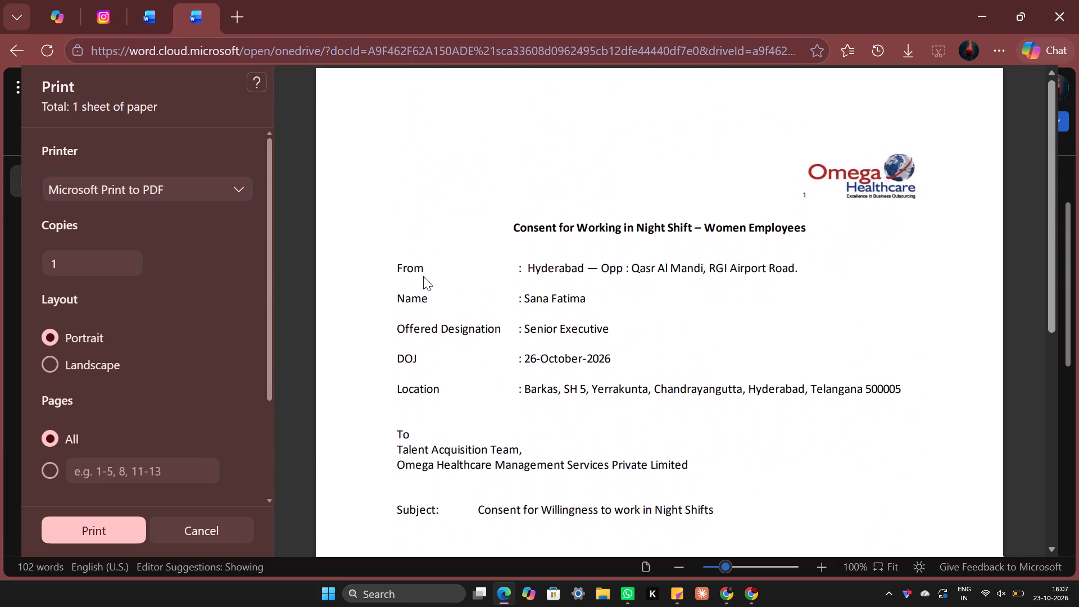
pyautogui.press('Escape')
# Print the form to PDF, try the file name "Night Shift - Women.docx" in Omega Uploaded Doc, and decline replacing the existing file.
pyautogui.hotkey('ctrl', 'p')
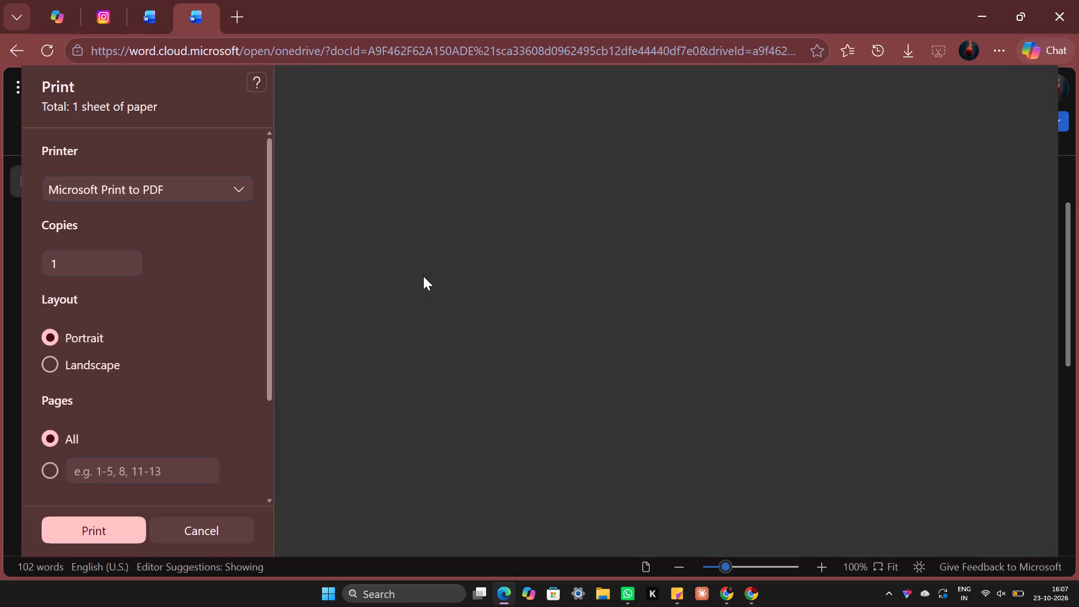
pyautogui.click(94, 536)
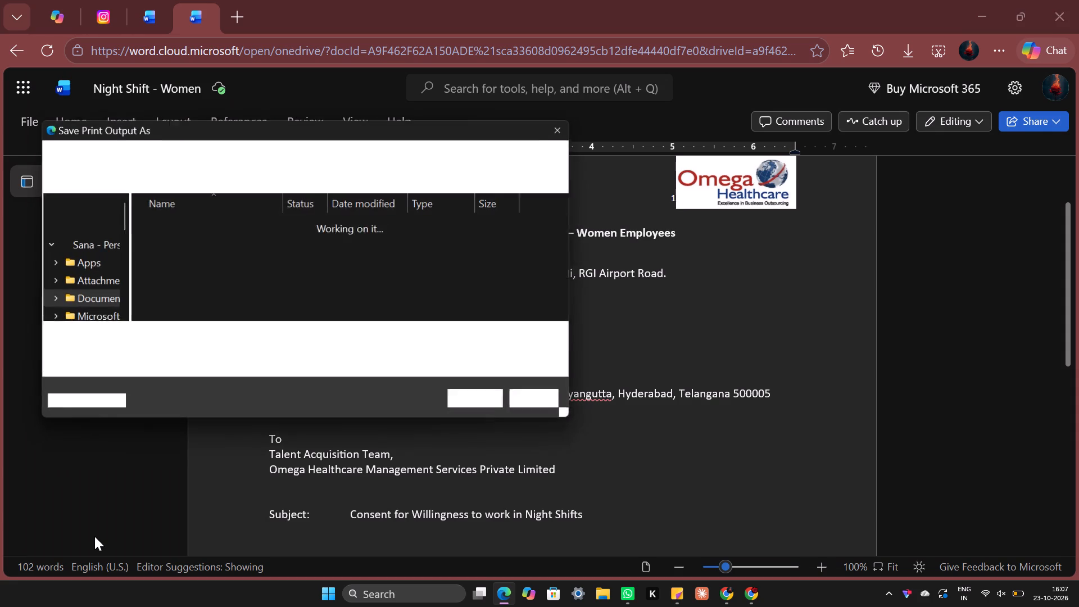
pyautogui.moveTo(94, 536); pyautogui.dragTo(222, 387)
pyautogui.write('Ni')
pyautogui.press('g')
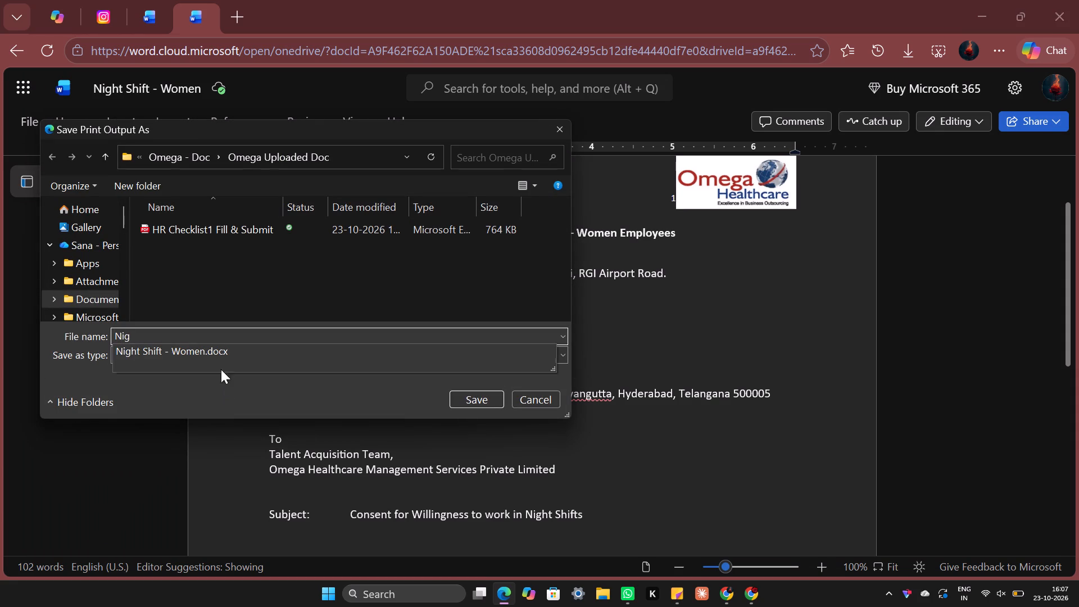
pyautogui.click(248, 355)
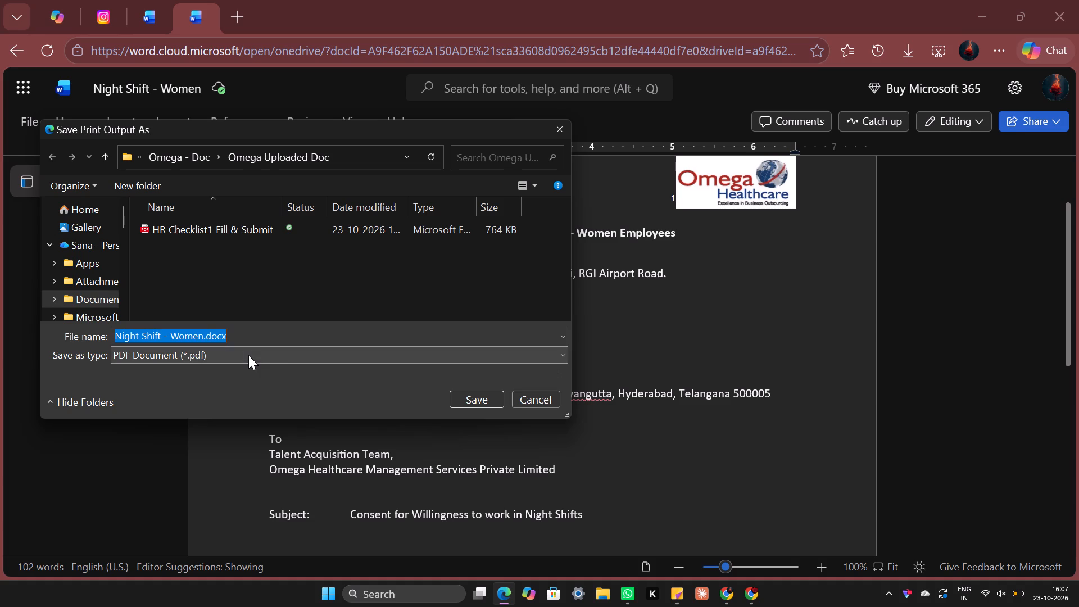
pyautogui.click(300, 332)
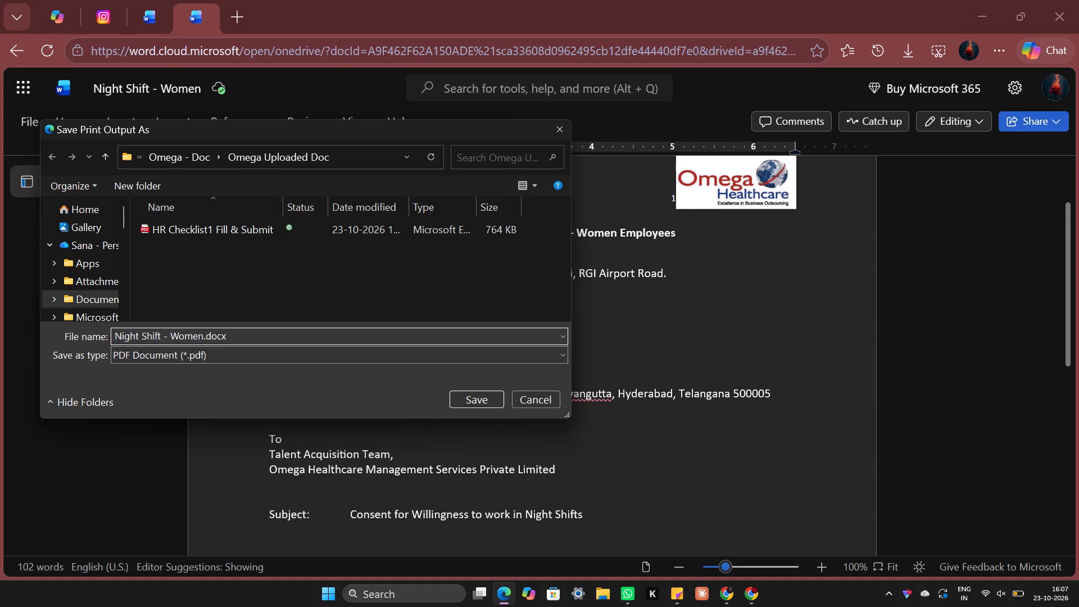
pyautogui.click(469, 393)
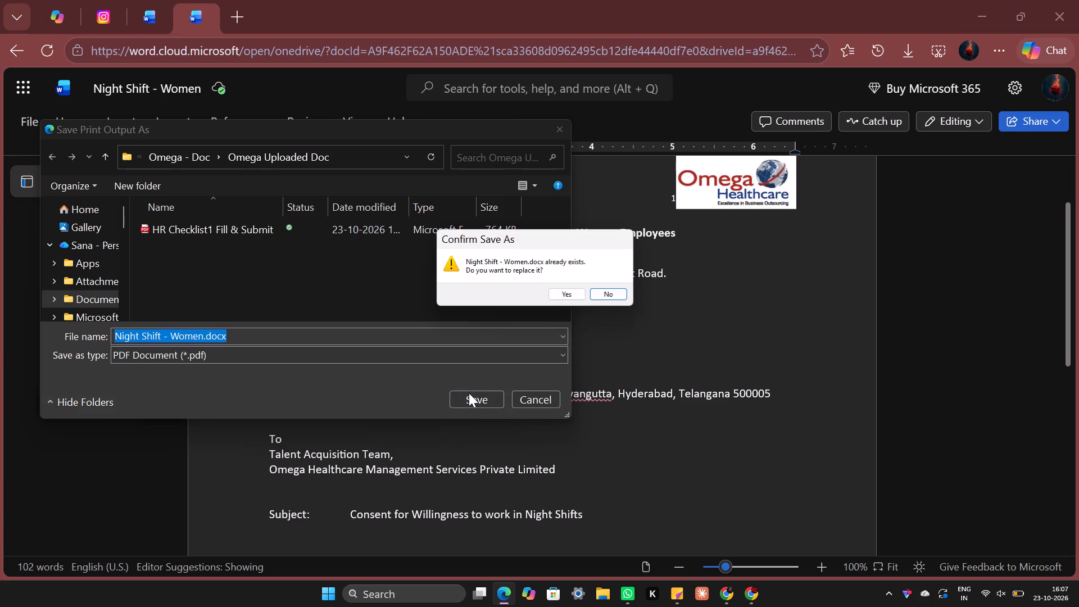
pyautogui.click(603, 295)
# Remove "docx" from the output file name, leaving "Night Shift - Women.", and save the PDF in Omega Uploaded Doc.
pyautogui.click(420, 337)
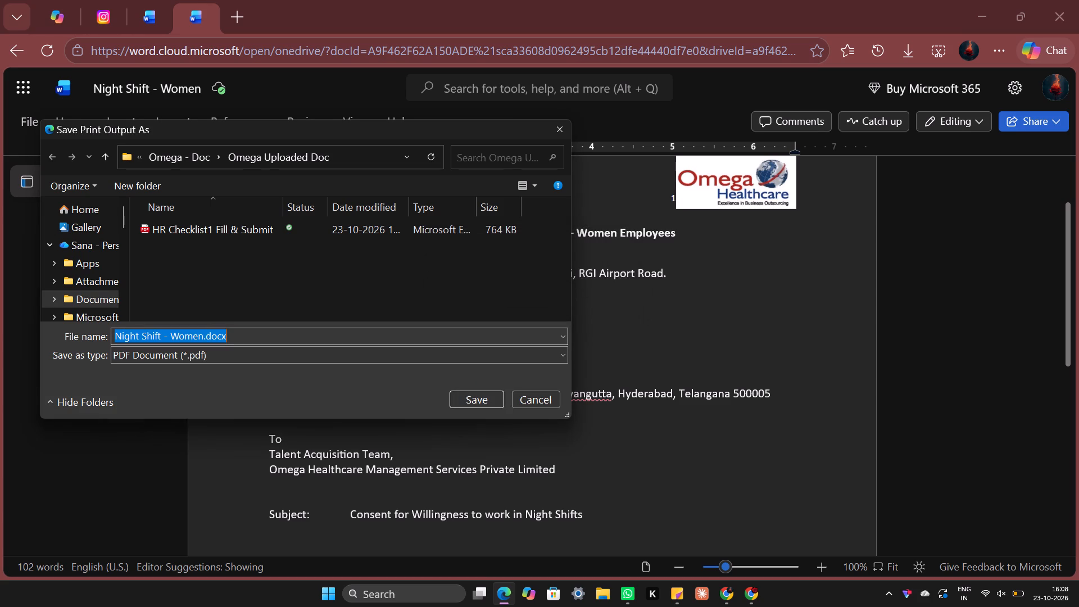
pyautogui.press('Right')
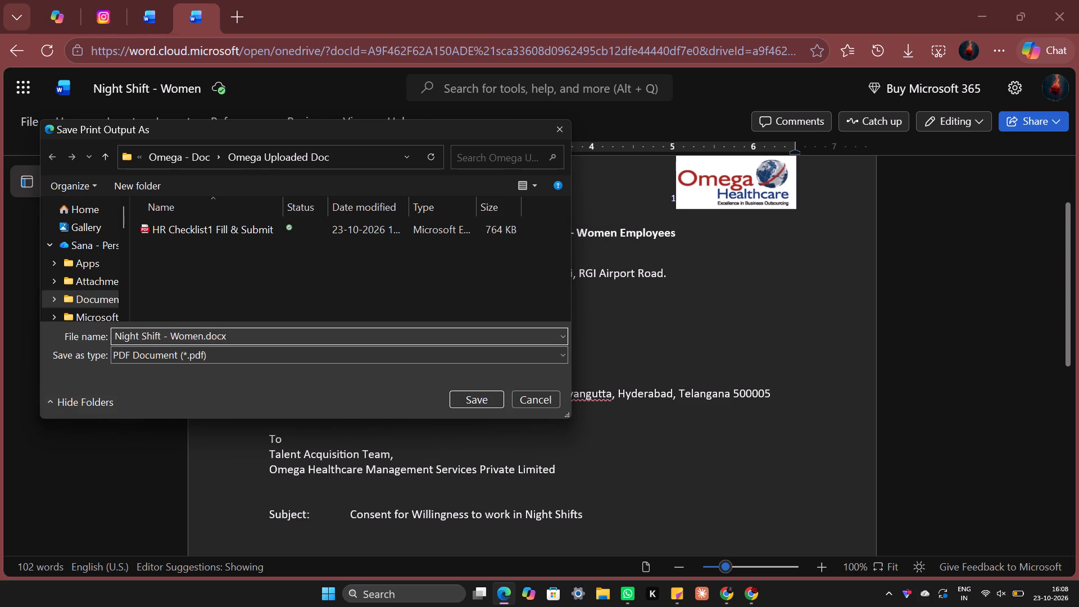
pyautogui.press('BackSpace')
pyautogui.press('BackSpace')
pyautogui.press('BackSpace')
pyautogui.press('BackSpace')
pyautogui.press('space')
pyautogui.click(478, 395)
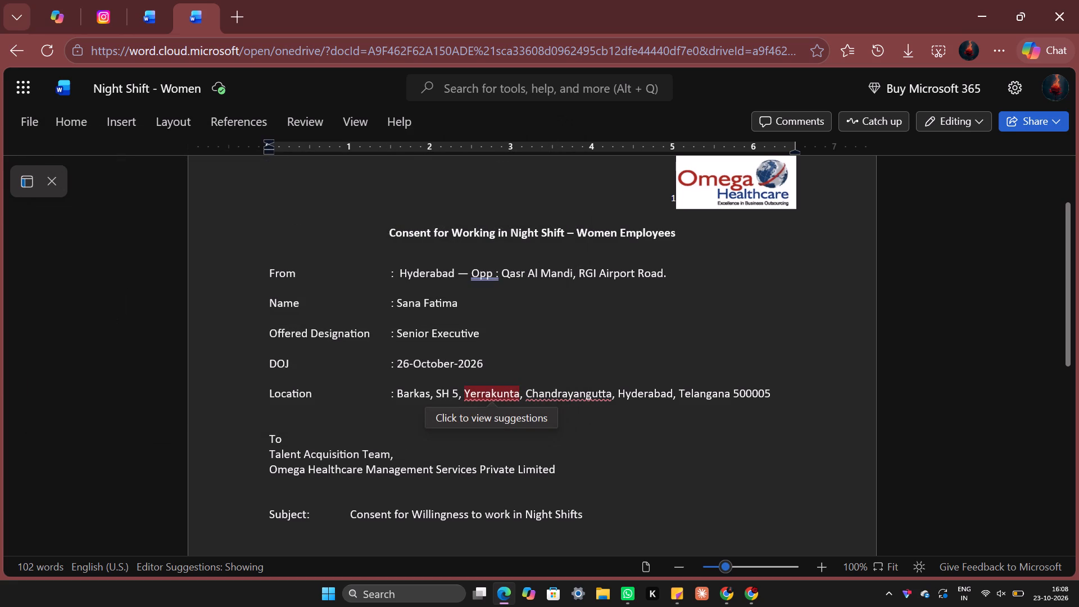
# Switch to File Explorer and open the Omega Uploaded Doc folder inside Cohere - Doc and Omega - Doc.
pyautogui.click(32, 123)
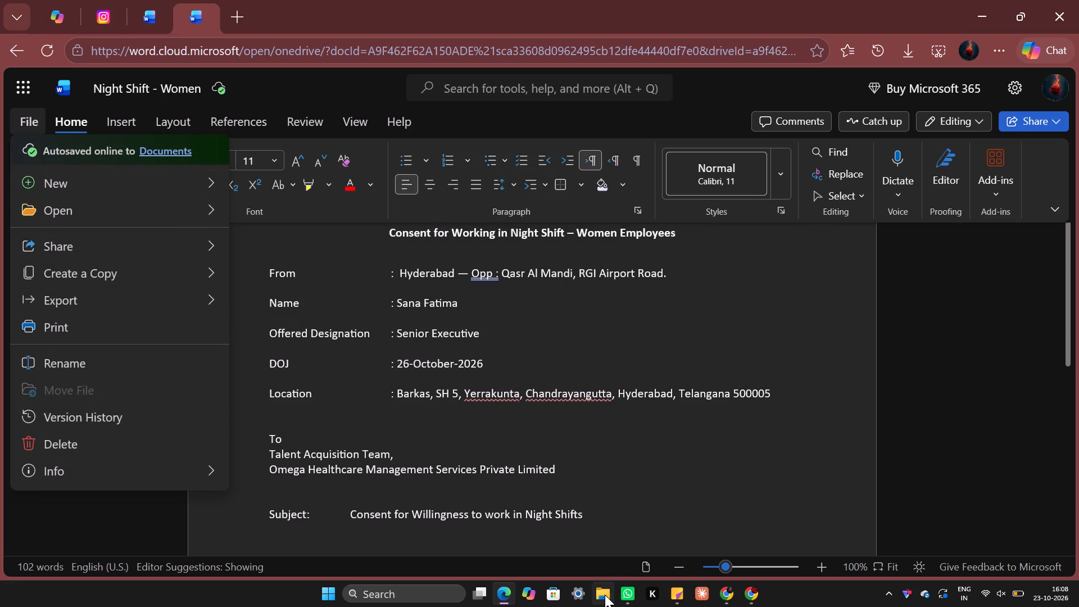
pyautogui.click(605, 595)
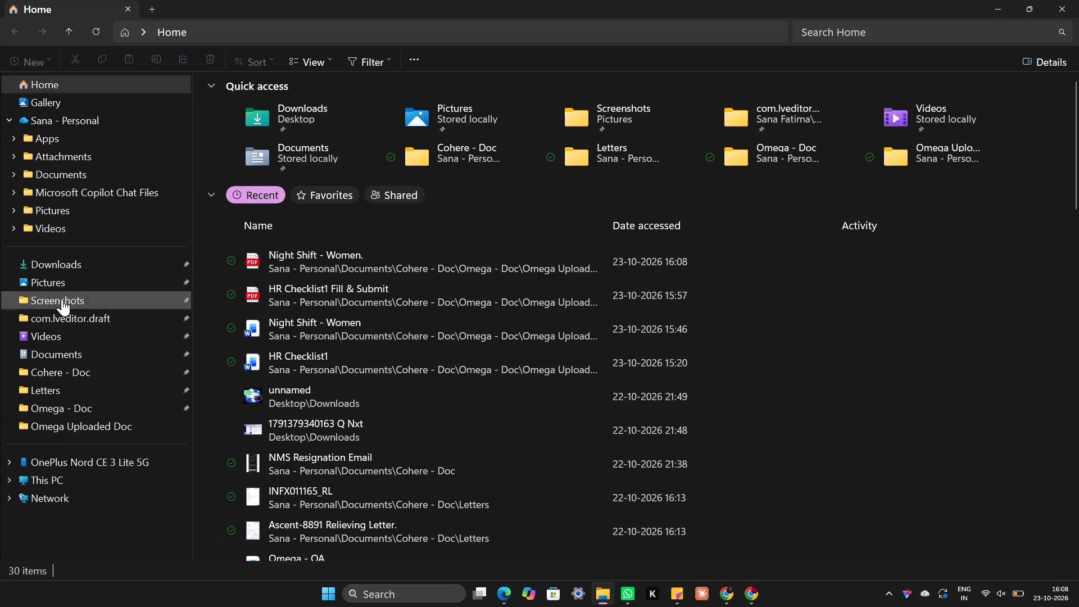
pyautogui.click(75, 378)
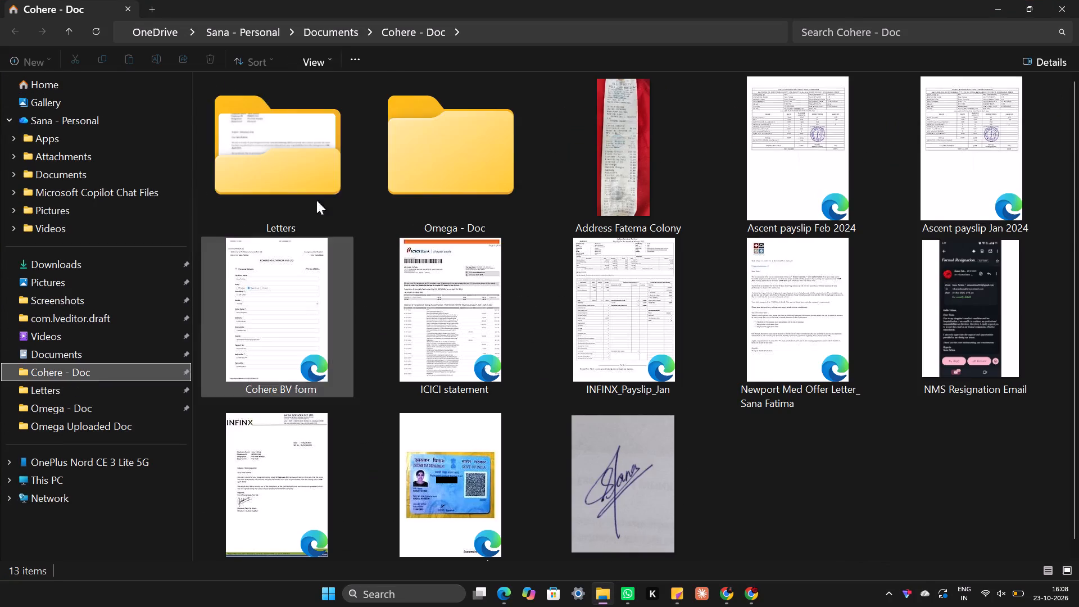
pyautogui.doubleClick(425, 139)
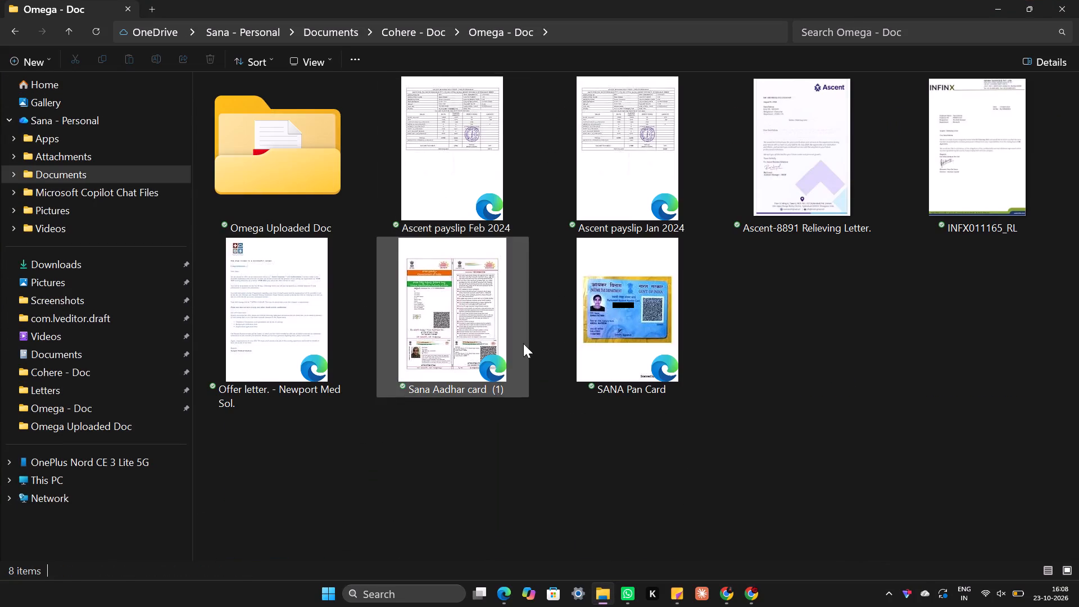
pyautogui.doubleClick(295, 169)
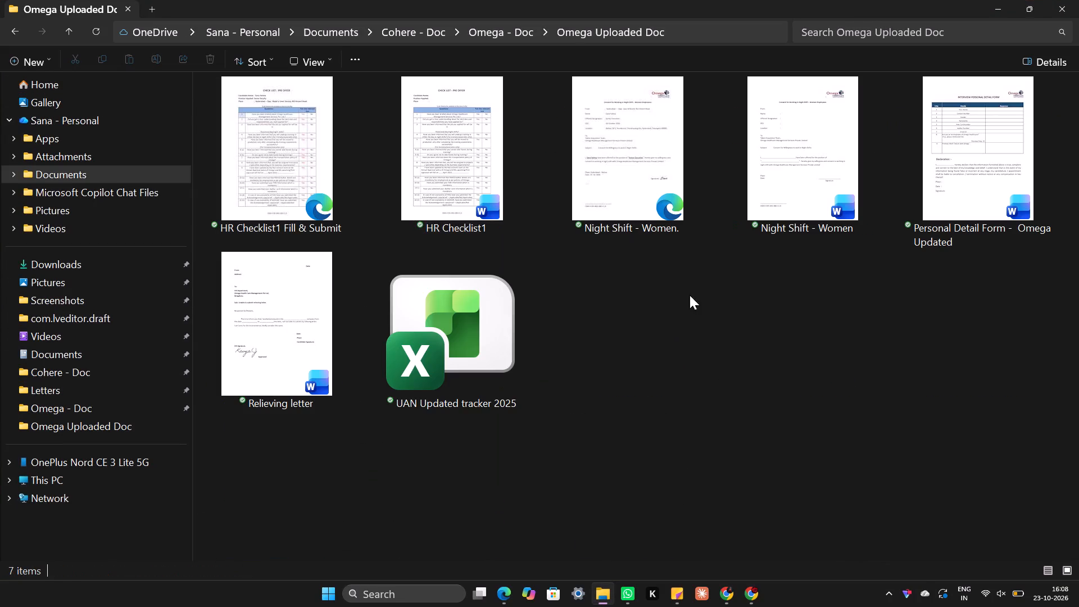
pyautogui.click(727, 419)
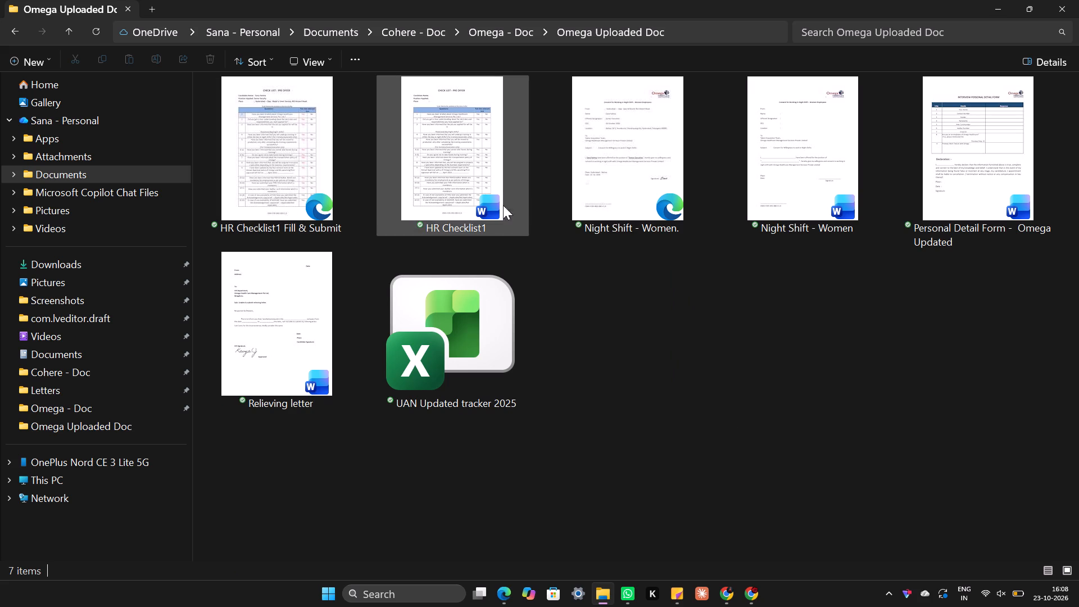
# Open the saved "Night Shift - Women." PDF, look over its content, and close it.
pyautogui.doubleClick(623, 170)
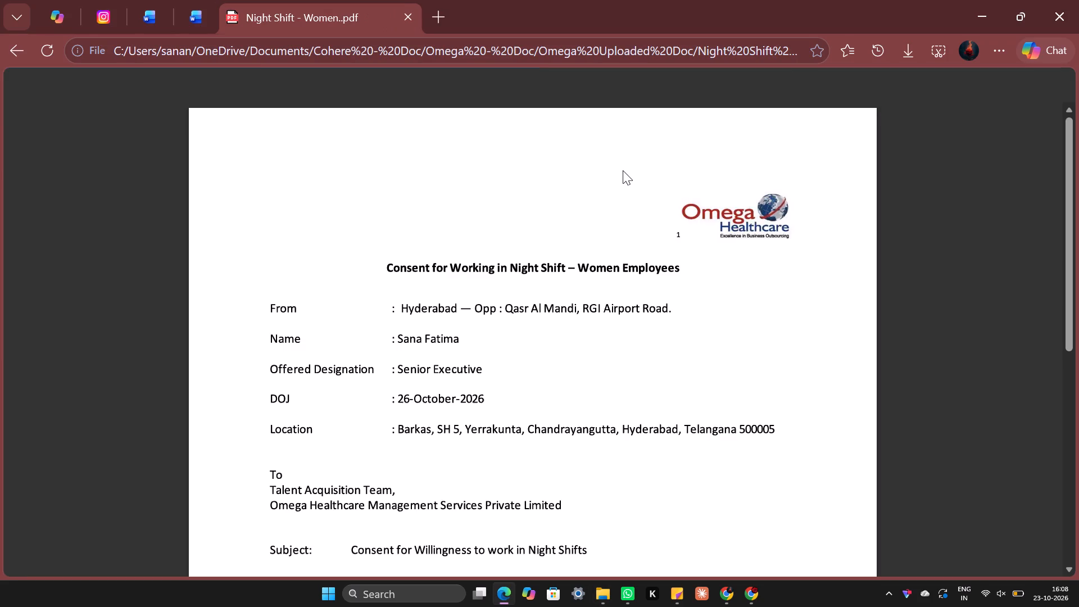
pyautogui.scroll(-6, 623, 170)
pyautogui.scroll(4, 623, 170)
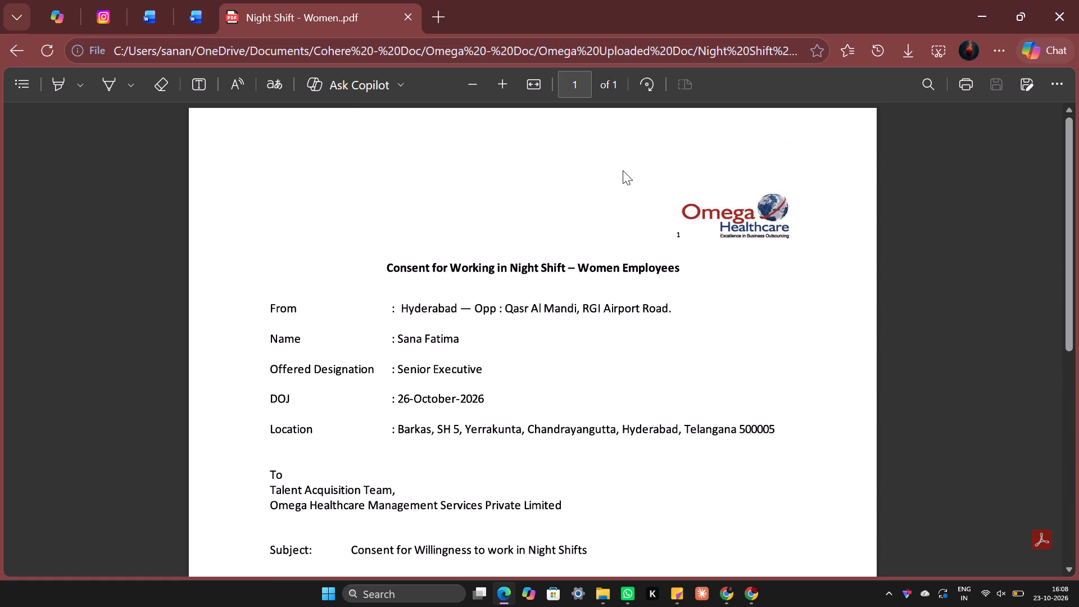
pyautogui.press('Escape')
pyautogui.click(403, 11)
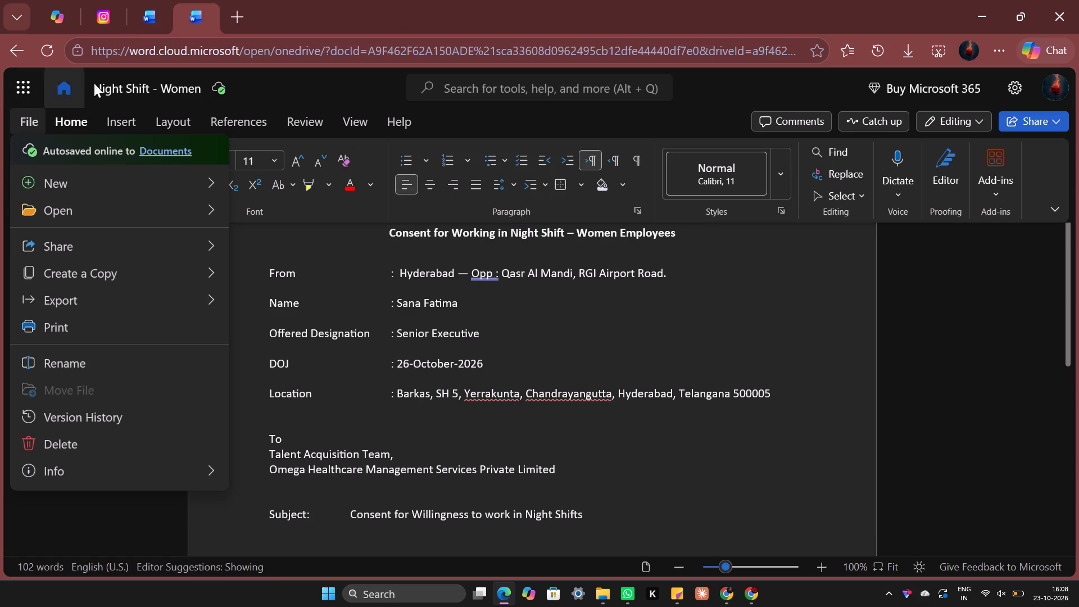
# Leave the Night Shift - Women document and go to the Word home page.
pyautogui.click(73, 97)
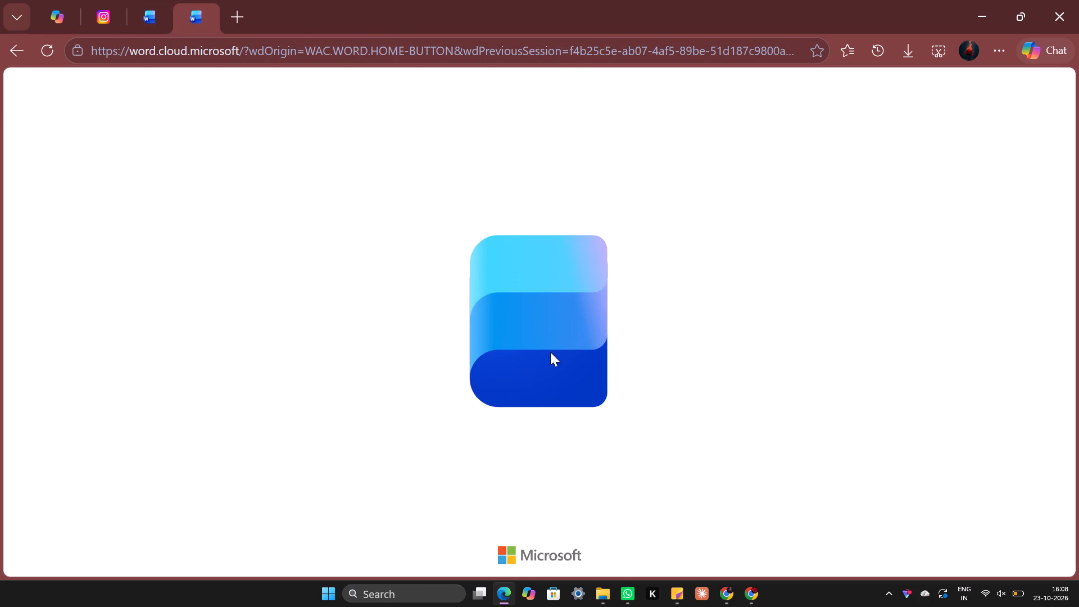
# Switch back to the Omega Uploaded Doc folder in File Explorer and clear the file selection.
pyautogui.click(602, 593)
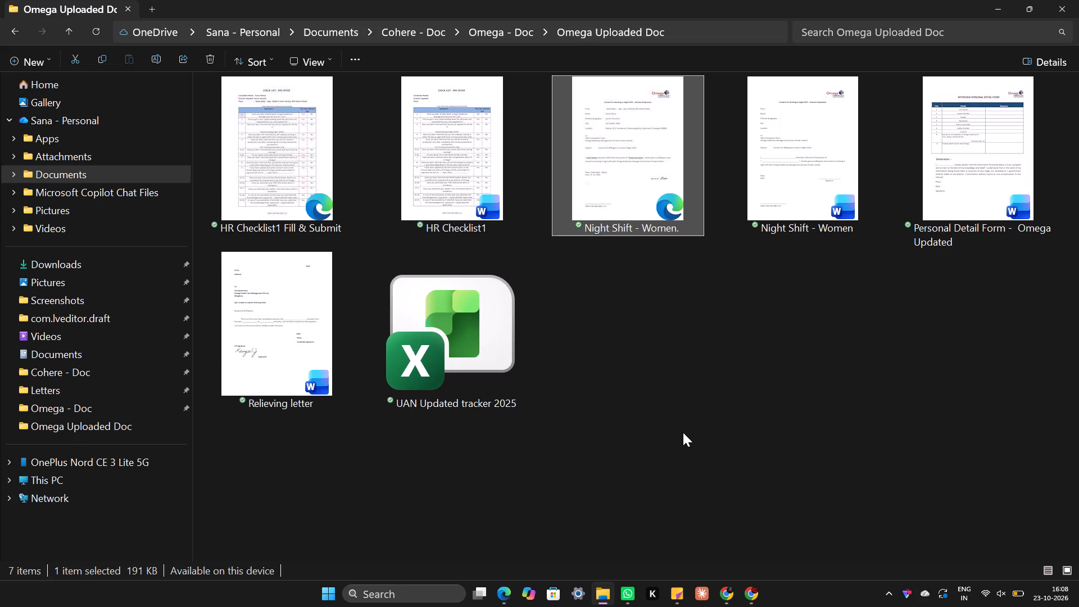
pyautogui.click(683, 432)
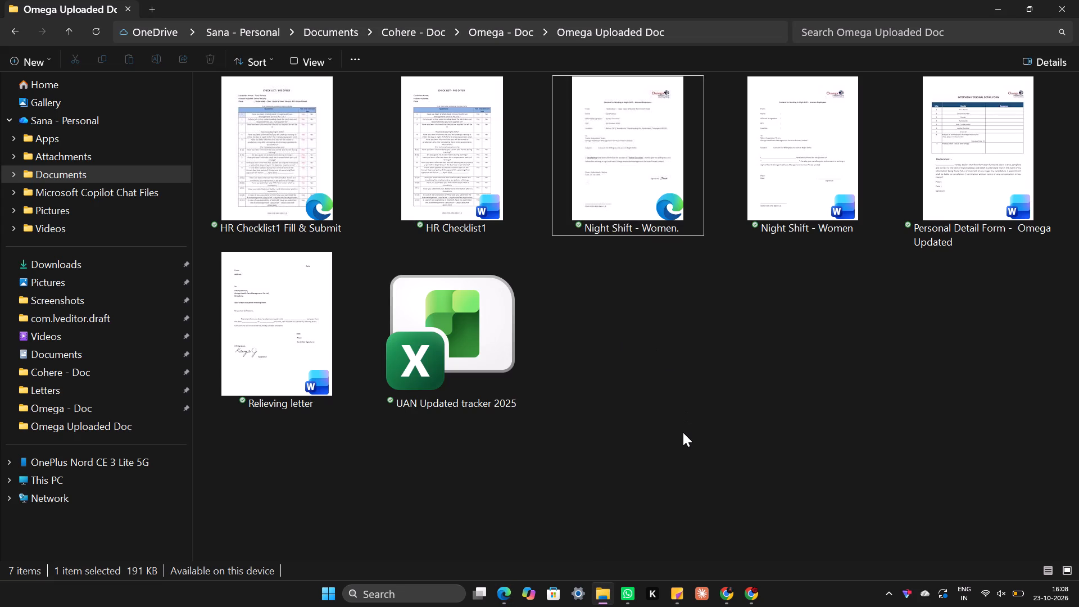
# Open the "HR Checklist1 Fill & Submit" PDF, look over its filled-in answers on both pages, and close it.
pyautogui.doubleClick(305, 152)
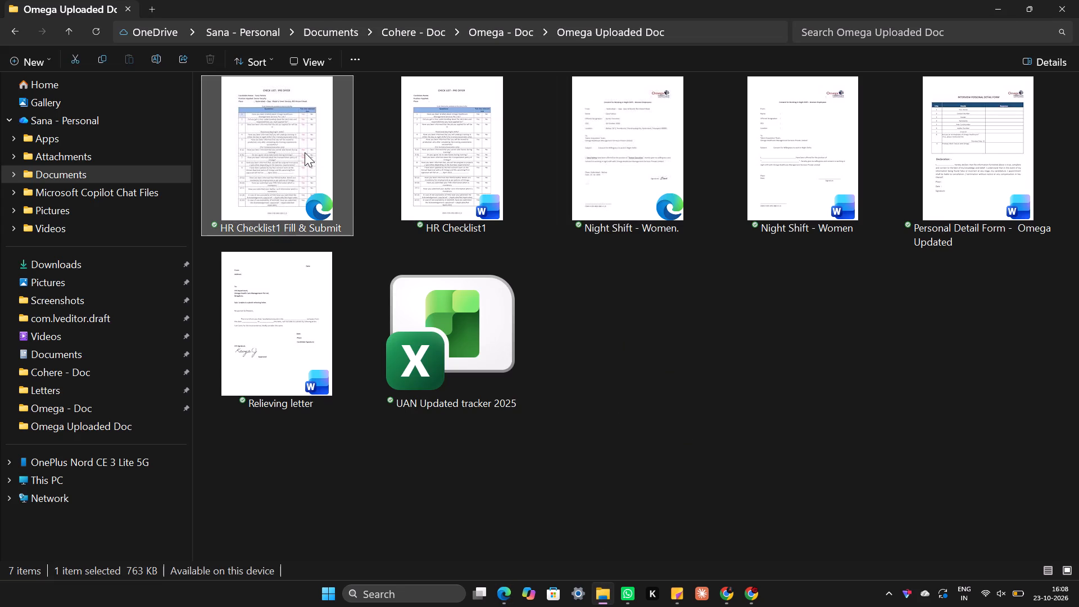
pyautogui.scroll(-13, 305, 152)
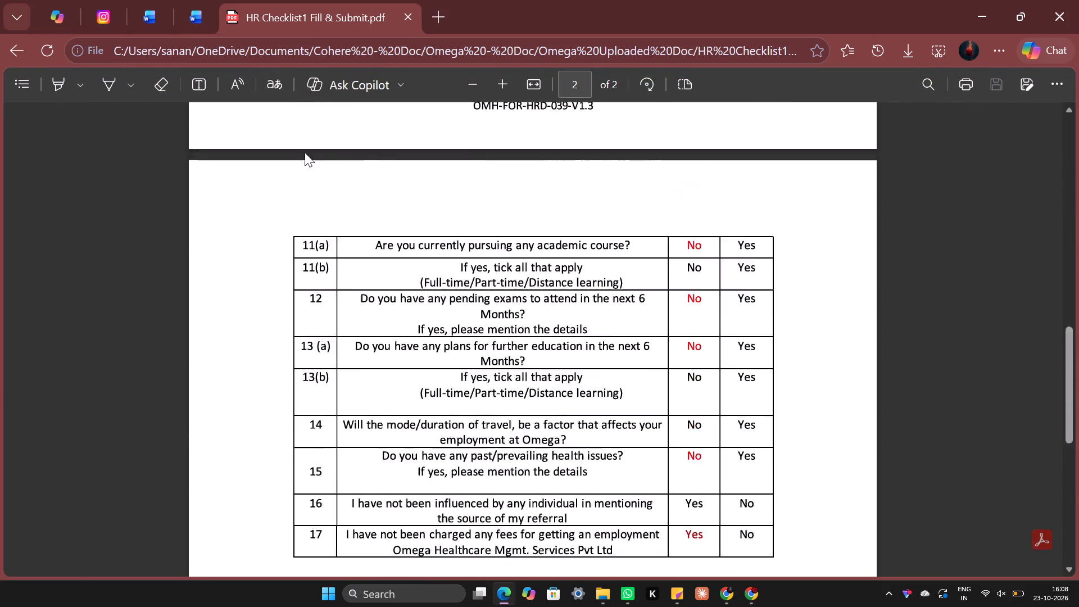
pyautogui.scroll(-1, 305, 152)
pyautogui.scroll(8, 305, 152)
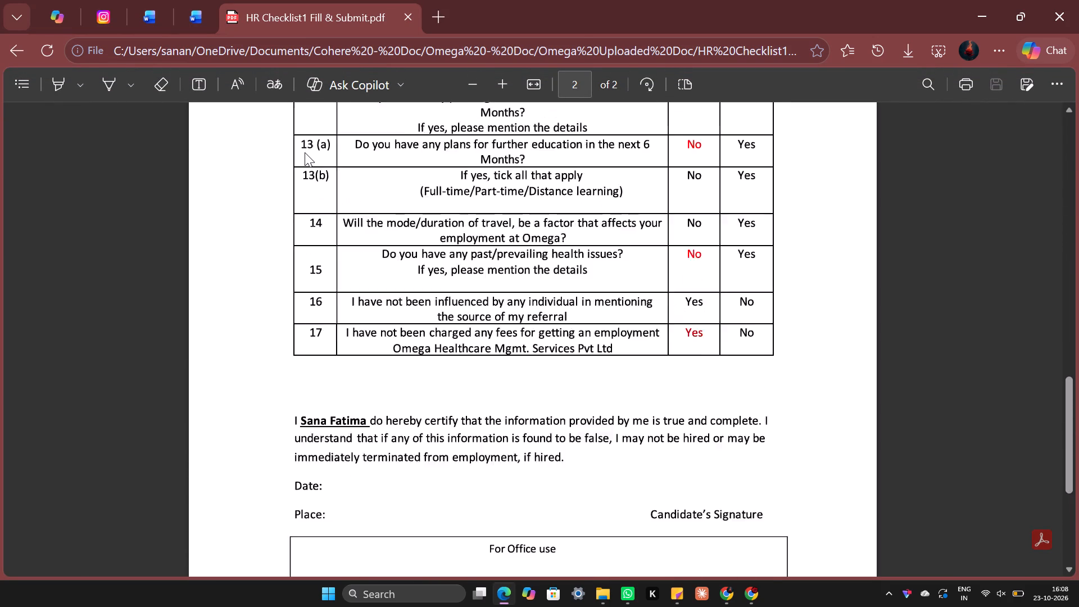
pyautogui.scroll(3, 305, 152)
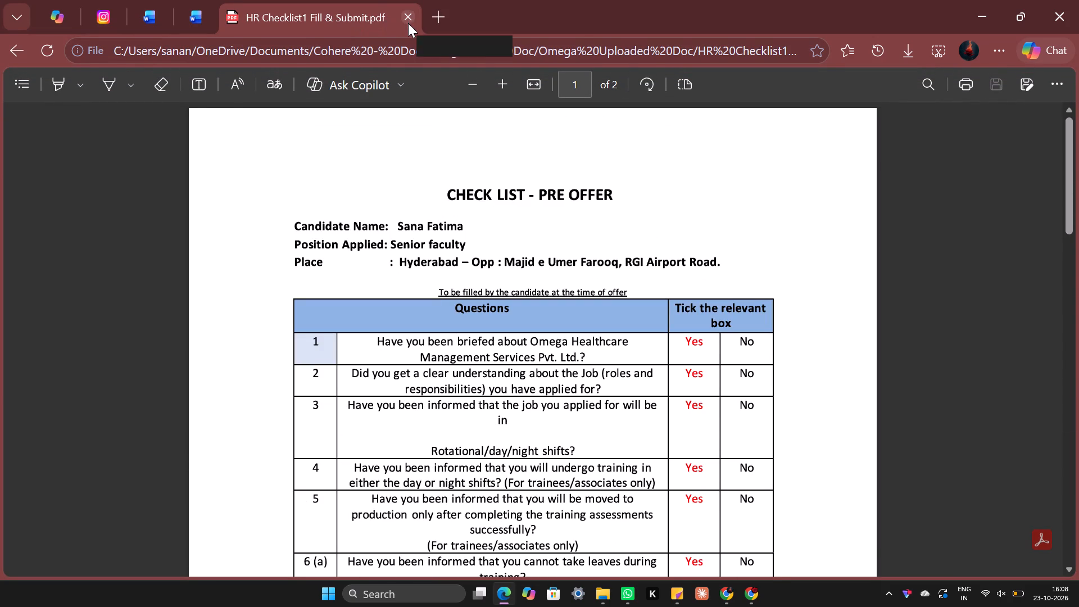
pyautogui.click(408, 23)
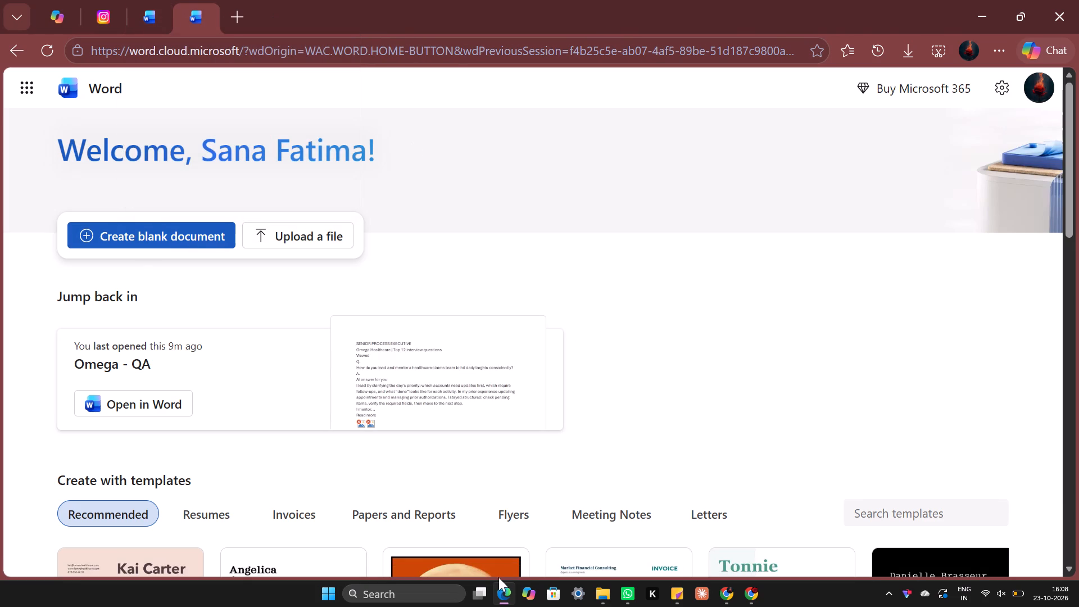
# Switch back to the Omega Uploaded Doc folder in File Explorer and clear the file selection.
pyautogui.click(607, 591)
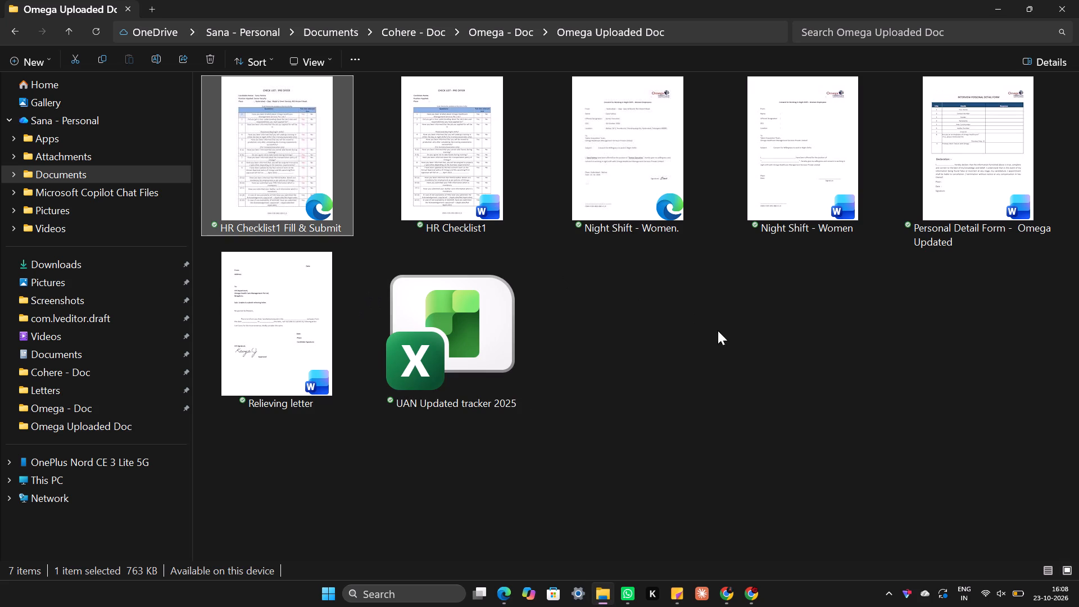
pyautogui.click(734, 381)
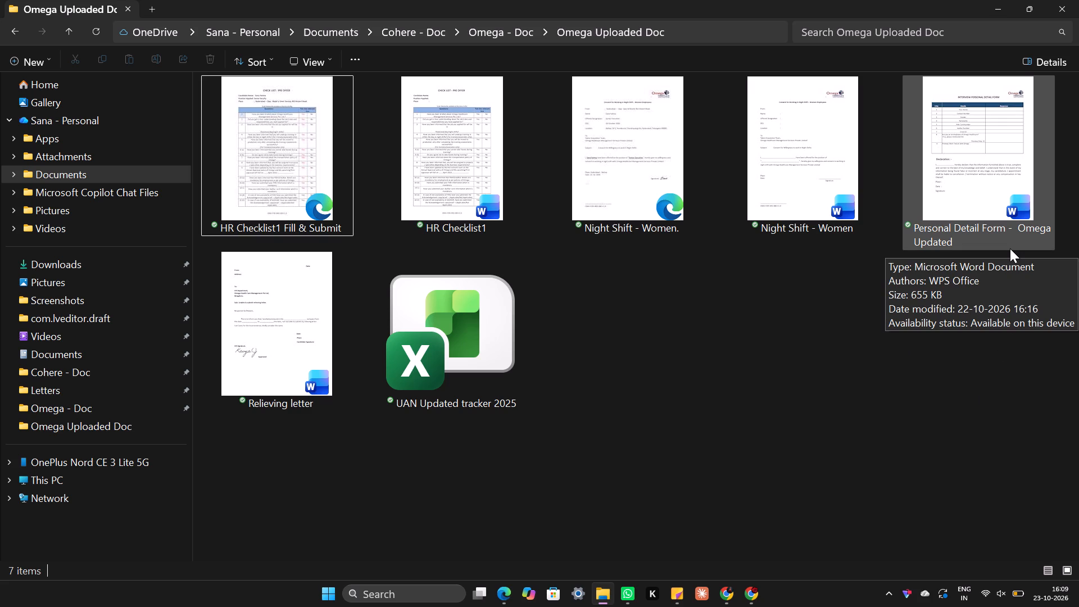
# Open the "Personal Detail Form - Omega Updated" document in desktop Word, dismiss the Microsoft 365 offers, and close it, returning to the folder.
pyautogui.doubleClick(993, 163)
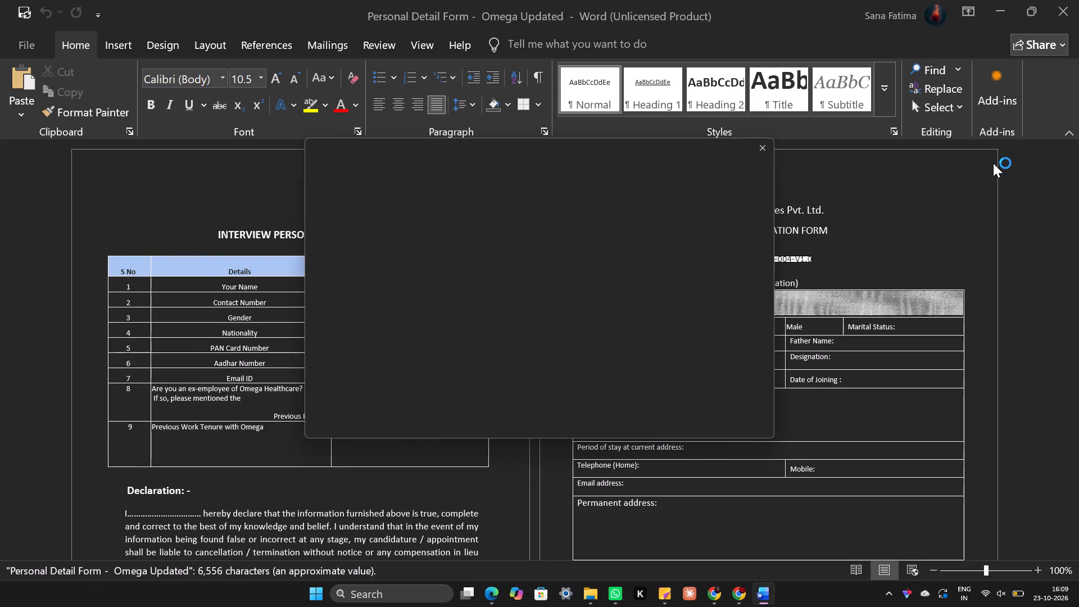
pyautogui.click(750, 147)
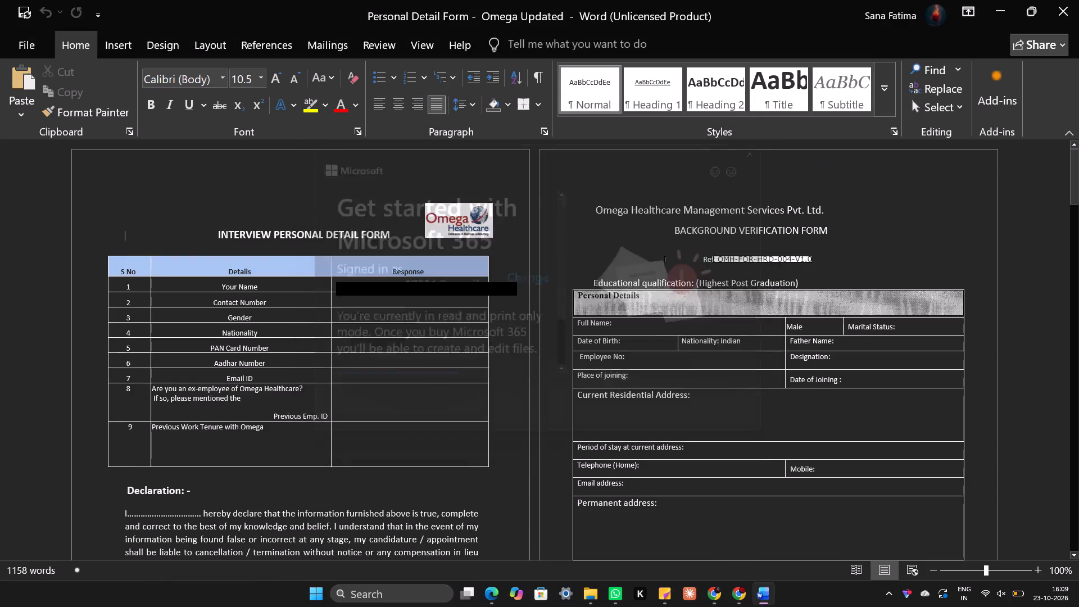
pyautogui.click(643, 383)
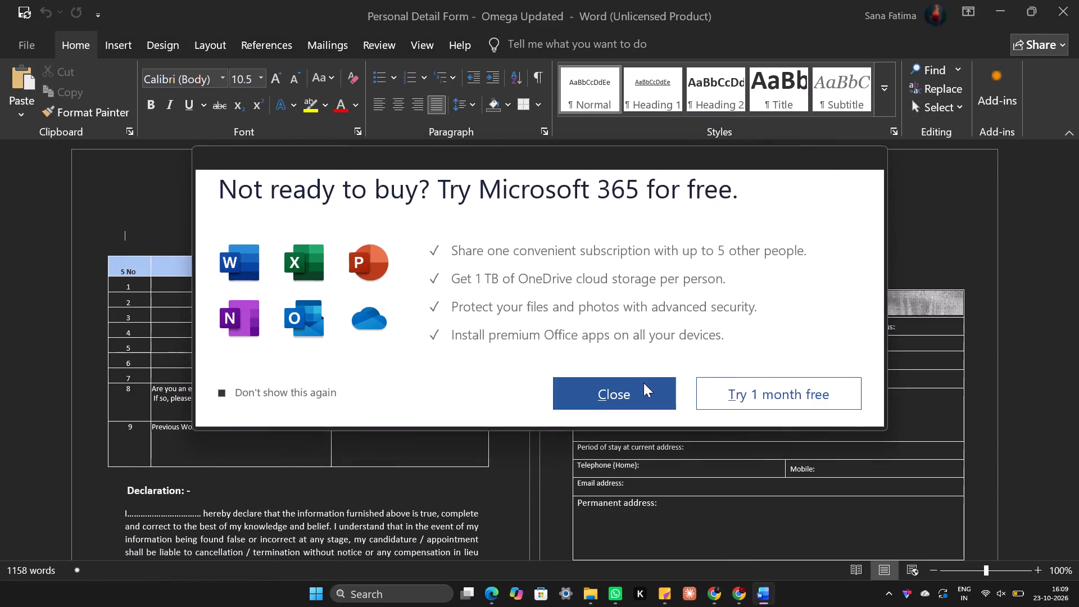
pyautogui.click(1078, 0)
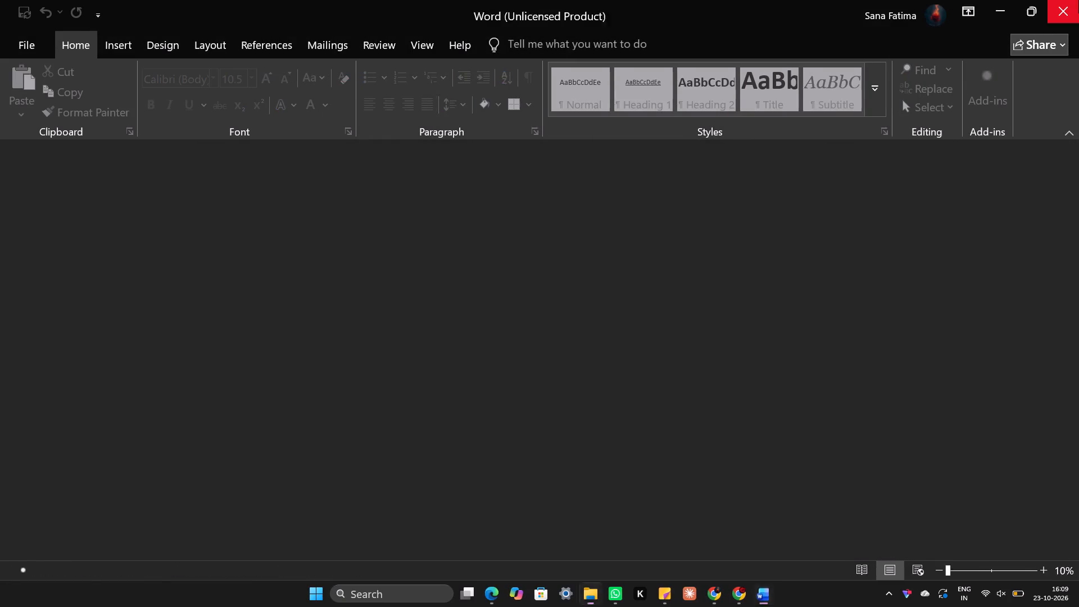
pyautogui.click(720, 461)
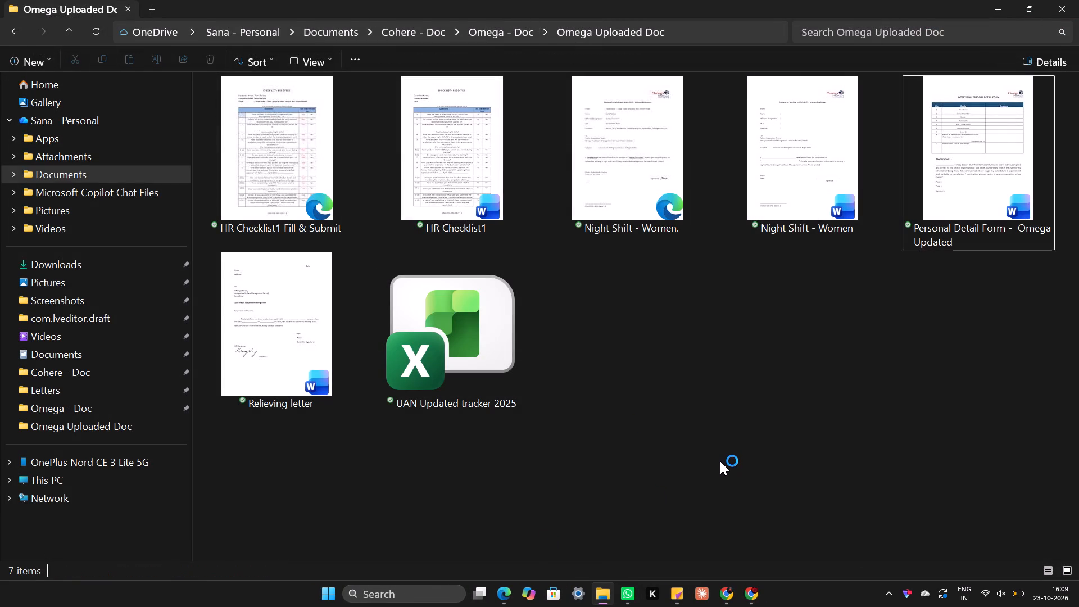
pyautogui.click(596, 599)
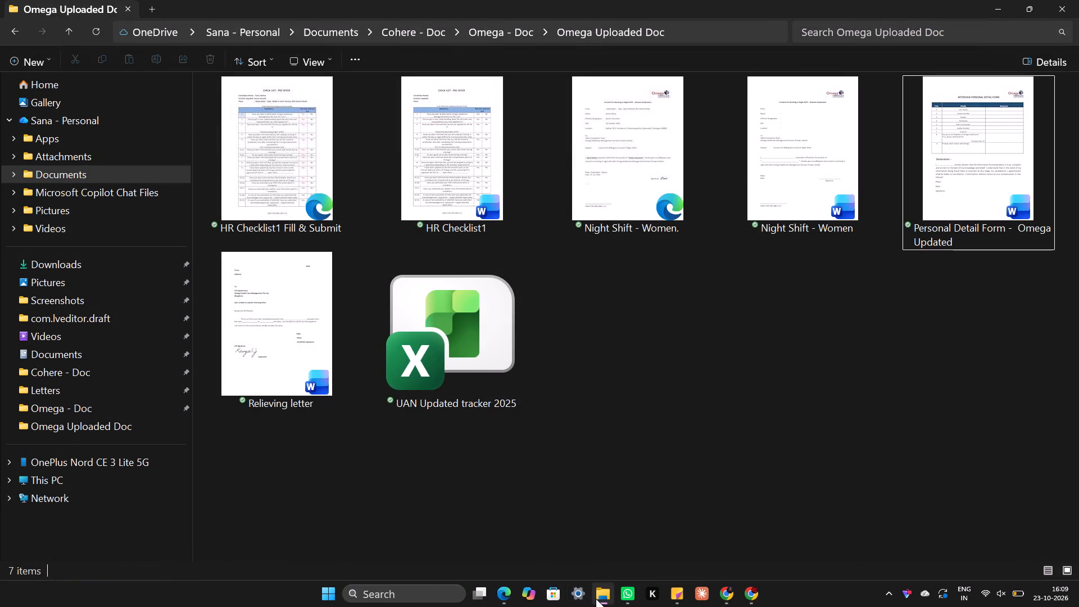